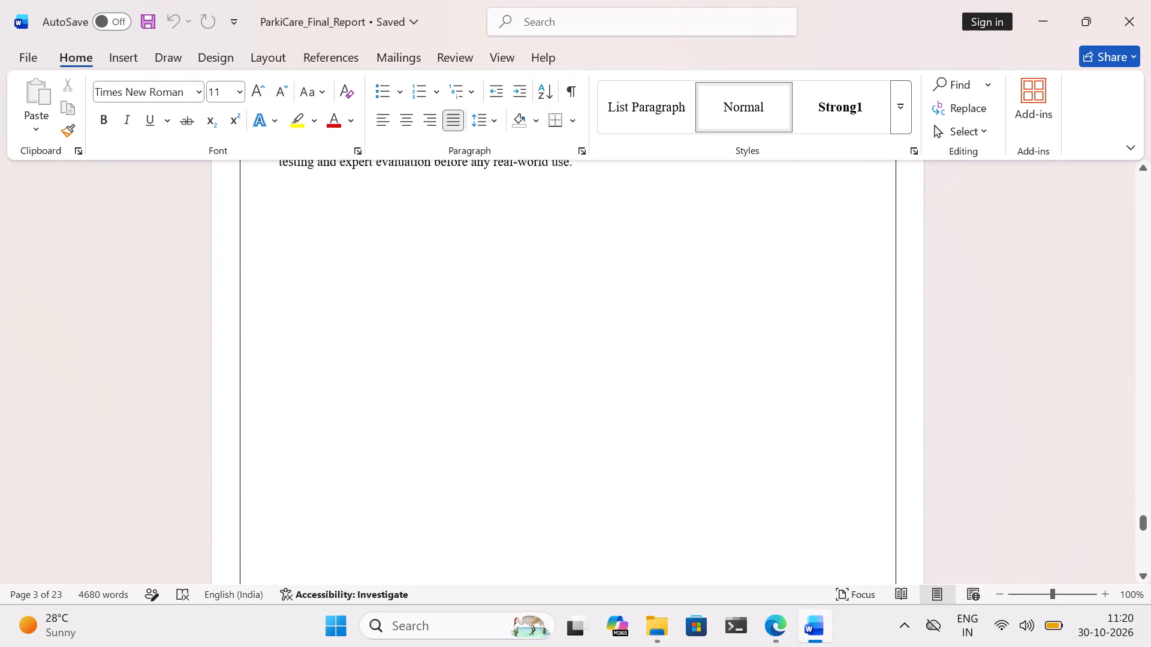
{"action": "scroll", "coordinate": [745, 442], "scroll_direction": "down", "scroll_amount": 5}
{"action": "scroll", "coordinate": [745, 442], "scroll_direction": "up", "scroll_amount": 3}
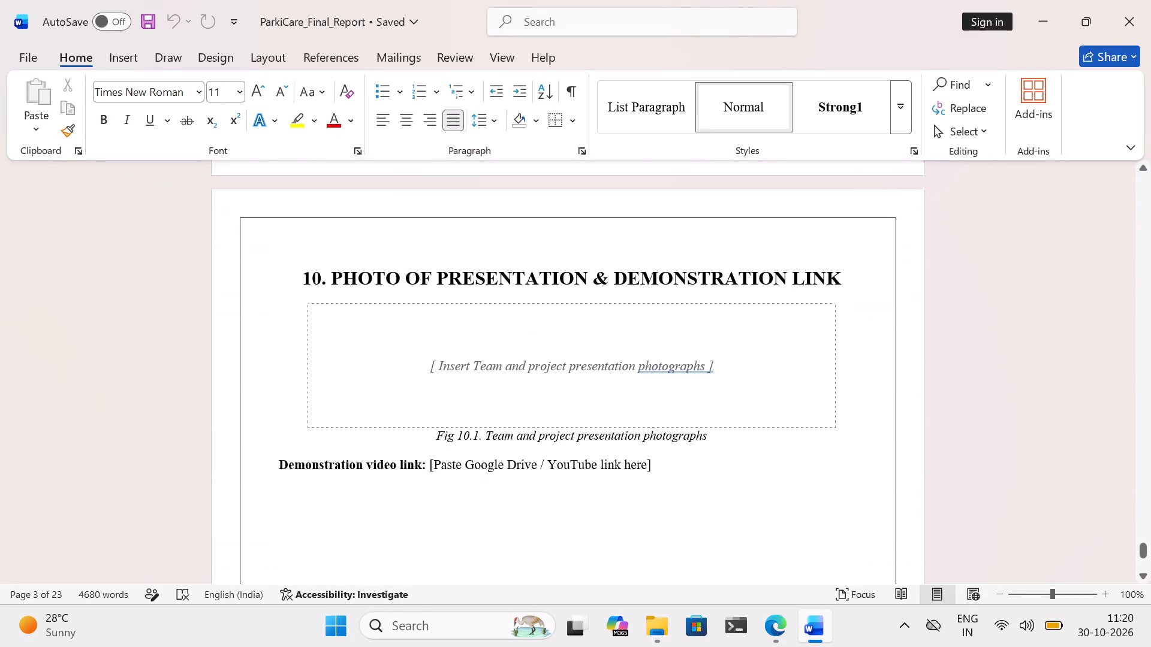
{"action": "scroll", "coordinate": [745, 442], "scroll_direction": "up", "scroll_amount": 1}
Review the report from the presentation photo section back to Fig 2, examining which figure placeholders still need images.
{"action": "scroll", "coordinate": [745, 442], "scroll_direction": "up", "scroll_amount": 3}
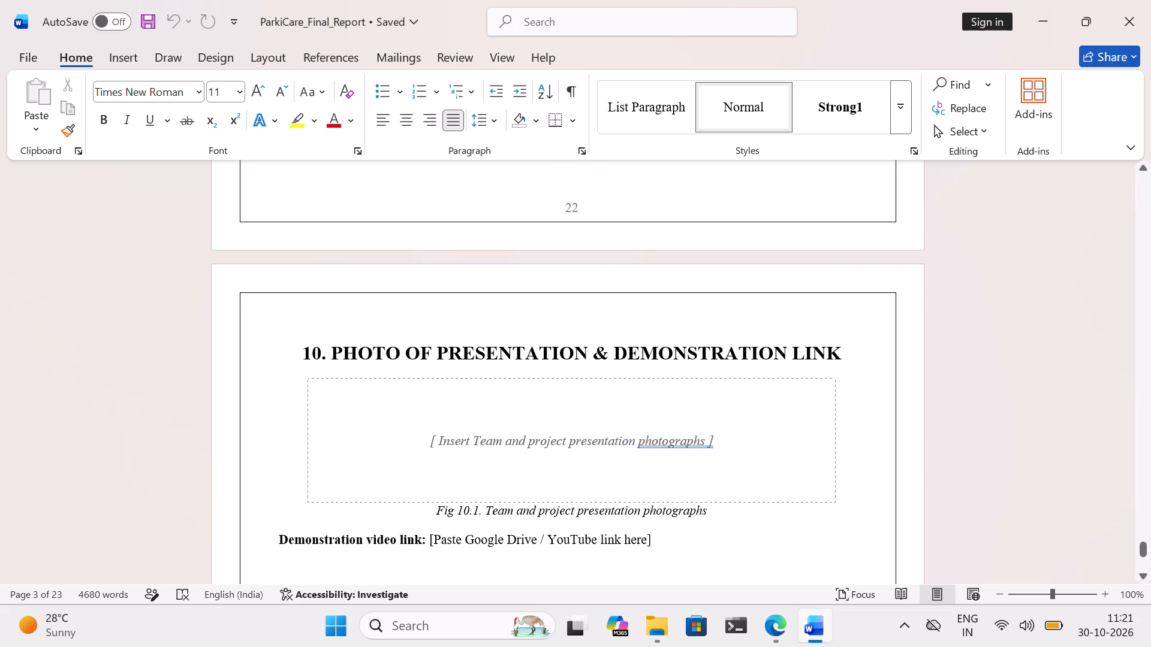
{"action": "scroll", "coordinate": [745, 442], "scroll_direction": "up", "scroll_amount": 7}
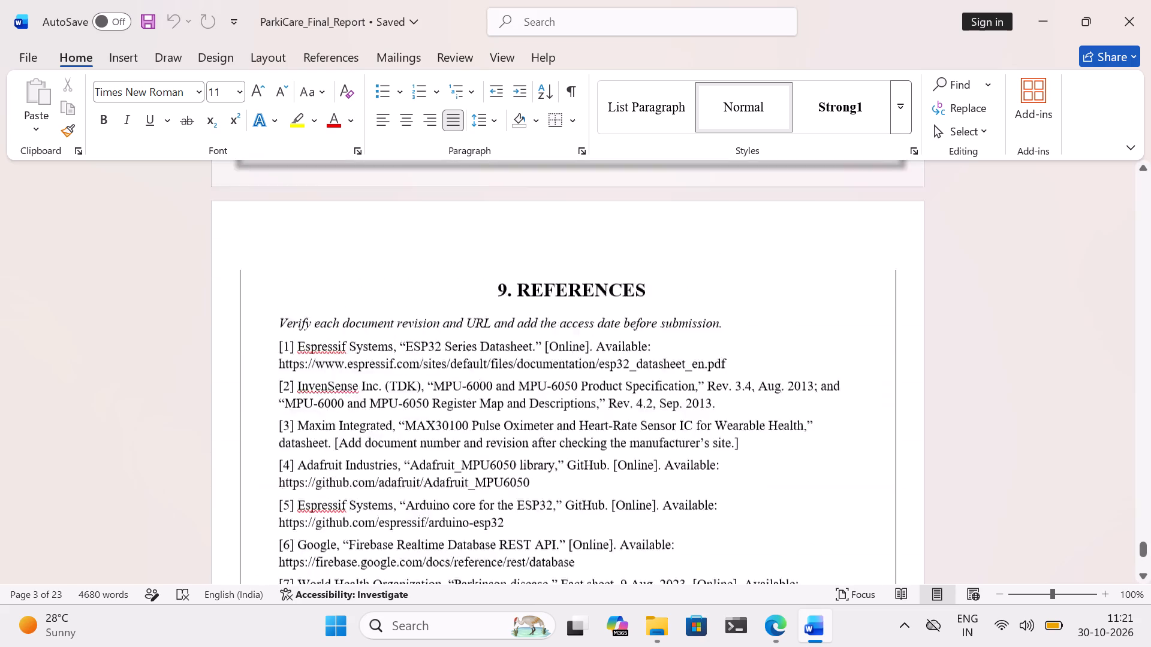
{"action": "scroll", "coordinate": [745, 442], "scroll_direction": "up", "scroll_amount": 3}
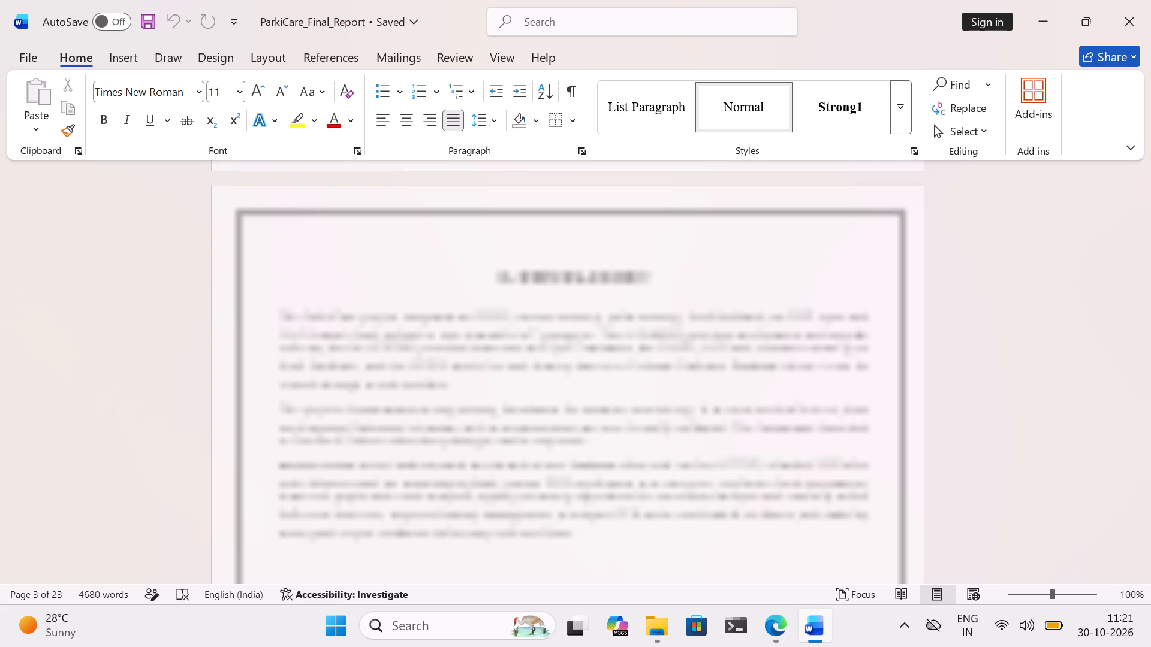
{"action": "scroll", "coordinate": [745, 442], "scroll_direction": "up", "scroll_amount": 6}
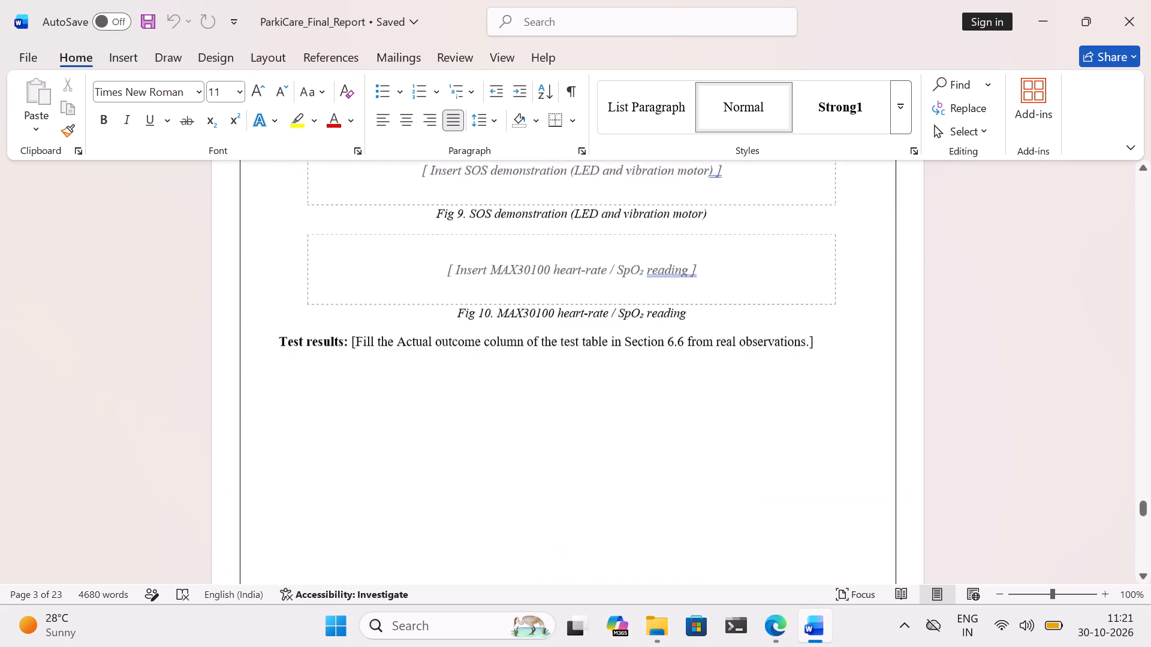
{"action": "scroll", "coordinate": [745, 442], "scroll_direction": "up", "scroll_amount": 4}
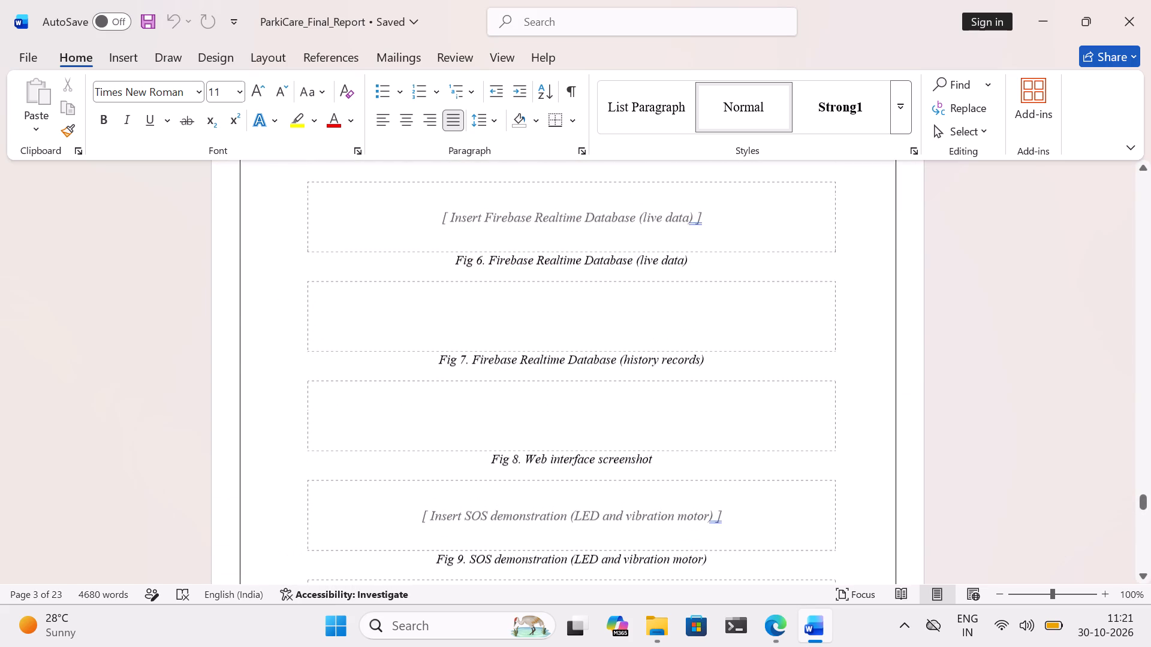
{"action": "scroll", "coordinate": [745, 442], "scroll_direction": "up", "scroll_amount": 9}
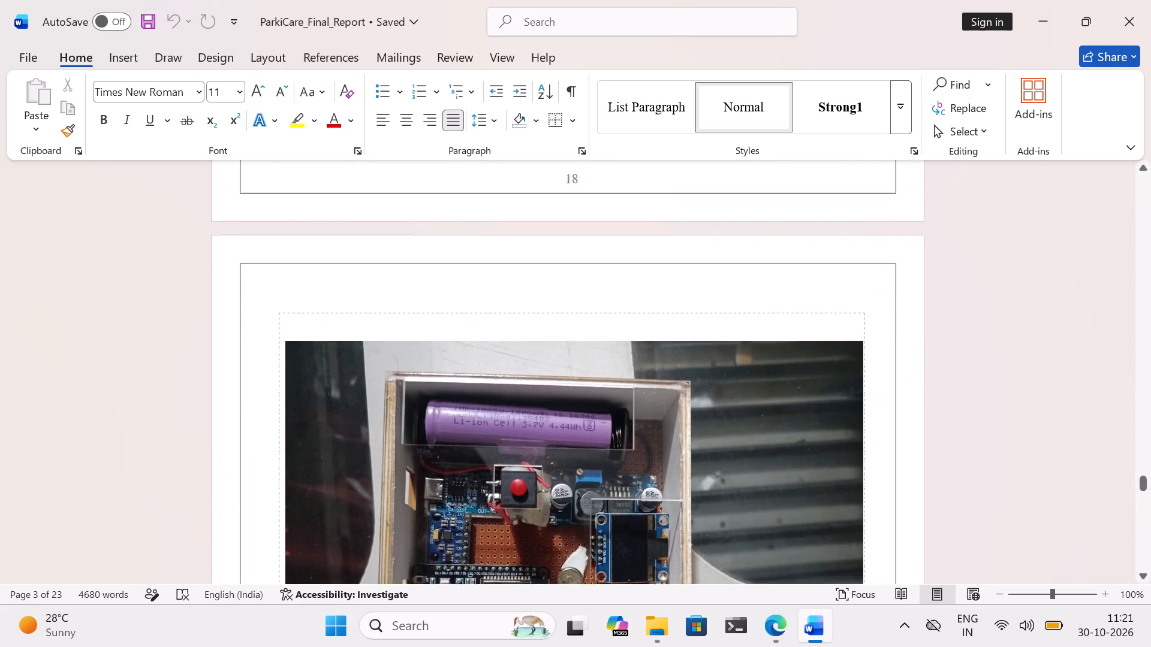
{"action": "scroll", "coordinate": [745, 442], "scroll_direction": "down", "scroll_amount": 2}
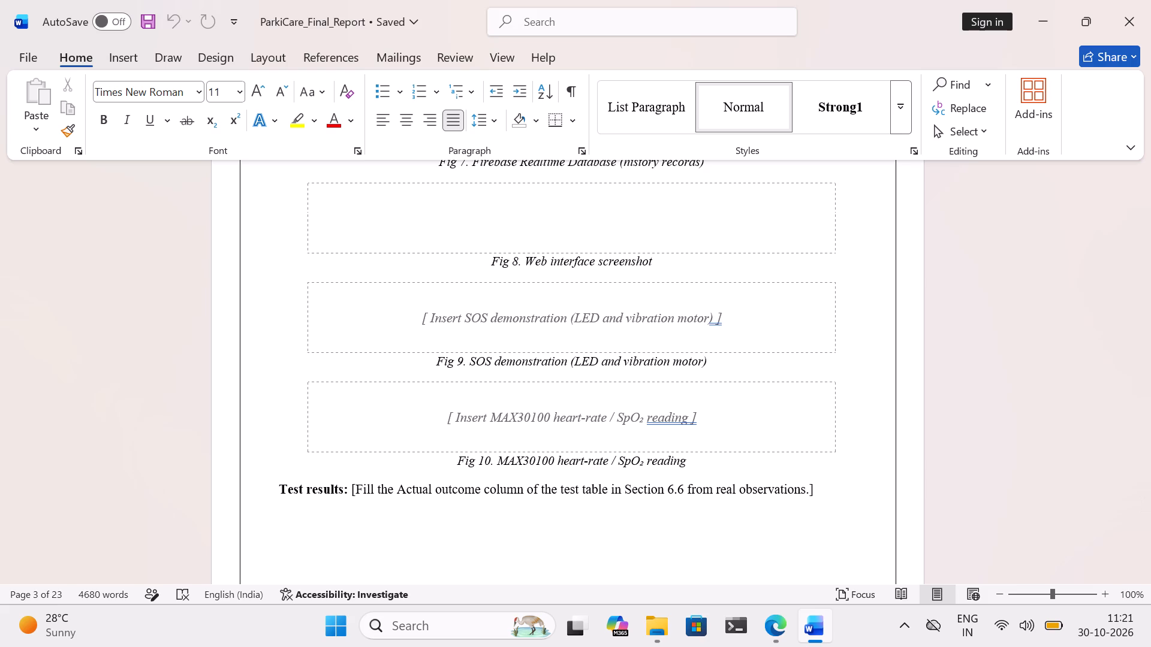
{"action": "scroll", "coordinate": [745, 442], "scroll_direction": "up", "scroll_amount": 5}
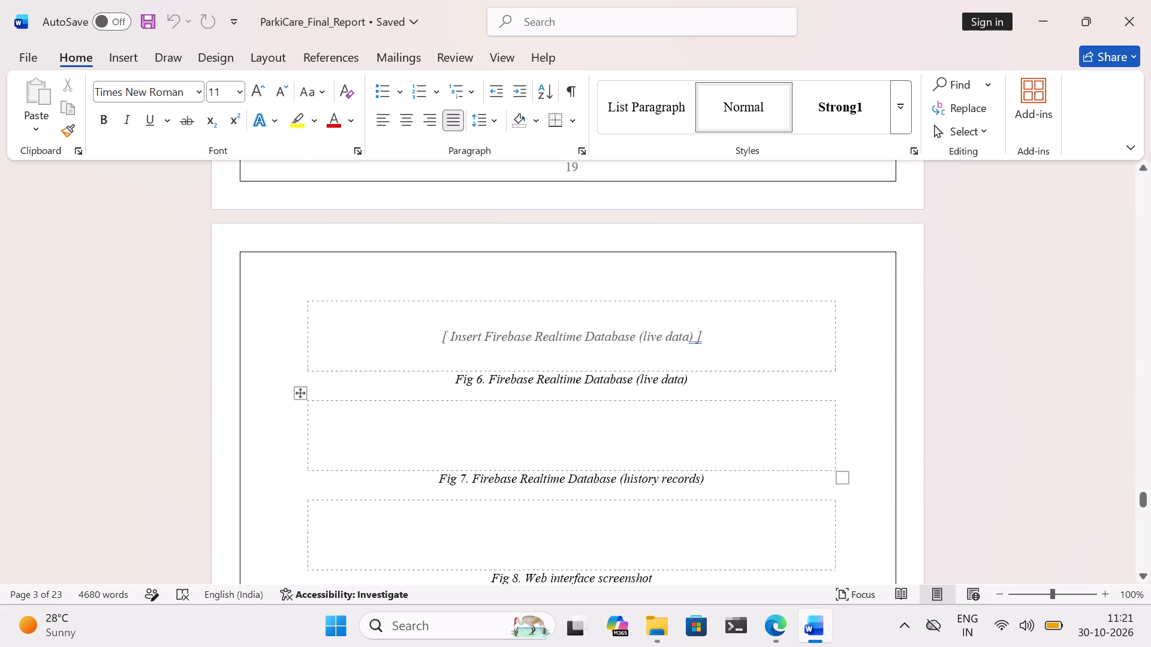
{"action": "scroll", "coordinate": [745, 442], "scroll_direction": "up", "scroll_amount": 5}
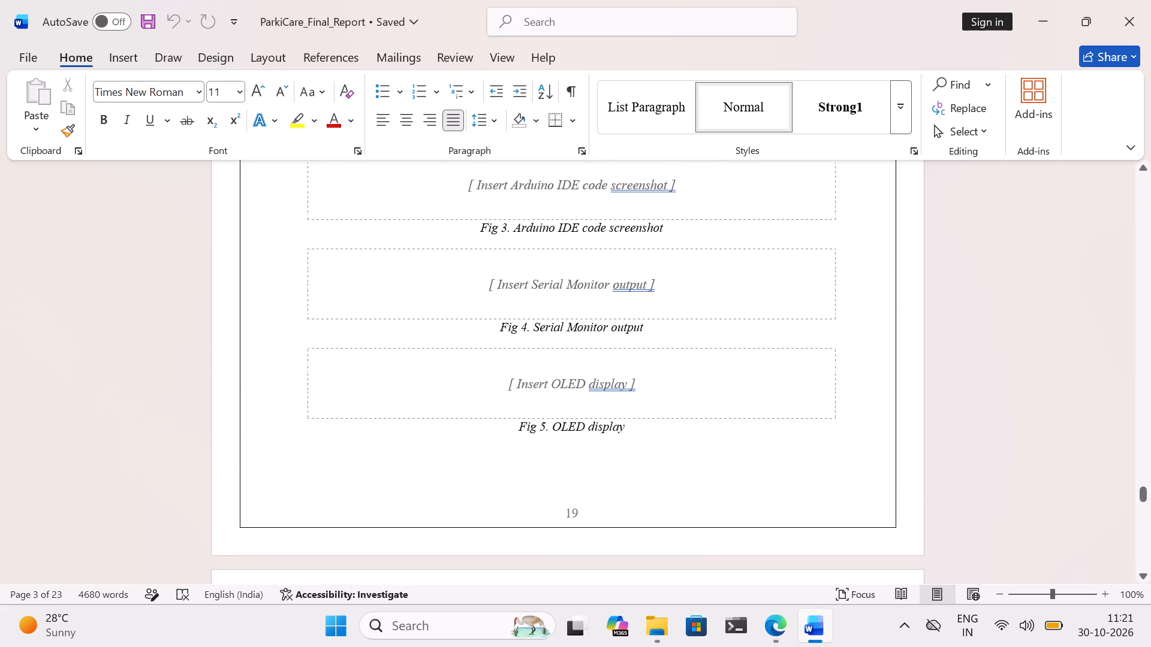
{"action": "scroll", "coordinate": [659, 382], "scroll_direction": "up", "scroll_amount": 2}
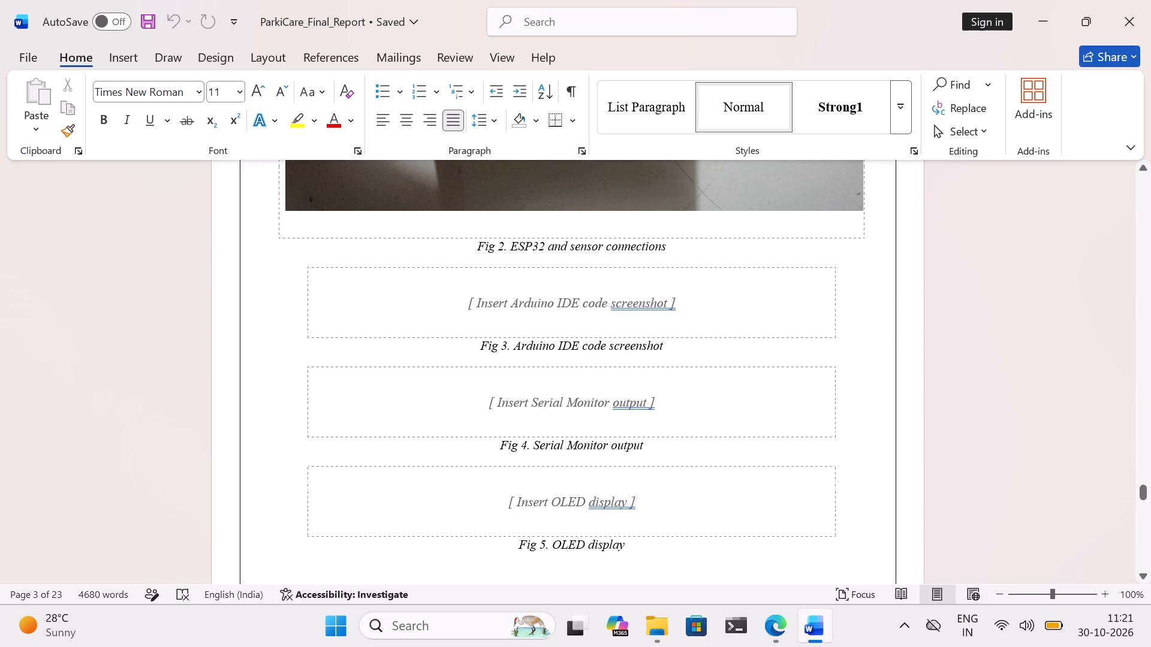
Select the words "Arduino IDE code" in the Fig 3 caption.
{"action": "left_click_drag", "start_coordinate": [516, 346], "coordinate": [607, 345]}
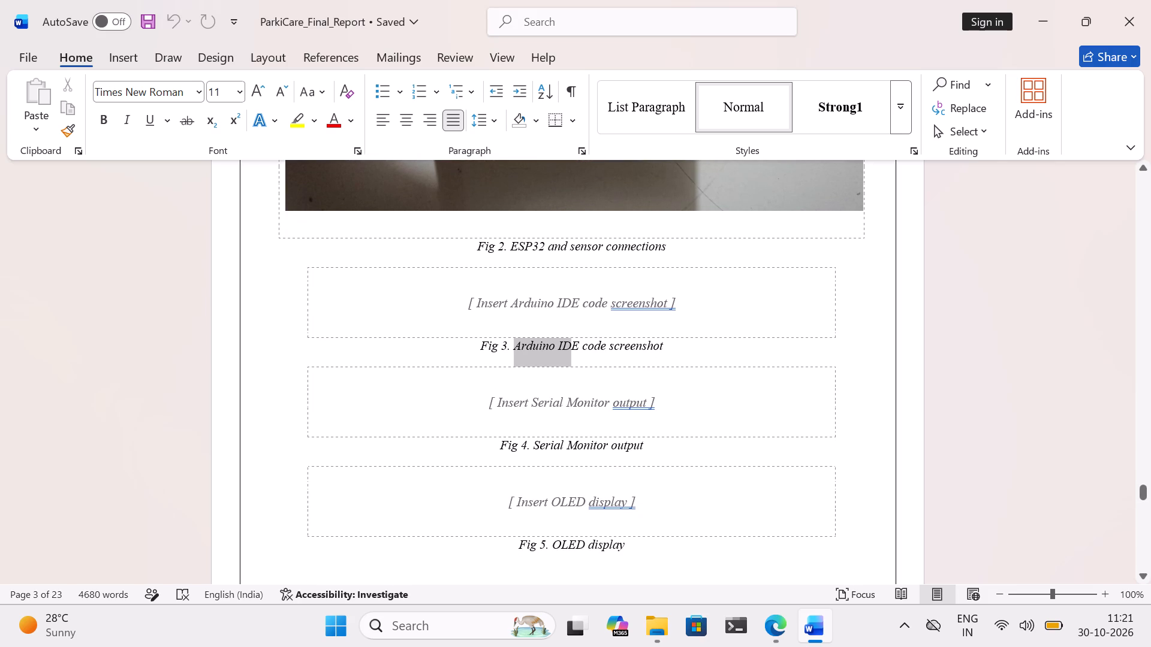
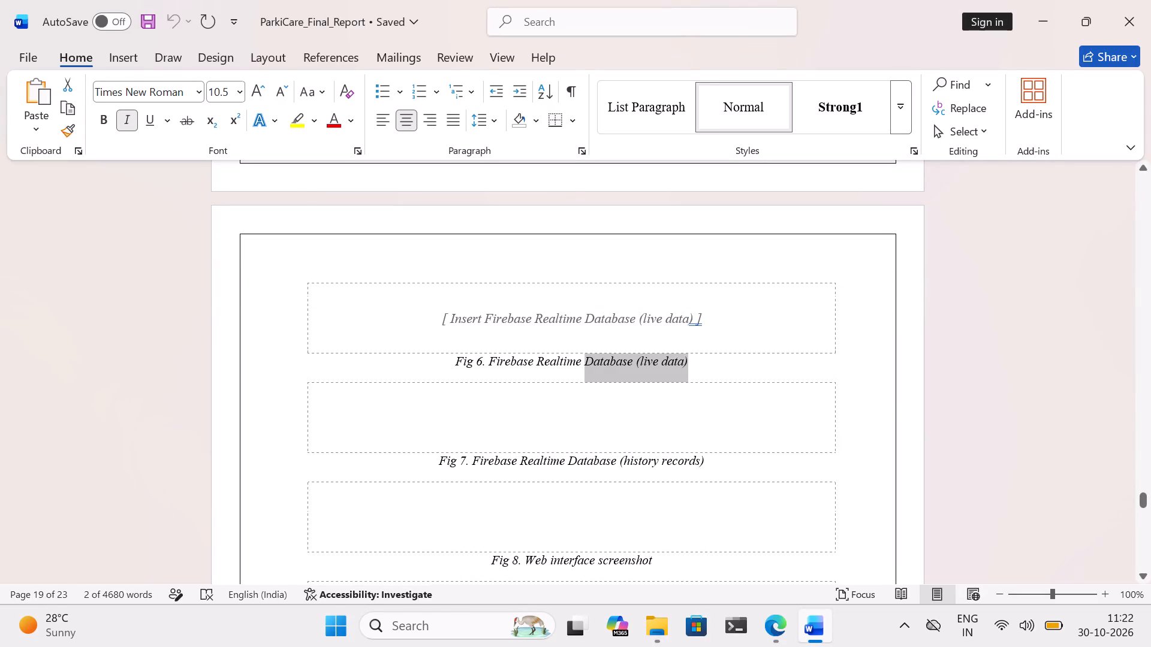
Select the words "Firebase Realtime Database (live data)" in the Fig 6 caption.
{"action": "left_click_drag", "start_coordinate": [547, 368], "coordinate": [518, 365]}
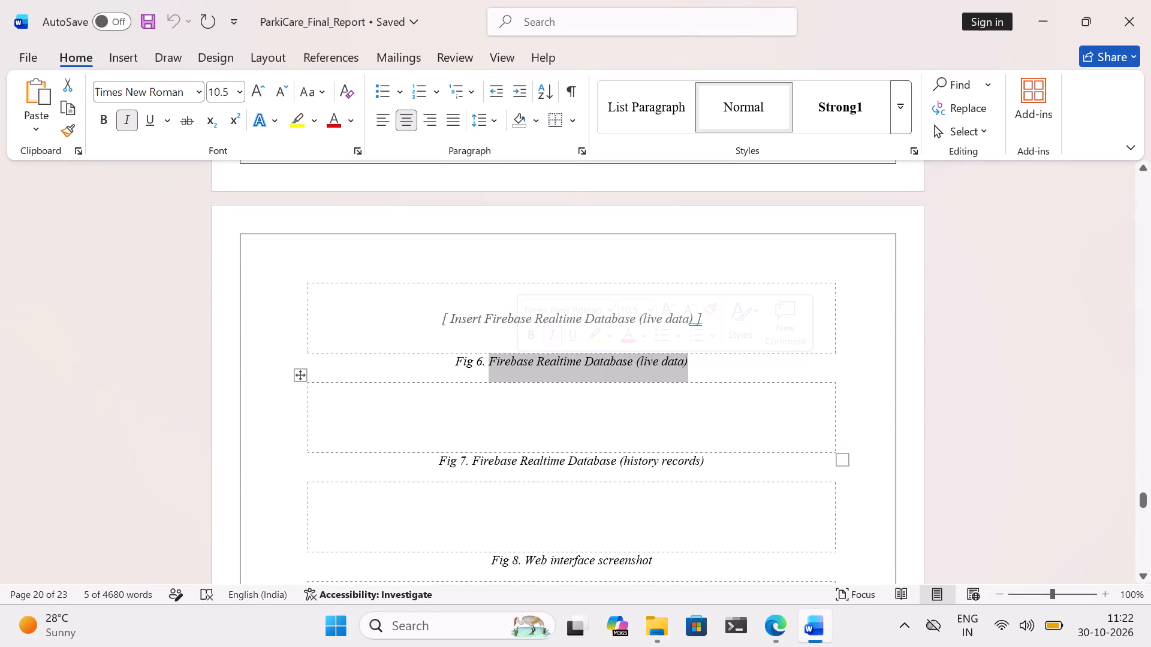
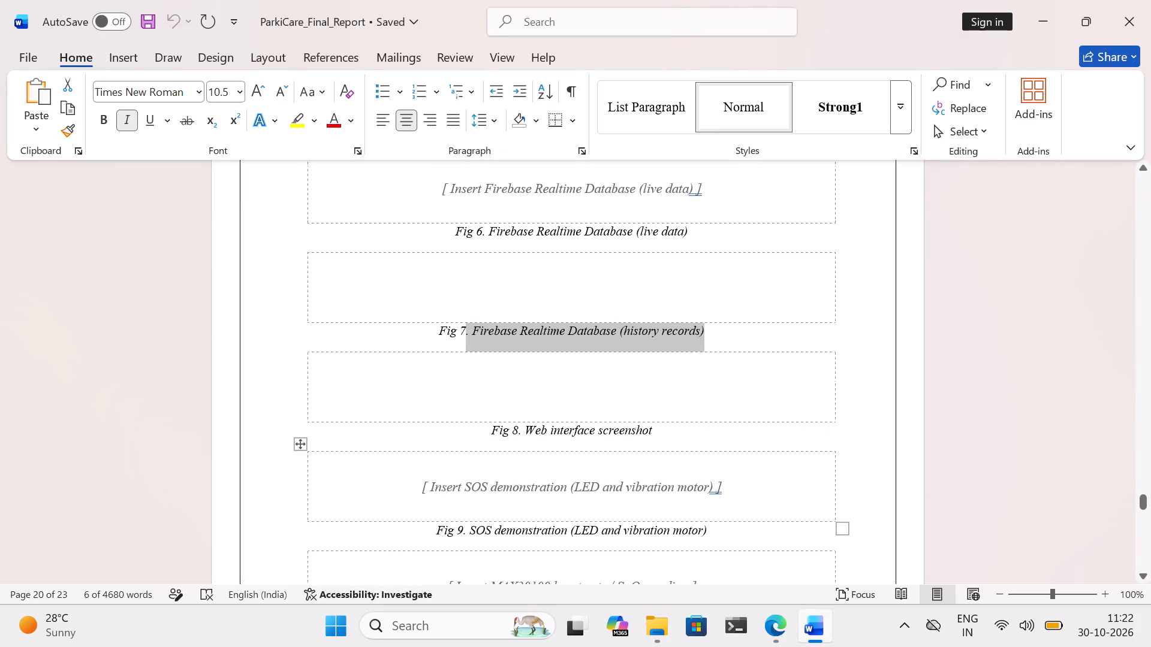
Select the words "Web interface screenshot" in the Fig 8 caption.
{"action": "left_click_drag", "start_coordinate": [526, 427], "coordinate": [694, 429]}
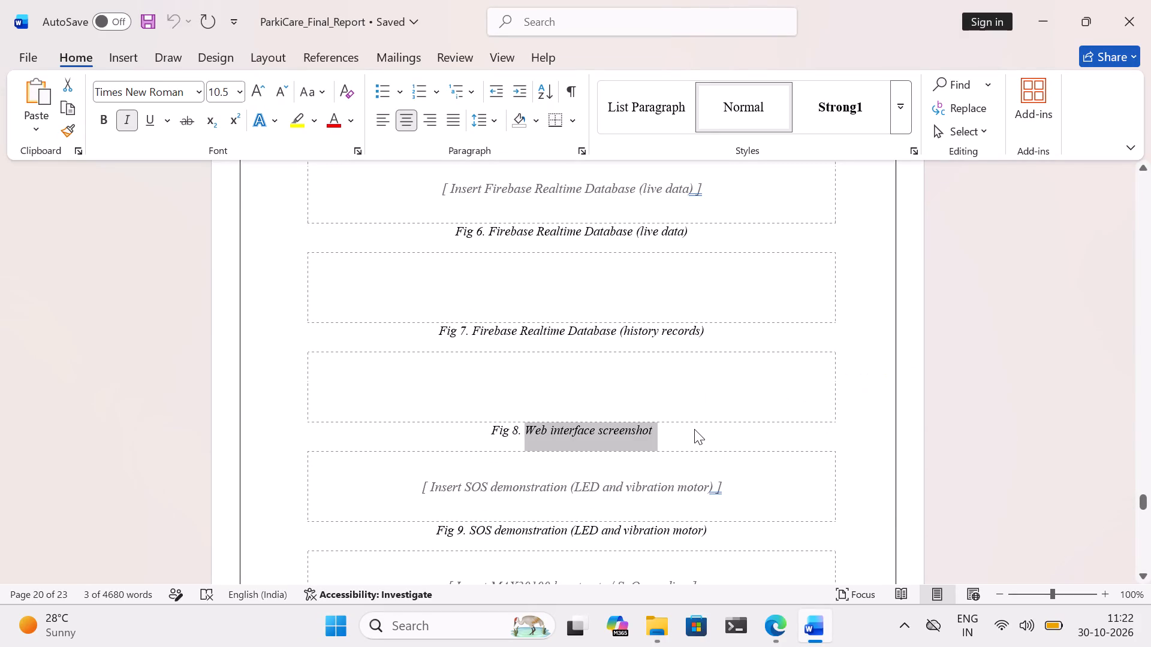
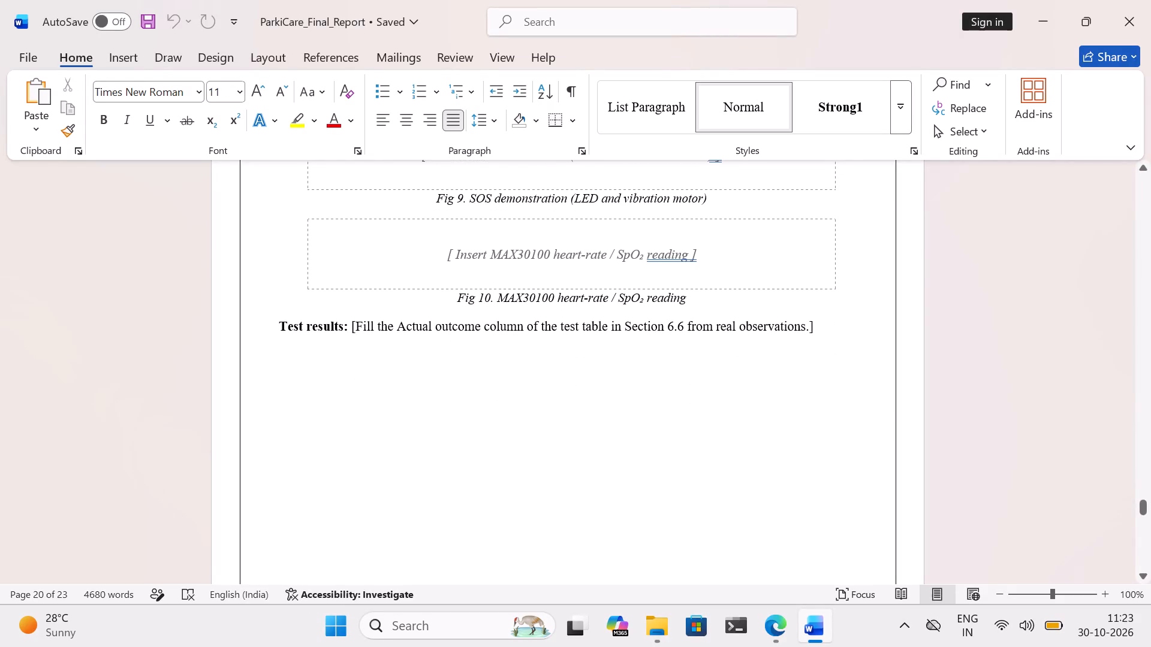
Review the conclusion and future scope, the Fig 6 to Fig 10 placeholders, and the test case table in the implementation chapter.
{"action": "scroll", "coordinate": [511, 473], "scroll_direction": "down", "scroll_amount": 9}
{"action": "scroll", "coordinate": [511, 473], "scroll_direction": "up", "scroll_amount": 2}
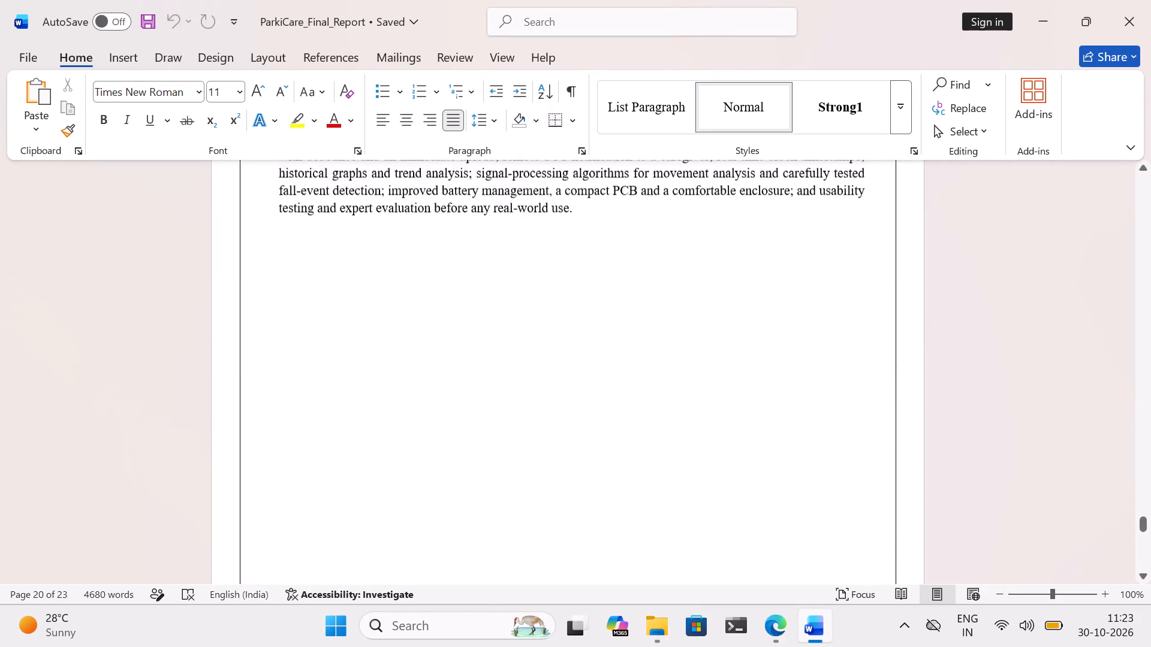
{"action": "scroll", "coordinate": [511, 473], "scroll_direction": "up", "scroll_amount": 4}
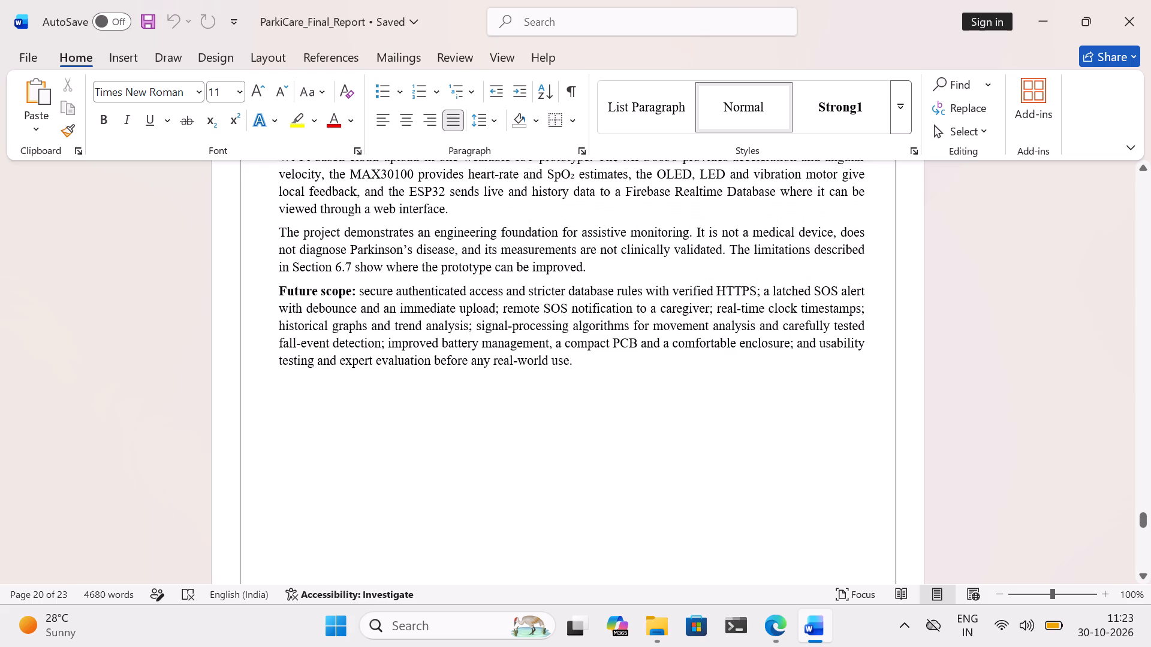
{"action": "scroll", "coordinate": [511, 473], "scroll_direction": "up", "scroll_amount": 4}
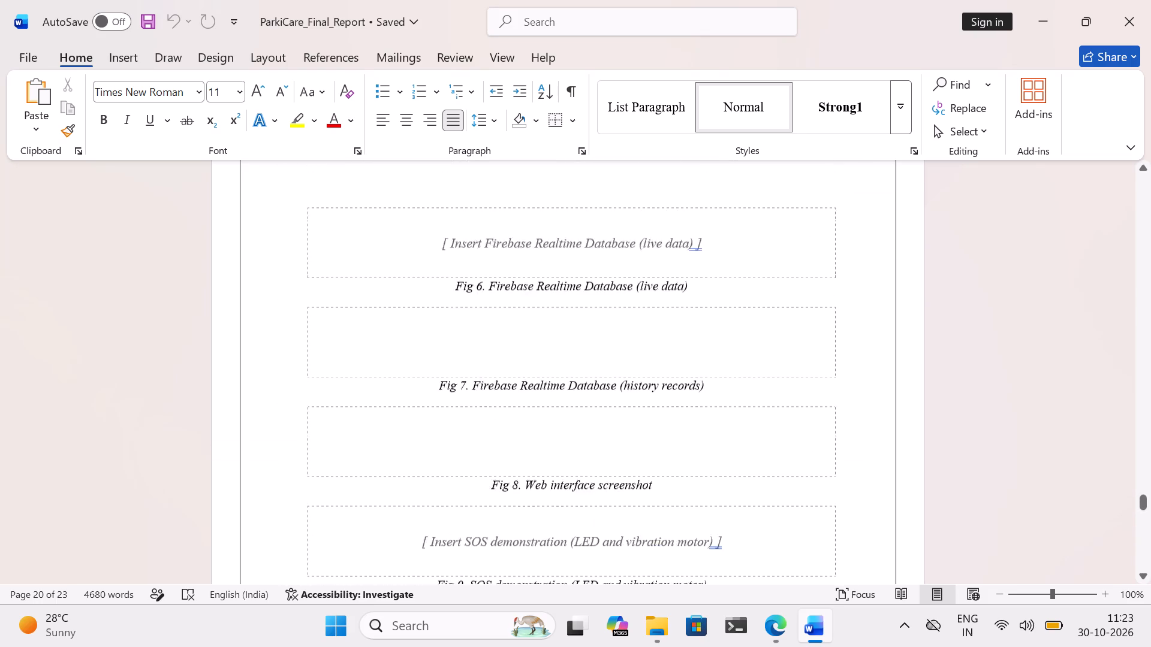
{"action": "scroll", "coordinate": [511, 473], "scroll_direction": "up", "scroll_amount": 10}
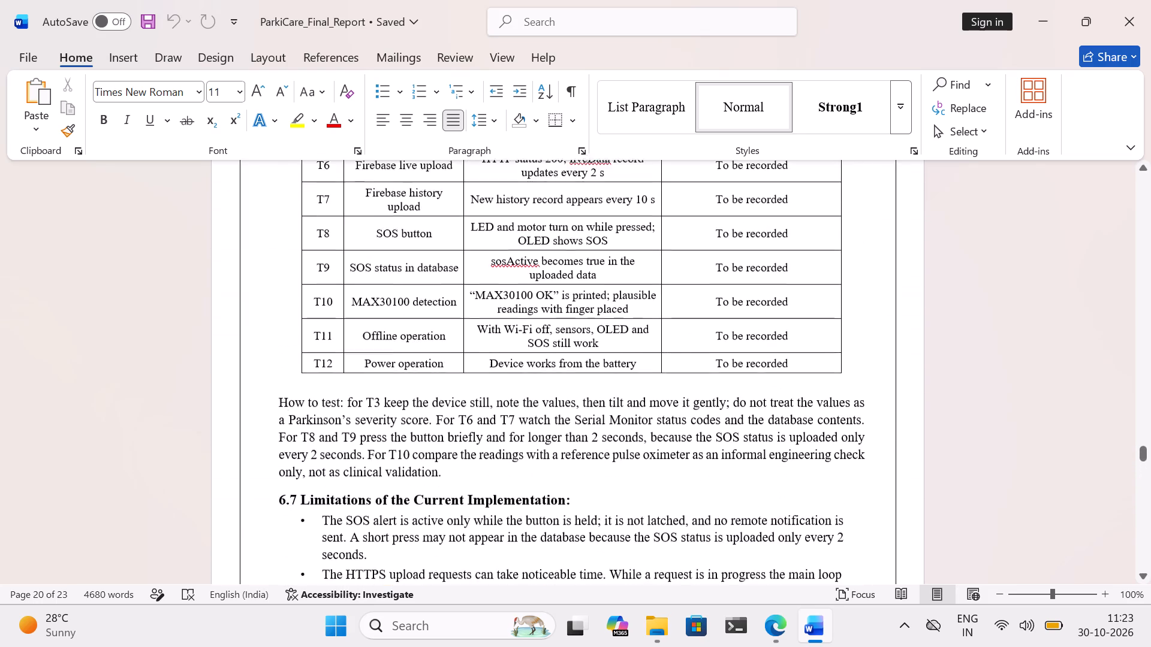
{"action": "scroll", "coordinate": [511, 473], "scroll_direction": "up", "scroll_amount": 3}
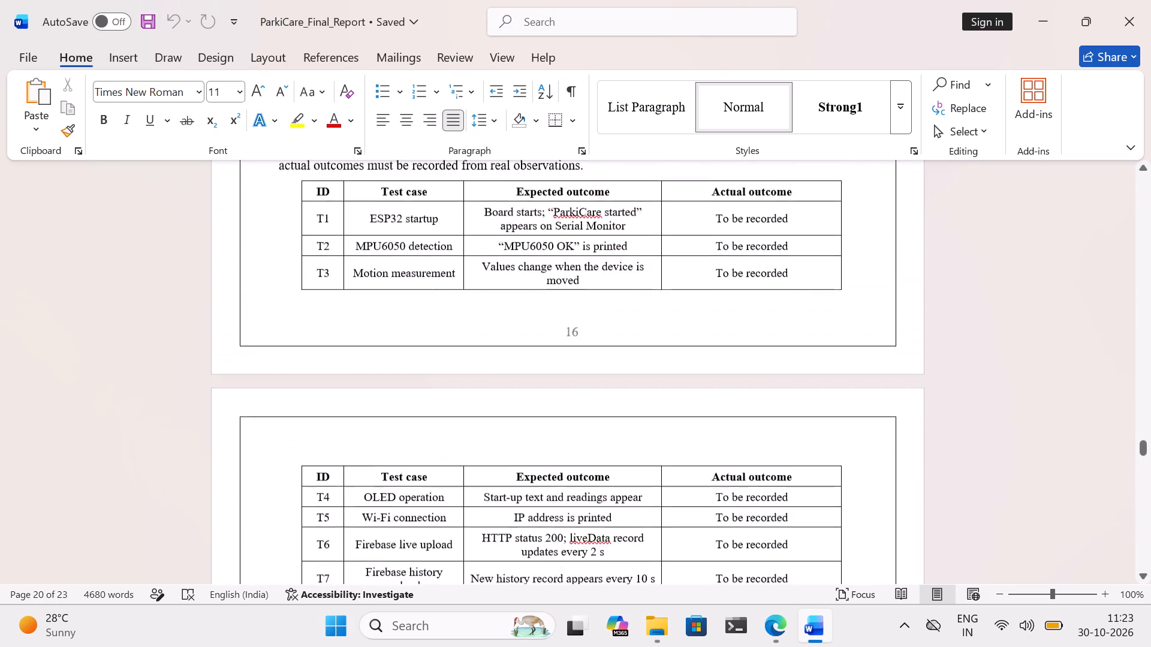
{"action": "scroll", "coordinate": [511, 473], "scroll_direction": "up", "scroll_amount": 2}
{"action": "scroll", "coordinate": [511, 473], "scroll_direction": "down", "scroll_amount": 7}
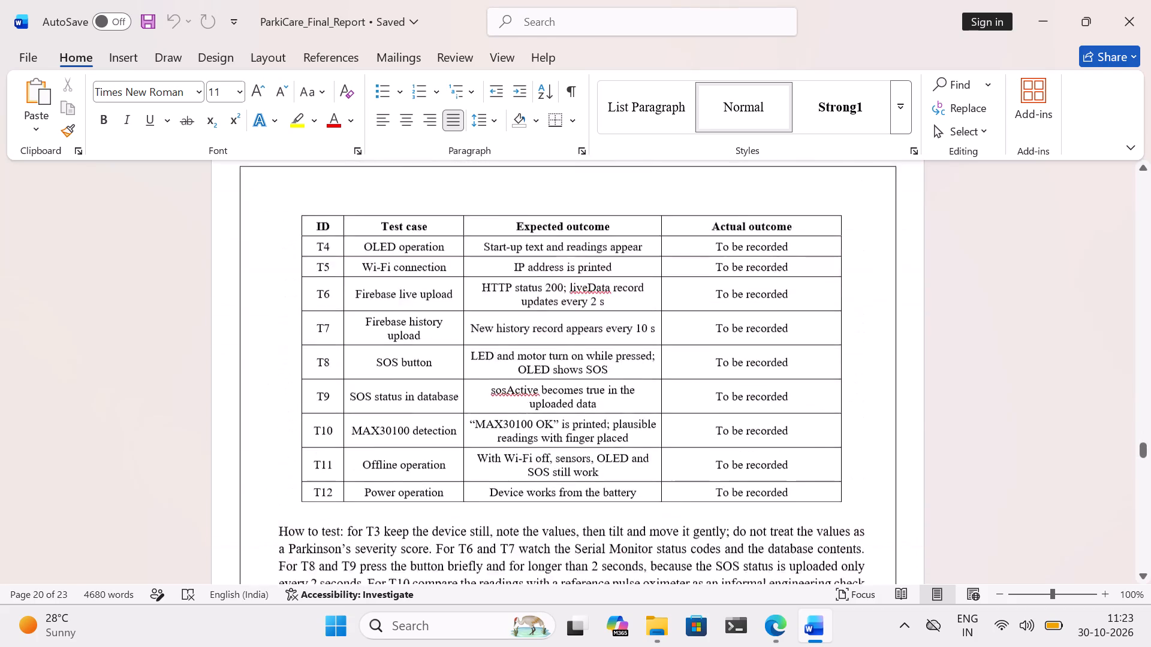
Look back through the code explanation, connection tables, system flowchart, contents table and certificate up to the report's title page.
{"action": "scroll", "coordinate": [511, 473], "scroll_direction": "up", "scroll_amount": 7}
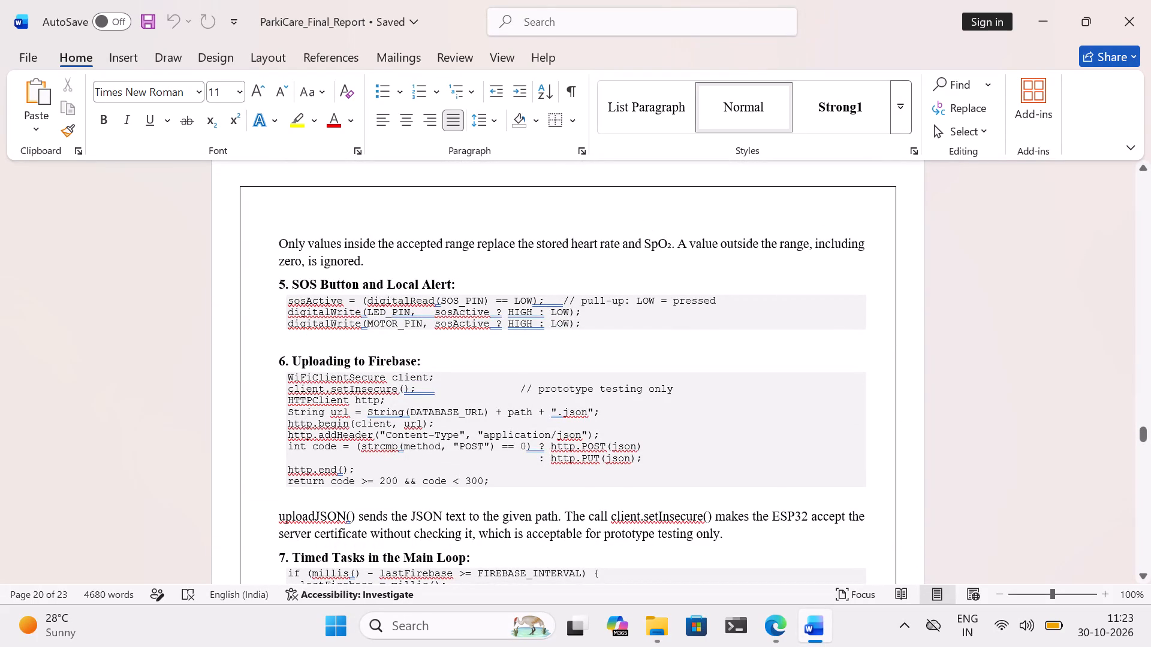
{"action": "scroll", "coordinate": [511, 314], "scroll_direction": "up", "scroll_amount": 10}
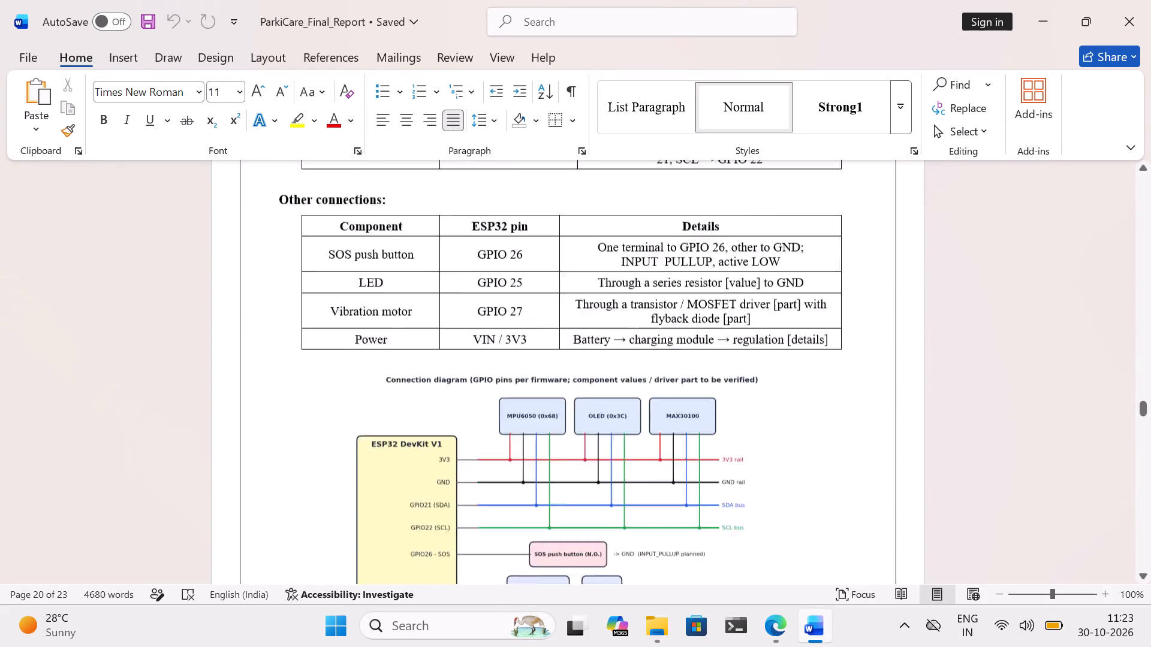
{"action": "scroll", "coordinate": [511, 314], "scroll_direction": "up", "scroll_amount": 14}
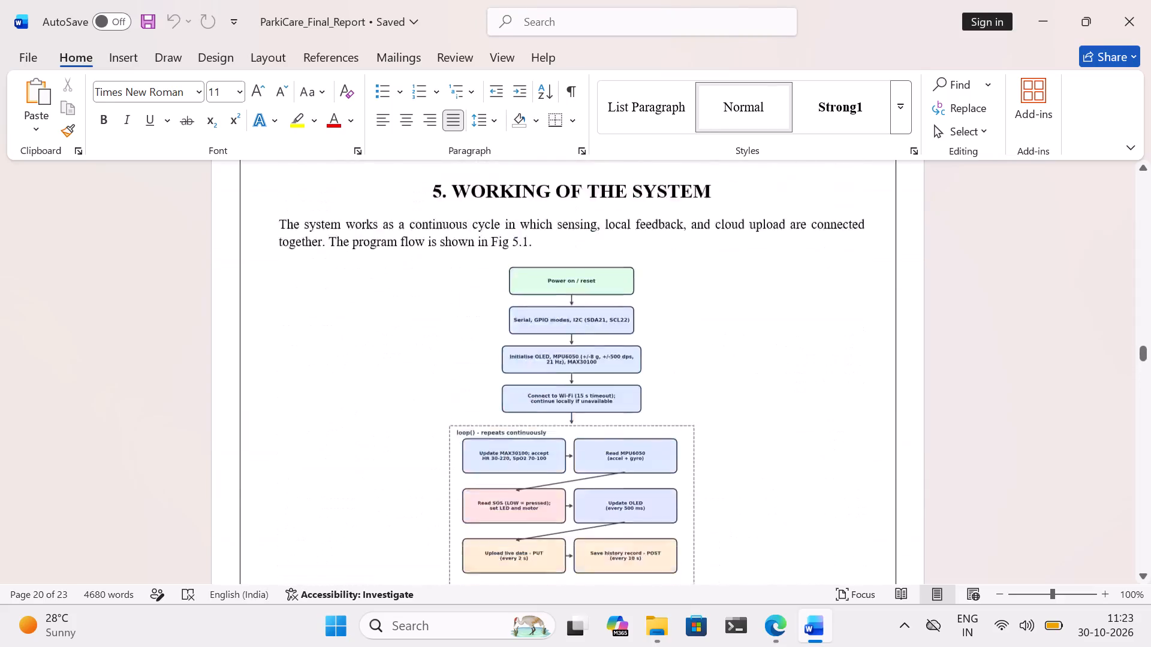
{"action": "scroll", "coordinate": [511, 314], "scroll_direction": "up", "scroll_amount": 17}
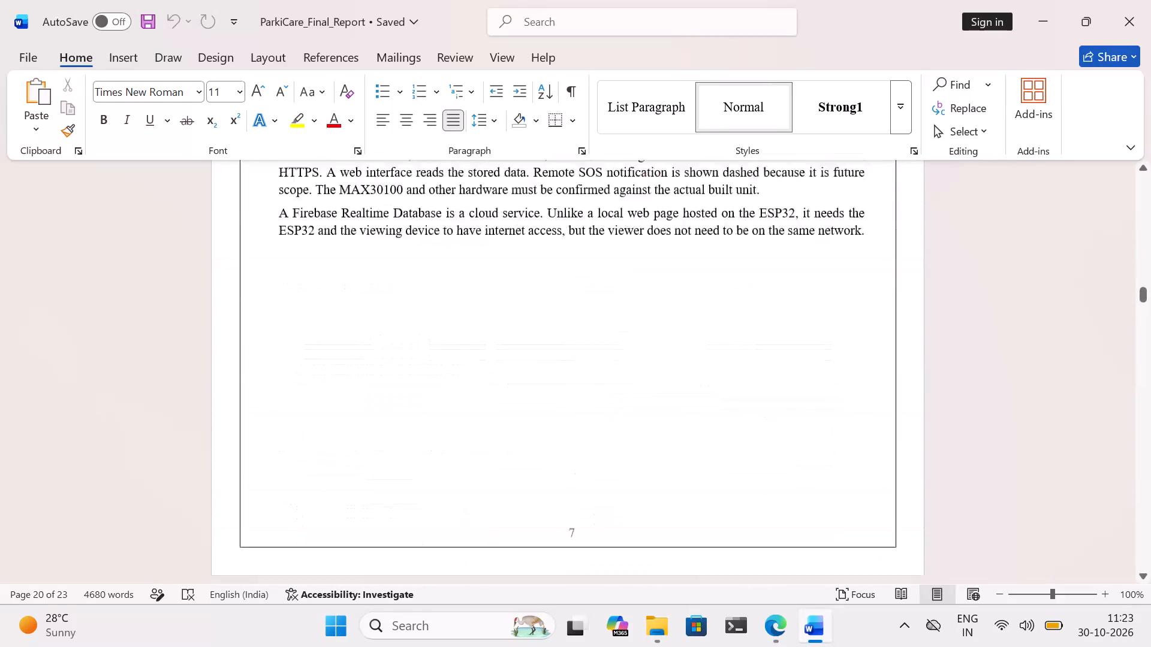
{"action": "scroll", "coordinate": [511, 314], "scroll_direction": "up", "scroll_amount": 9}
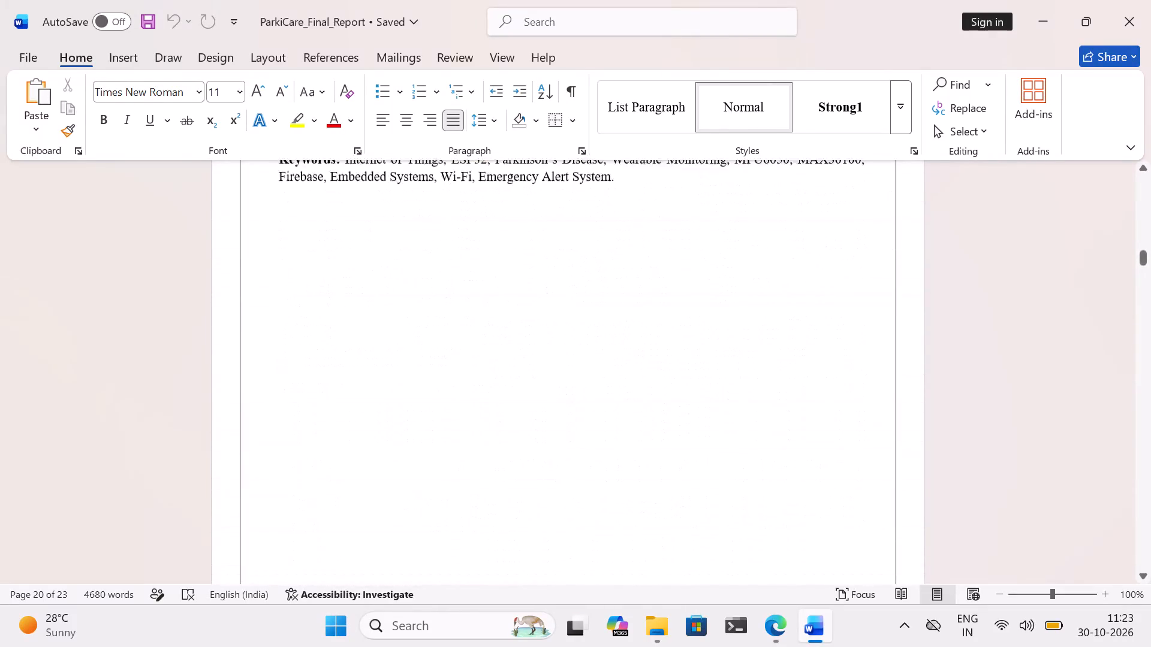
{"action": "scroll", "coordinate": [511, 314], "scroll_direction": "up", "scroll_amount": 9}
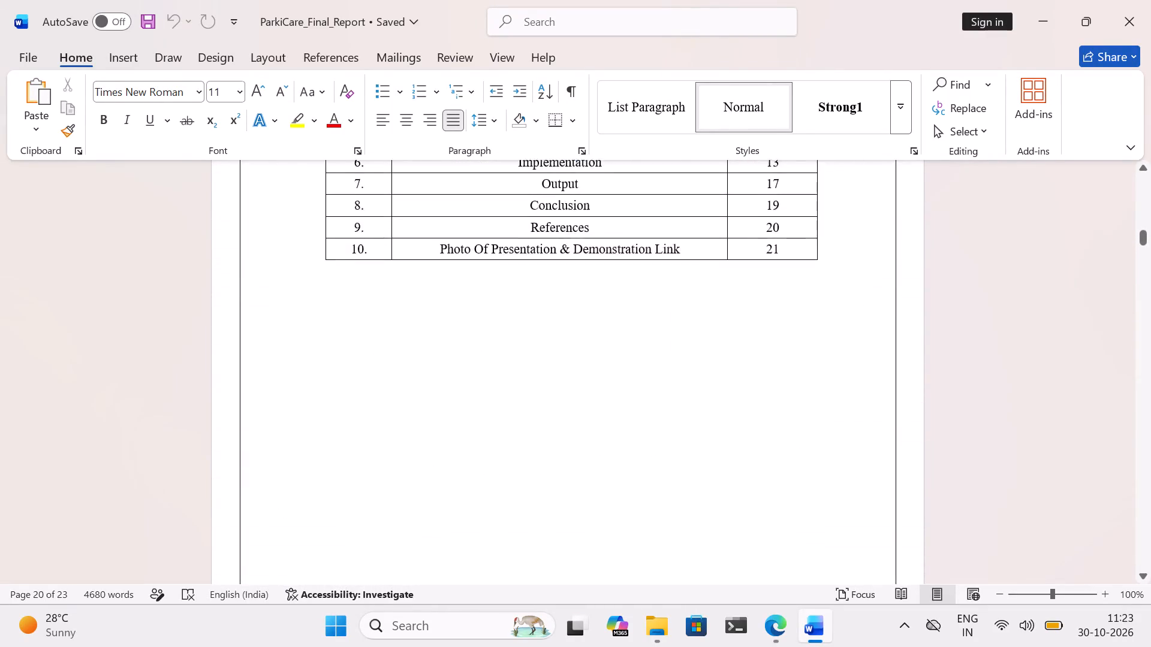
{"action": "scroll", "coordinate": [511, 314], "scroll_direction": "up", "scroll_amount": 7}
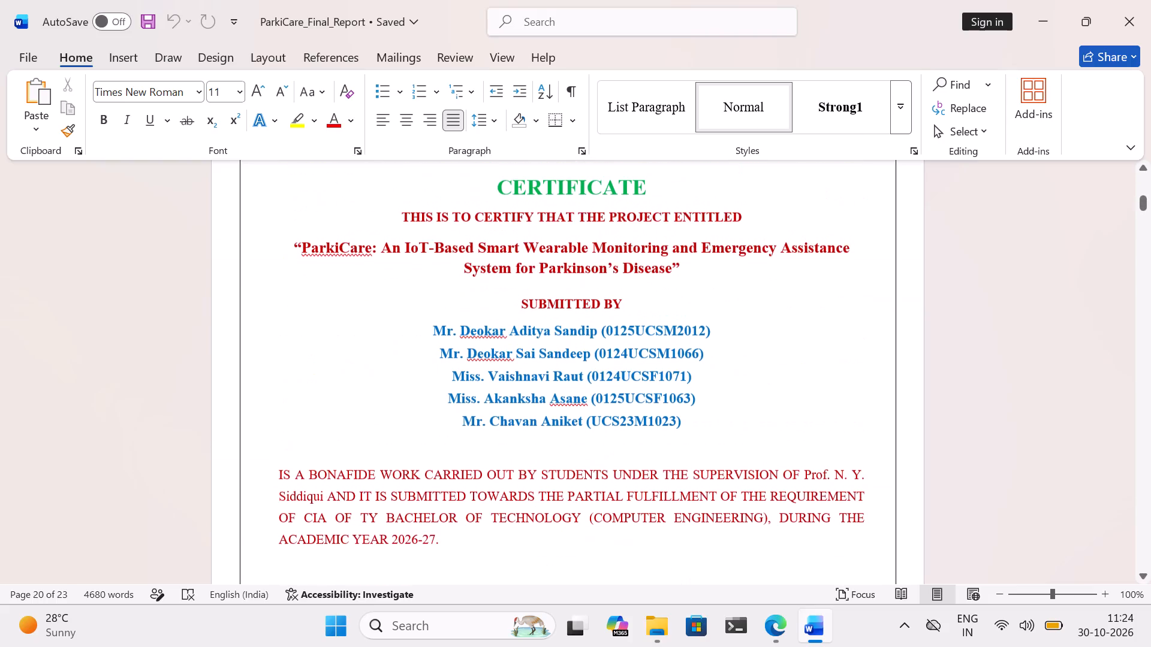
{"action": "scroll", "coordinate": [511, 314], "scroll_direction": "up", "scroll_amount": 9}
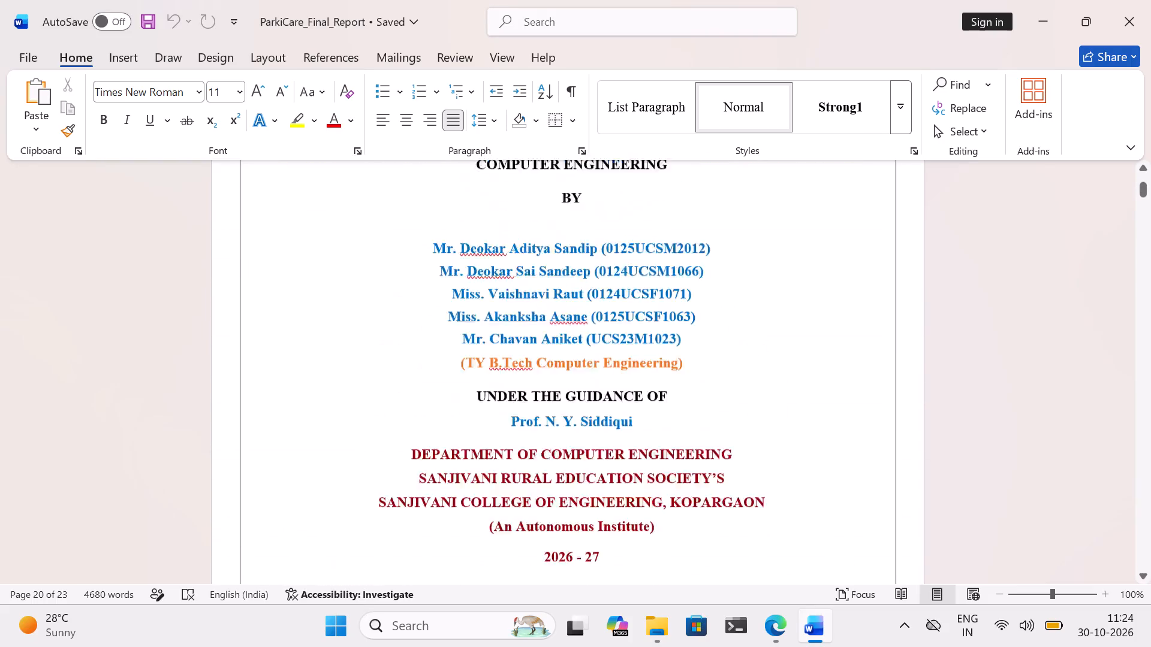
{"action": "scroll", "coordinate": [511, 314], "scroll_direction": "up", "scroll_amount": 5}
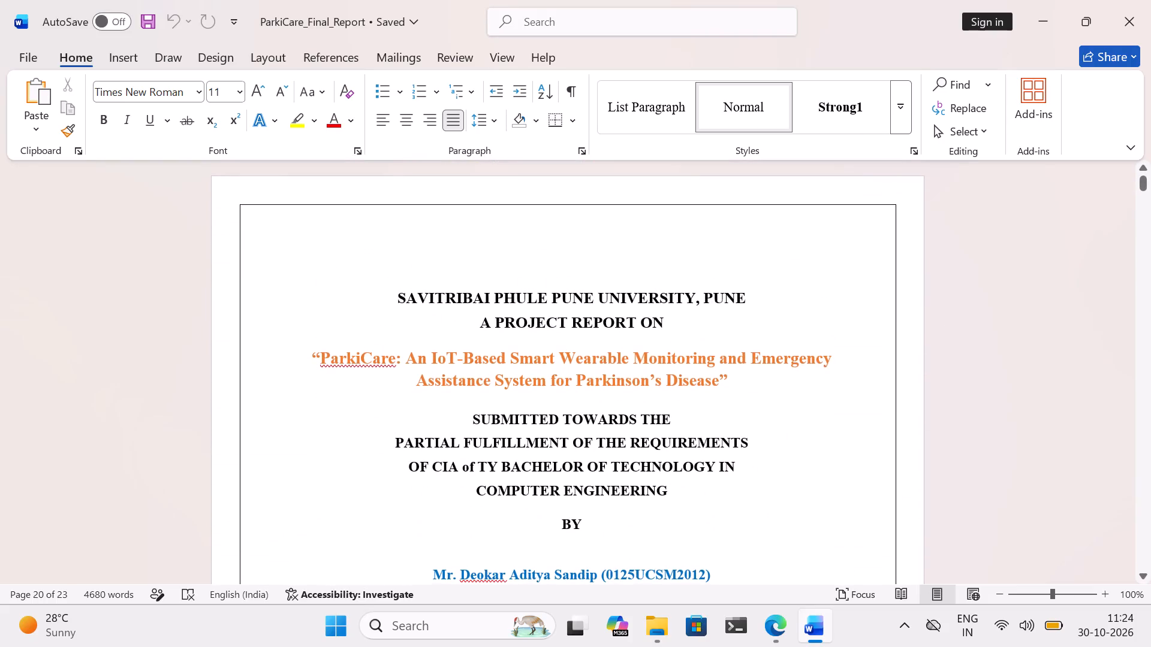
Review the report from the title page through the specifications and limitations to the Fig 2 to Fig 5 output figures.
{"action": "scroll", "coordinate": [384, 425], "scroll_direction": "down", "scroll_amount": 8}
{"action": "scroll", "coordinate": [384, 425], "scroll_direction": "down", "scroll_amount": 16}
{"action": "scroll", "coordinate": [384, 425], "scroll_direction": "down", "scroll_amount": 8}
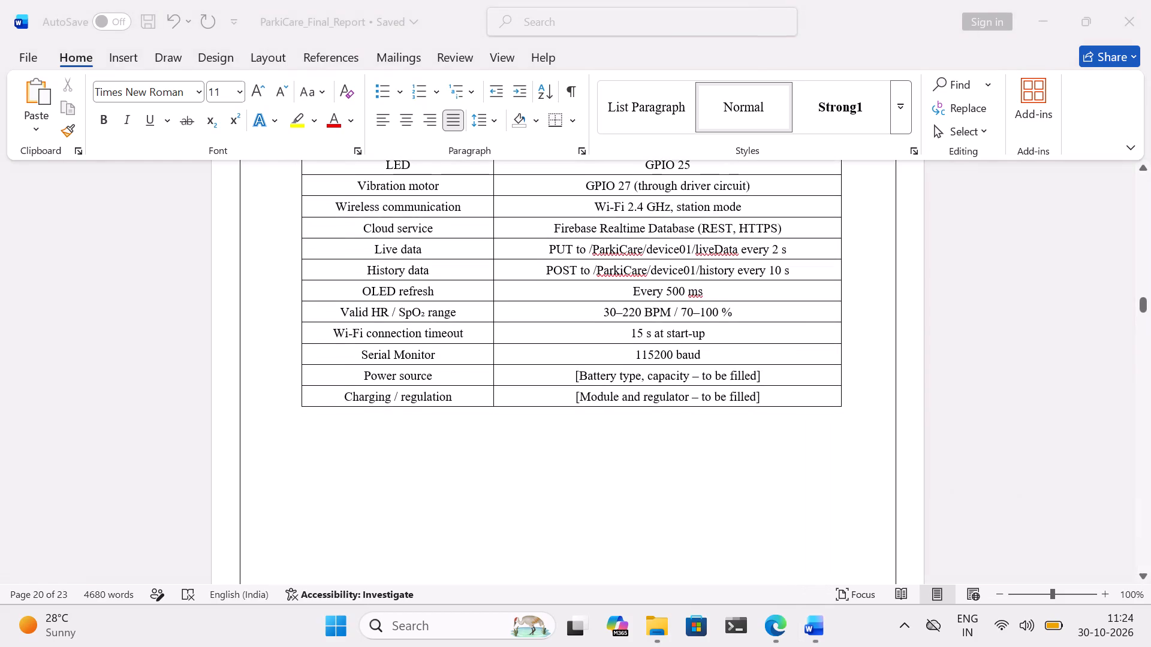
{"action": "scroll", "coordinate": [487, 537], "scroll_direction": "down", "scroll_amount": 14}
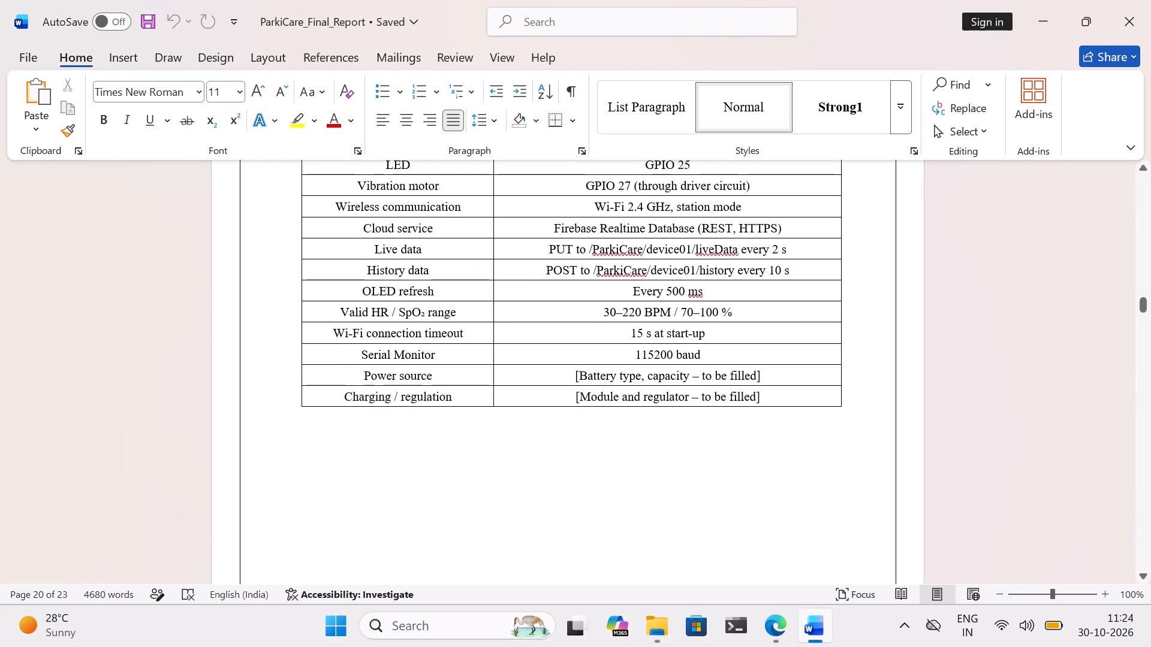
{"action": "scroll", "coordinate": [683, 510], "scroll_direction": "down", "scroll_amount": 6}
{"action": "scroll", "coordinate": [683, 510], "scroll_direction": "down", "scroll_amount": 15}
{"action": "scroll", "coordinate": [683, 510], "scroll_direction": "down", "scroll_amount": 16}
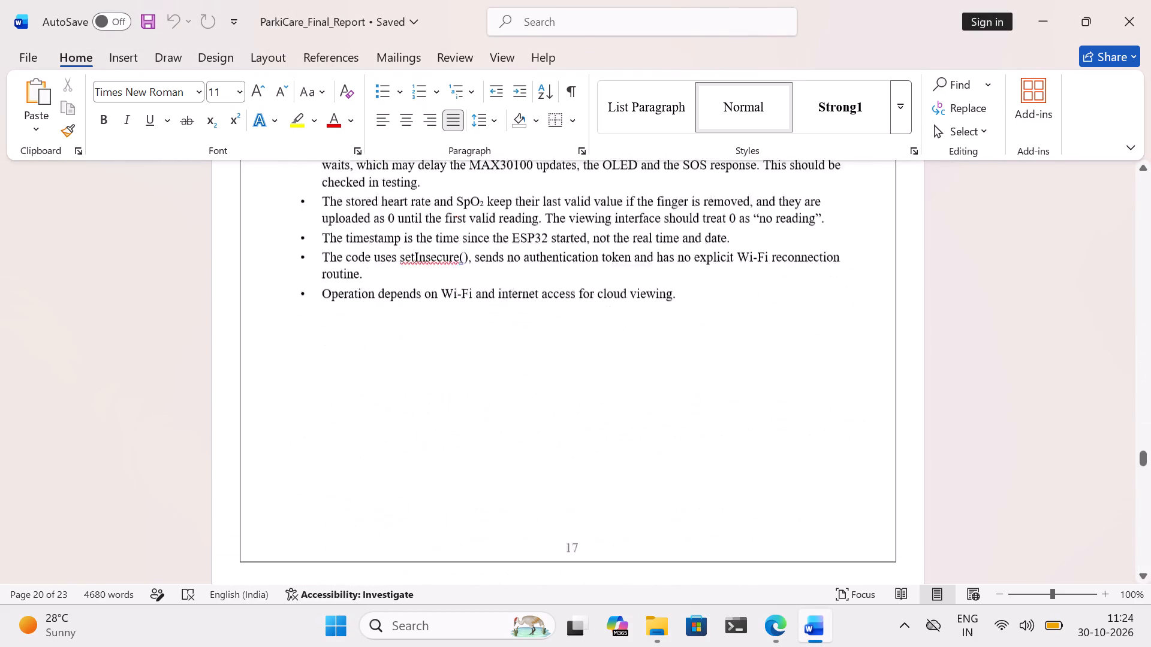
{"action": "scroll", "coordinate": [683, 510], "scroll_direction": "down", "scroll_amount": 7}
{"action": "scroll", "coordinate": [683, 510], "scroll_direction": "up", "scroll_amount": 5}
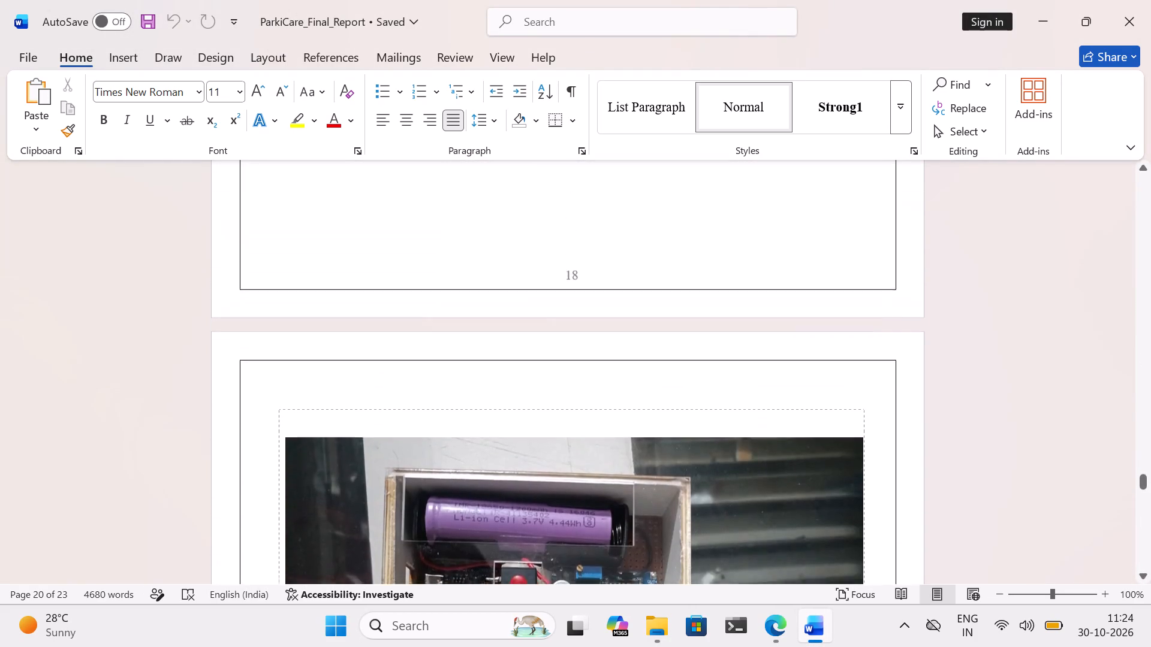
{"action": "scroll", "coordinate": [683, 510], "scroll_direction": "down", "scroll_amount": 4}
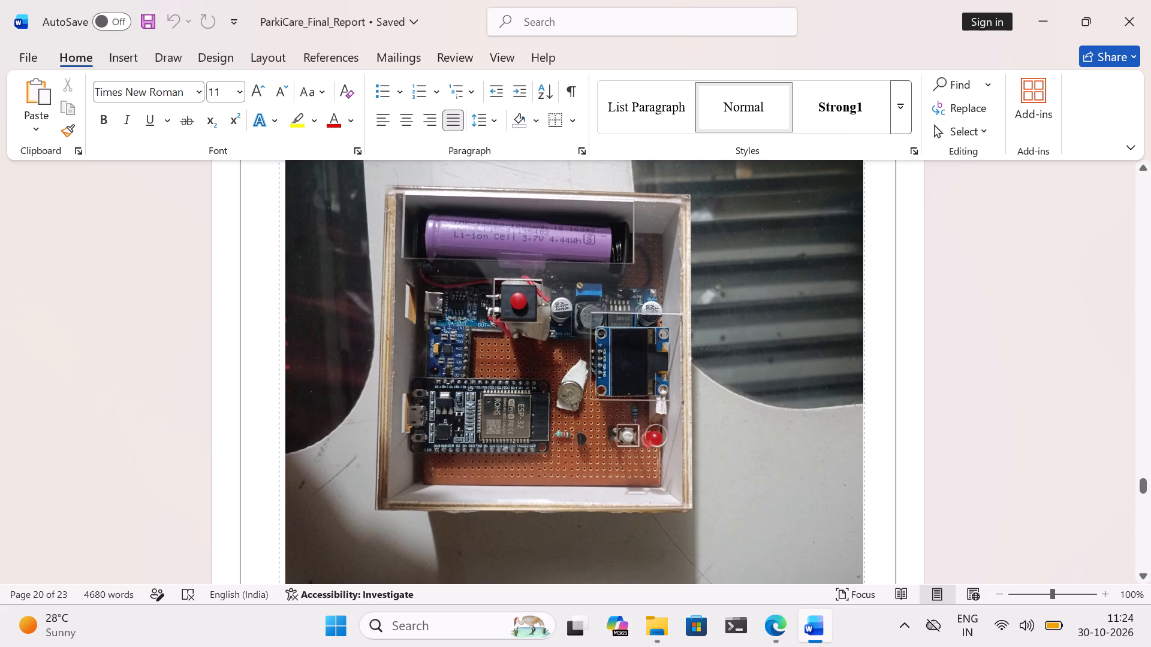
{"action": "scroll", "coordinate": [683, 510], "scroll_direction": "down", "scroll_amount": 2}
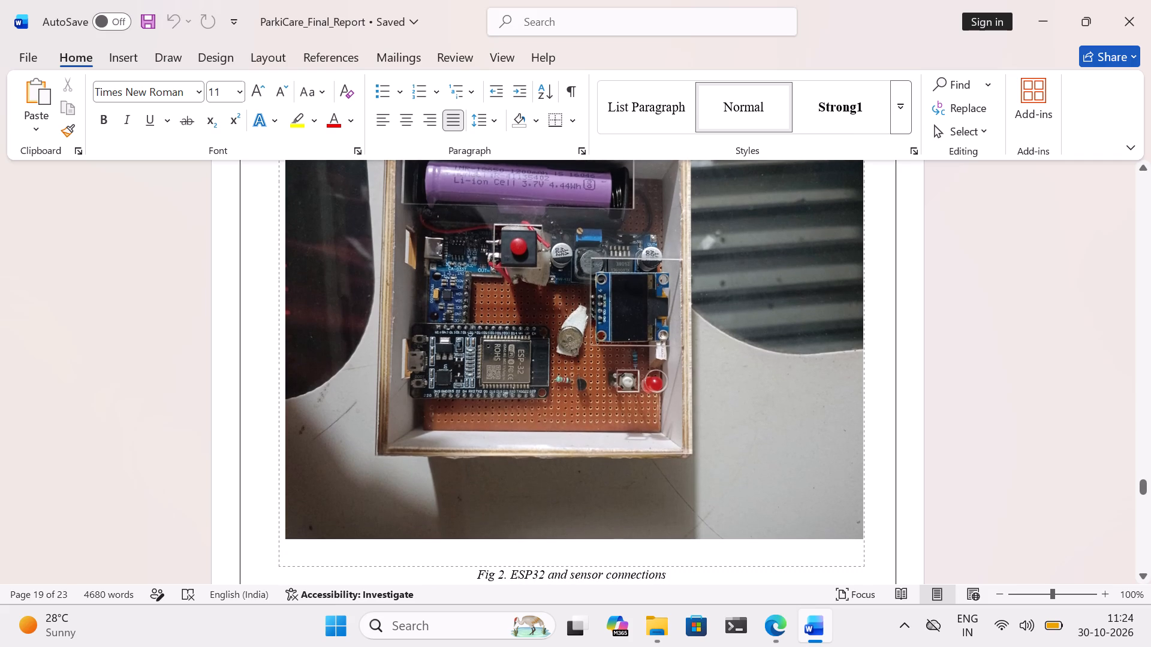
{"action": "scroll", "coordinate": [683, 510], "scroll_direction": "down", "scroll_amount": 4}
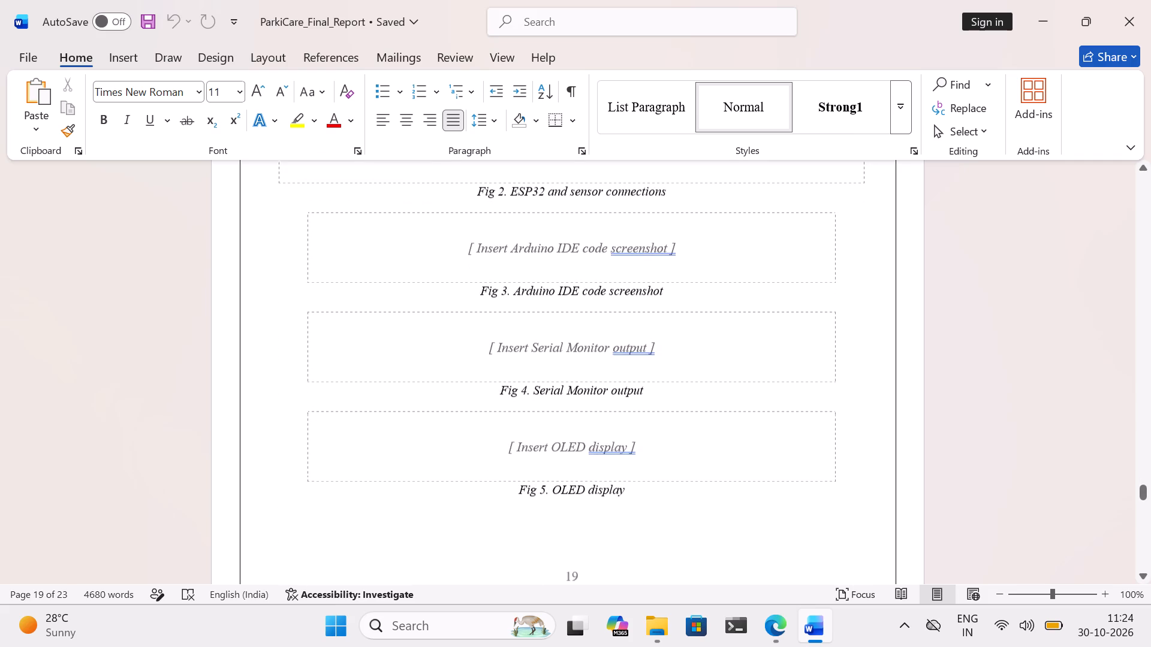
{"action": "scroll", "coordinate": [683, 510], "scroll_direction": "down", "scroll_amount": 2}
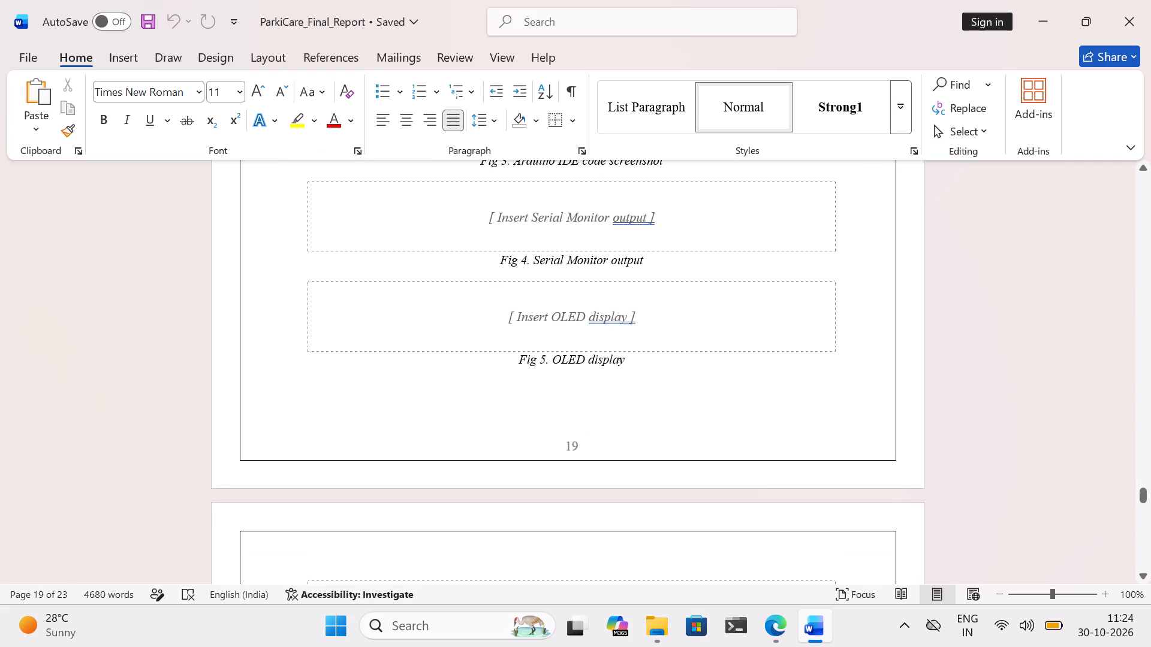
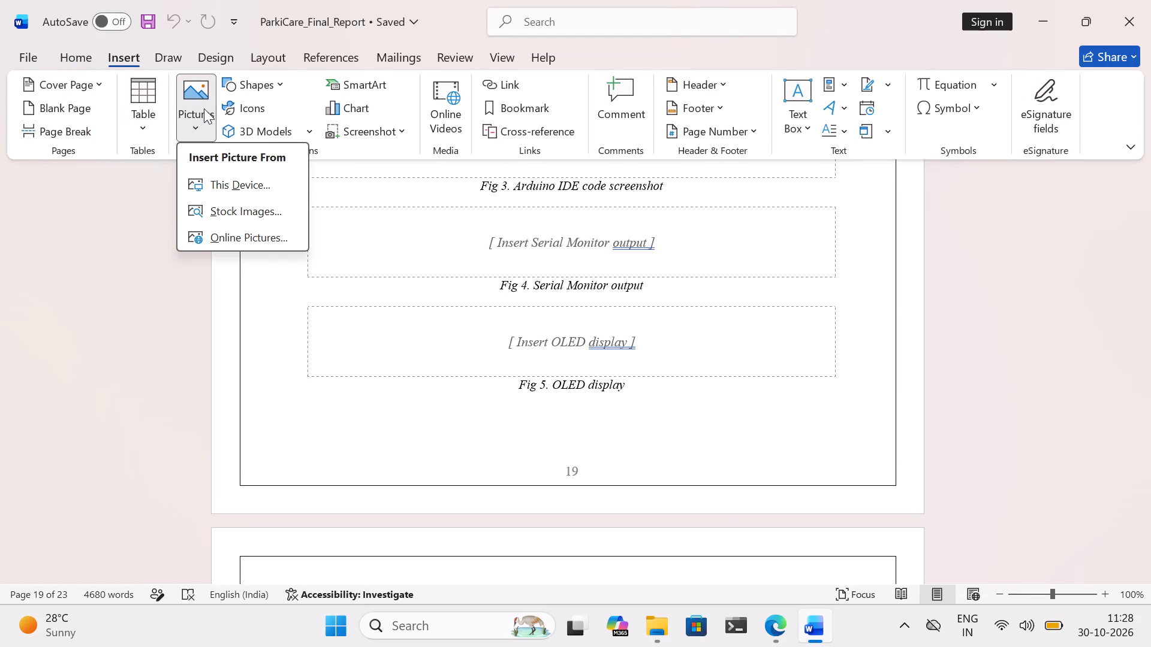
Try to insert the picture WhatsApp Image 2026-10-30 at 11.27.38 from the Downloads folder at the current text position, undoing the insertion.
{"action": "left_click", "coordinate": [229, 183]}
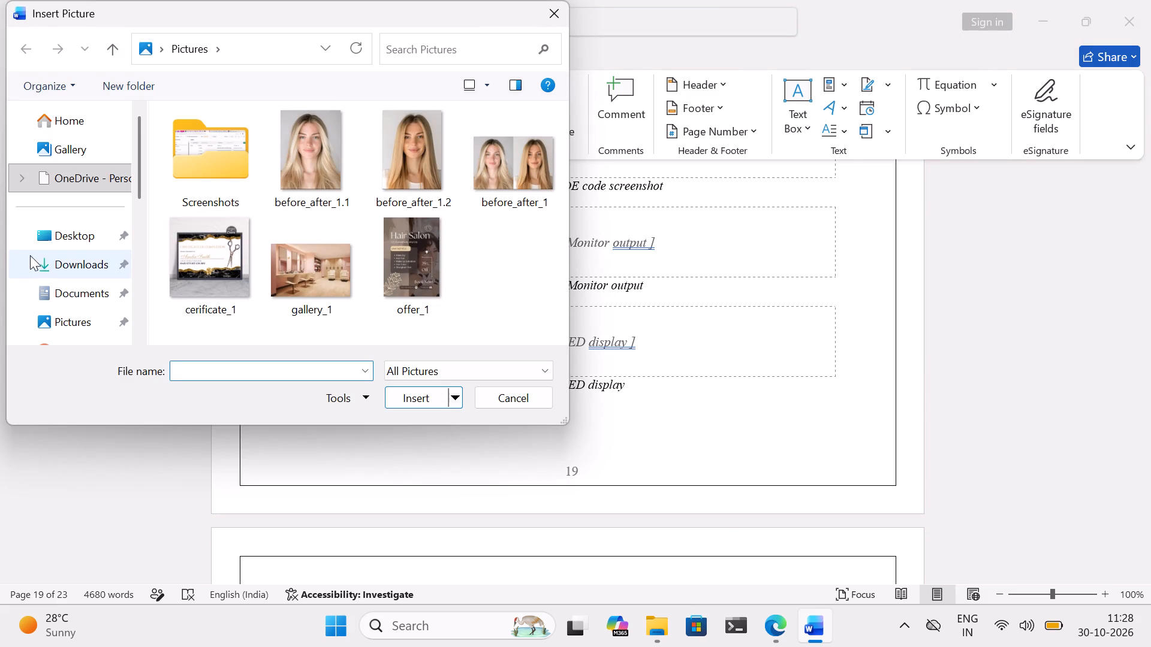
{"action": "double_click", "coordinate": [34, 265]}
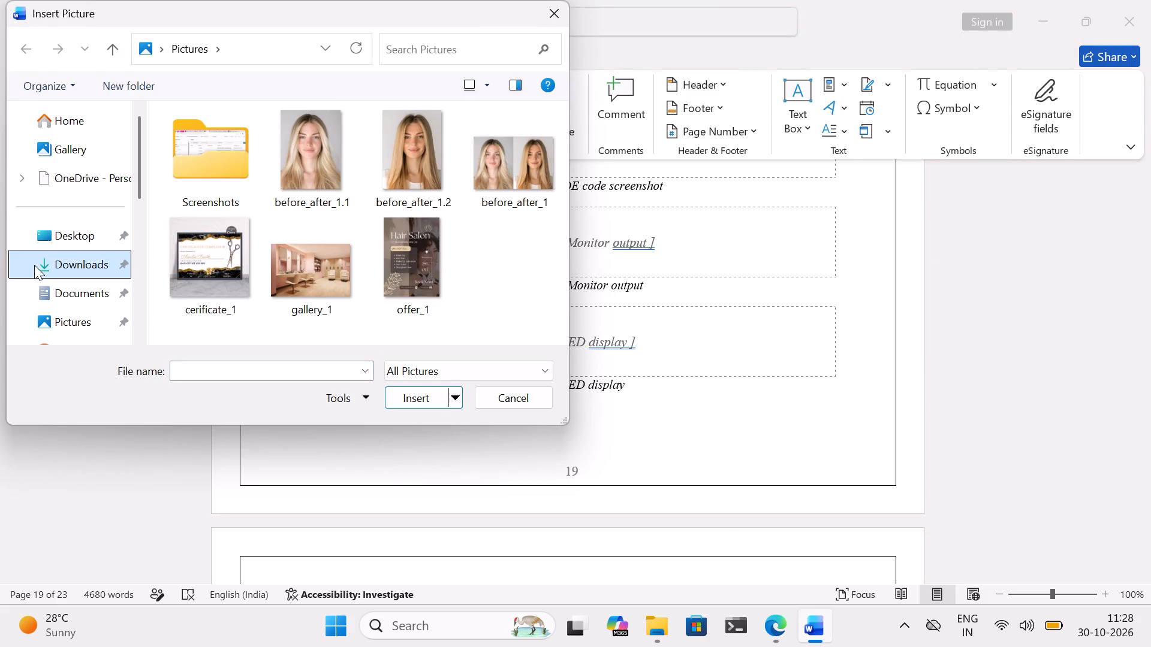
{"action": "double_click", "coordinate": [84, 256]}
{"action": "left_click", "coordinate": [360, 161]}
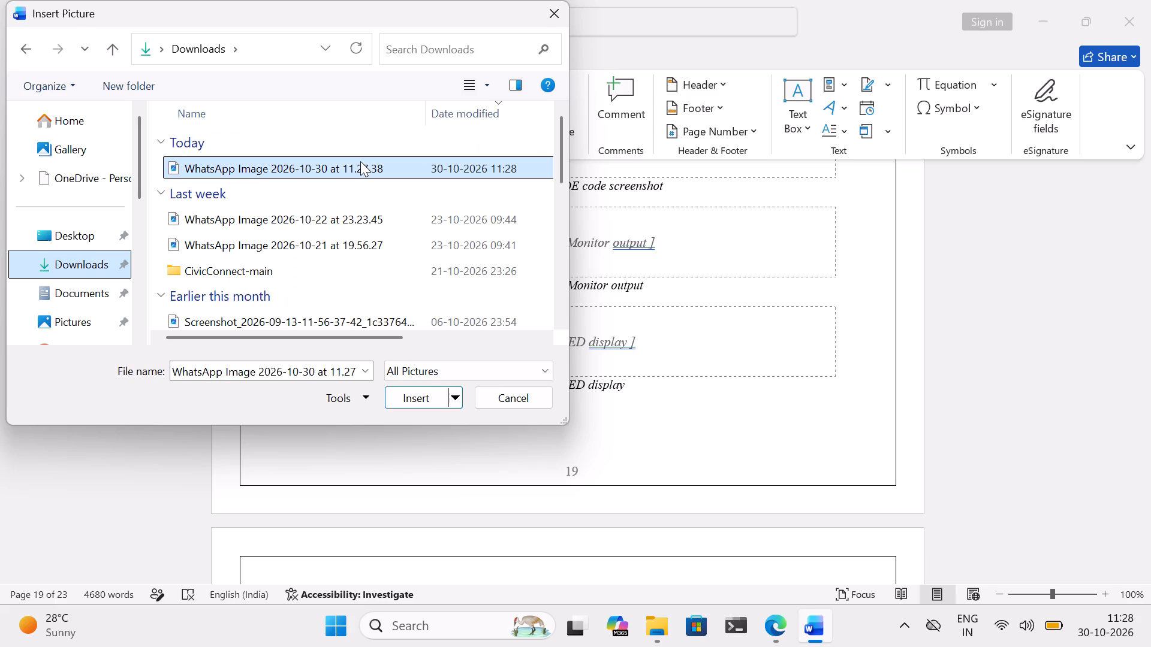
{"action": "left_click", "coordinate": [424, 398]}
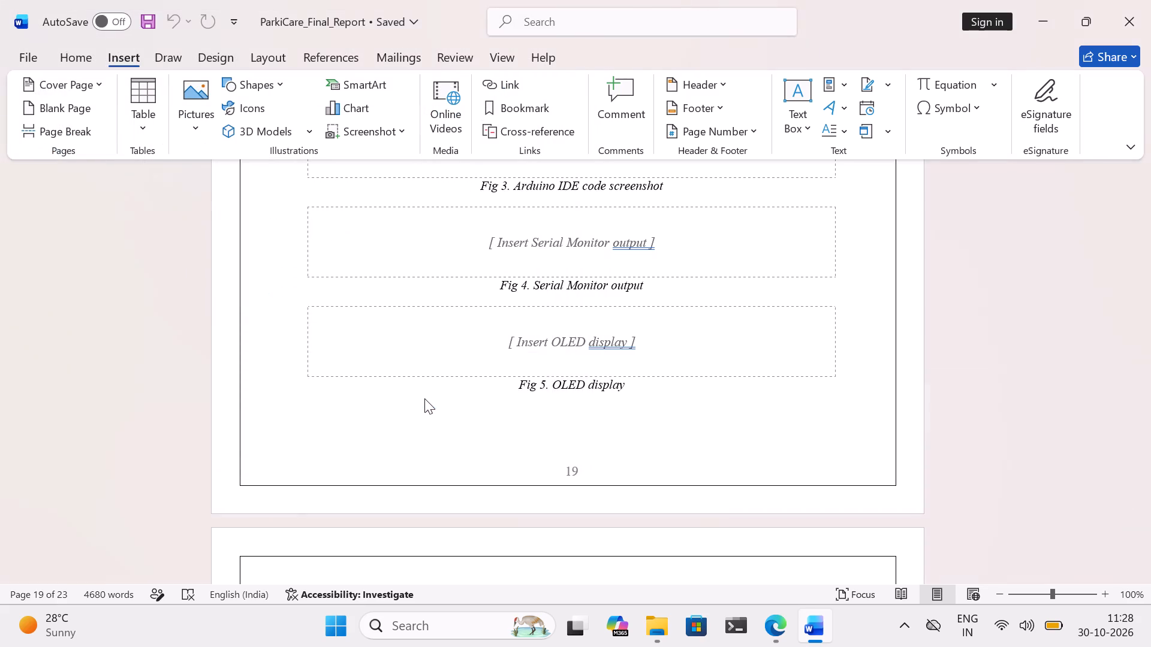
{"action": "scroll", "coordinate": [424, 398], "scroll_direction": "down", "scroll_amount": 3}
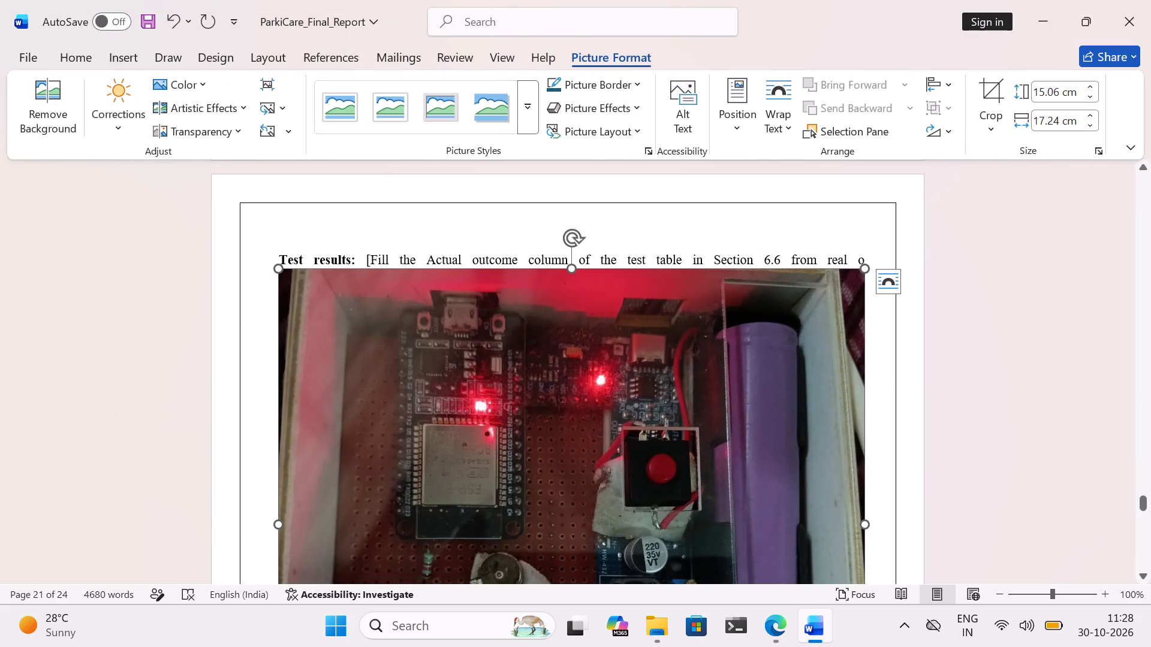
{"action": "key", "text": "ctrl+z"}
Delete the placeholder text "[ Insert OLED display ]" from the box above the Fig 5 caption.
{"action": "scroll", "coordinate": [424, 398], "scroll_direction": "up", "scroll_amount": 5}
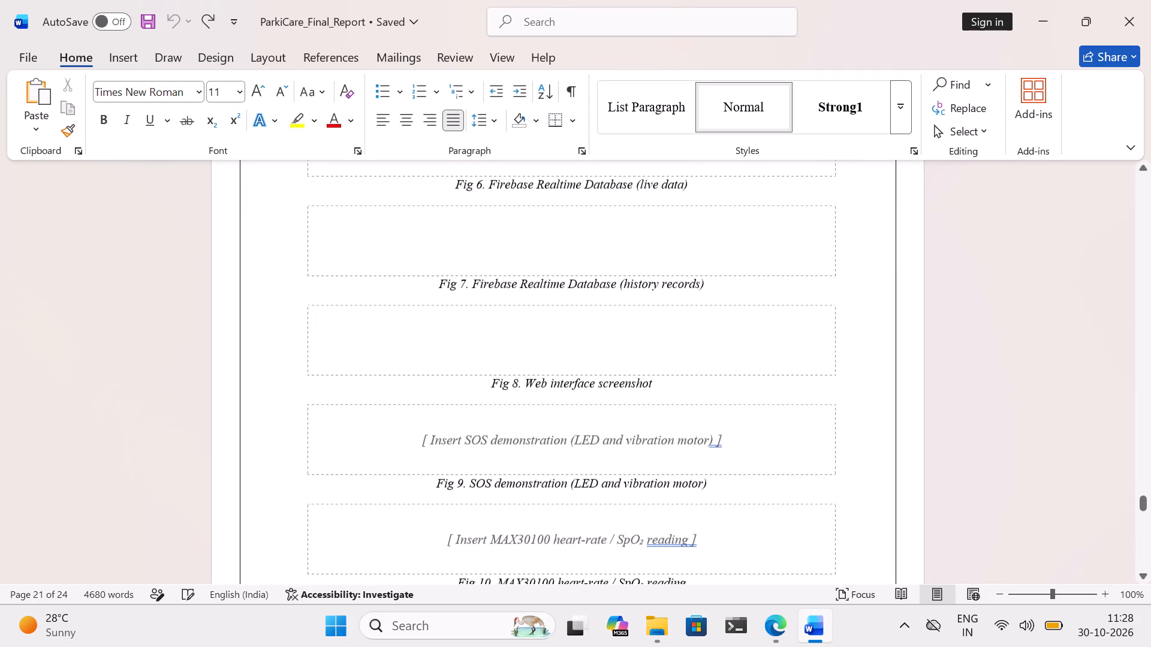
{"action": "left_click", "coordinate": [685, 348]}
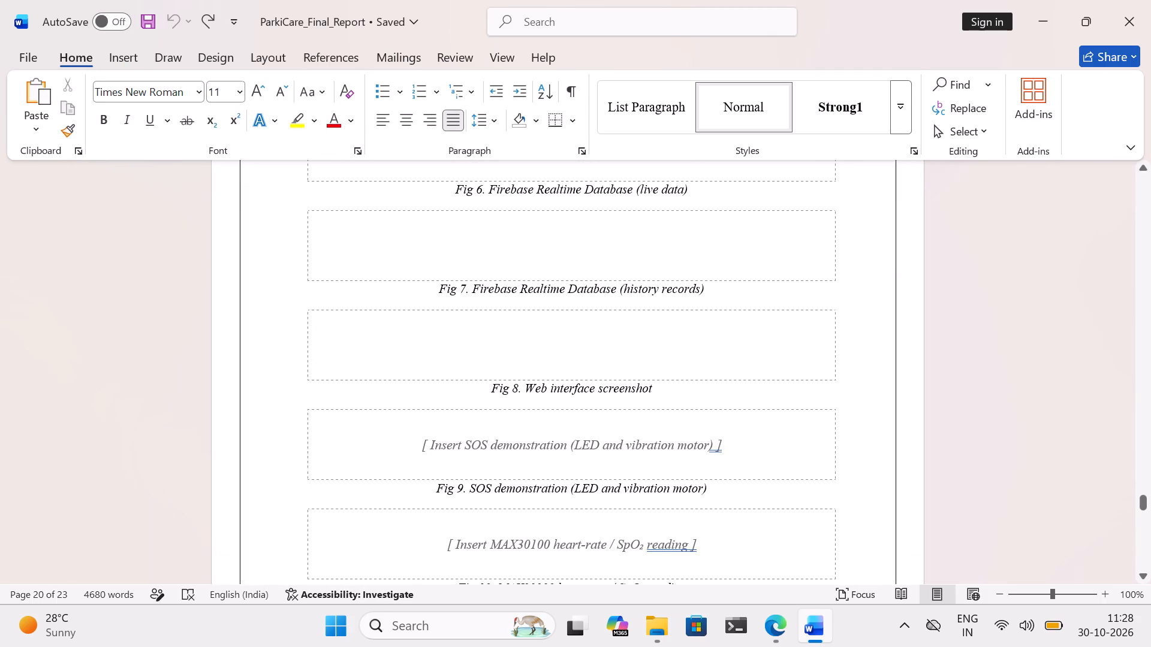
{"action": "scroll", "coordinate": [685, 348], "scroll_direction": "up", "scroll_amount": 3}
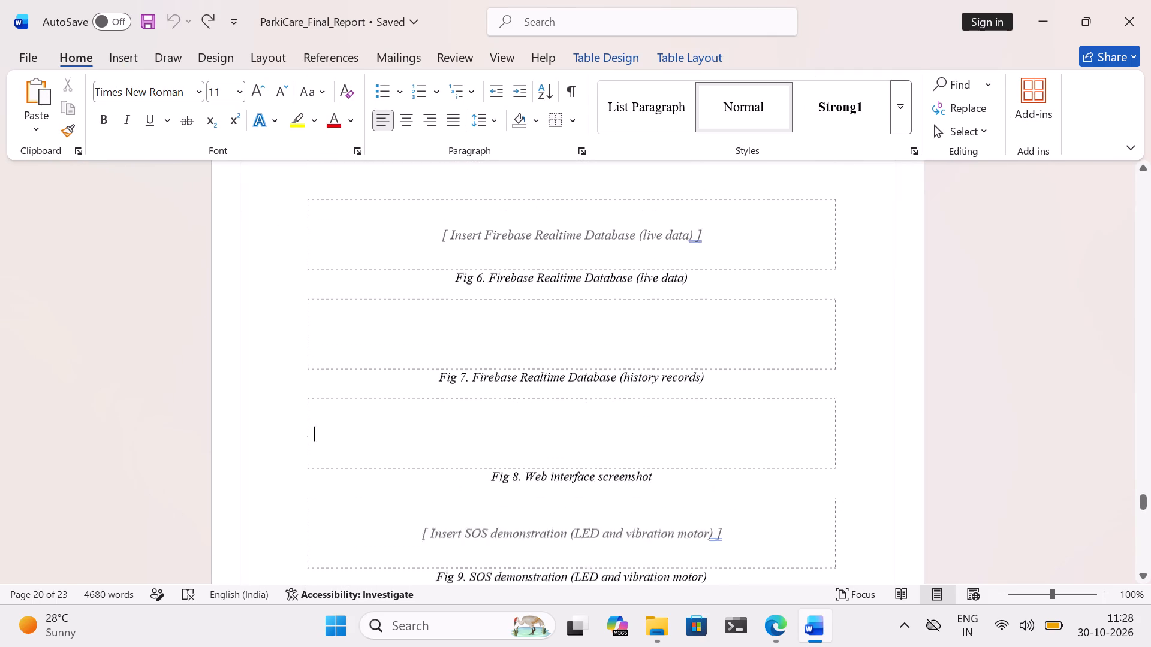
{"action": "scroll", "coordinate": [685, 348], "scroll_direction": "up", "scroll_amount": 3}
{"action": "left_click", "coordinate": [640, 382]}
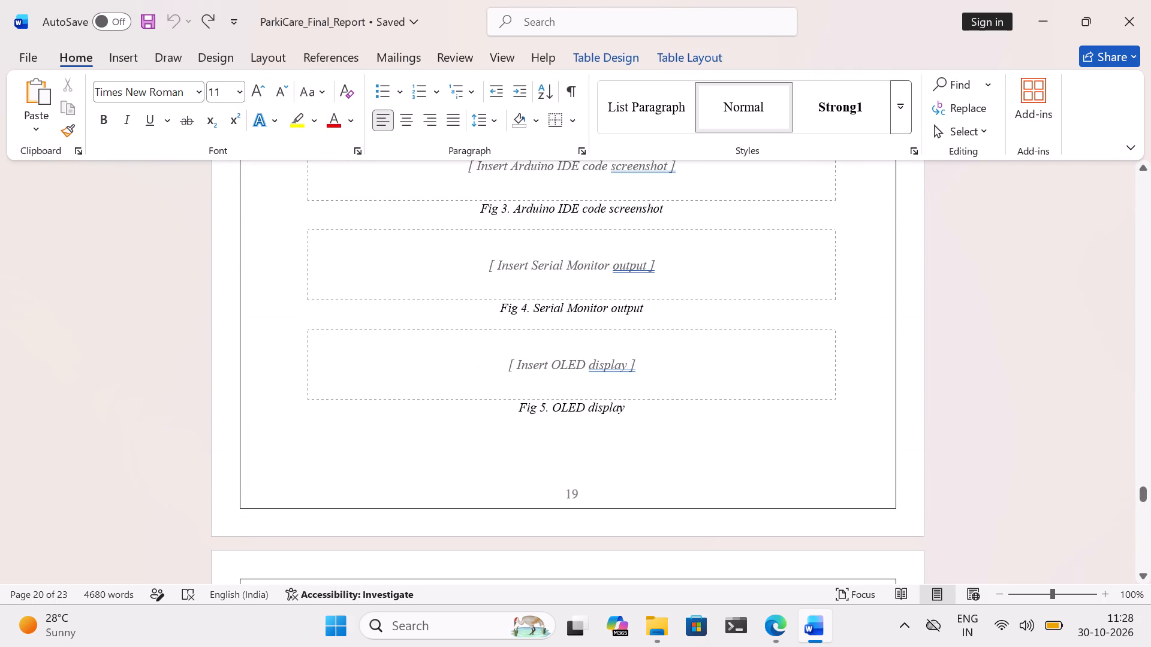
{"action": "scroll", "coordinate": [640, 371], "scroll_direction": "up", "scroll_amount": 4}
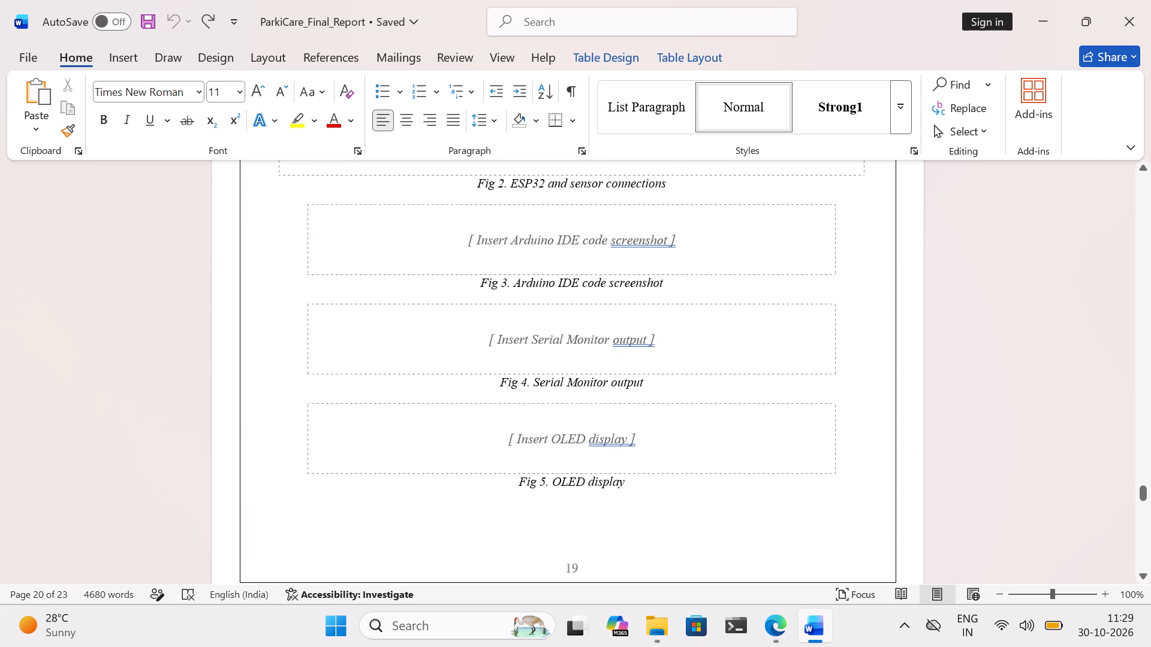
{"action": "left_click", "coordinate": [588, 437]}
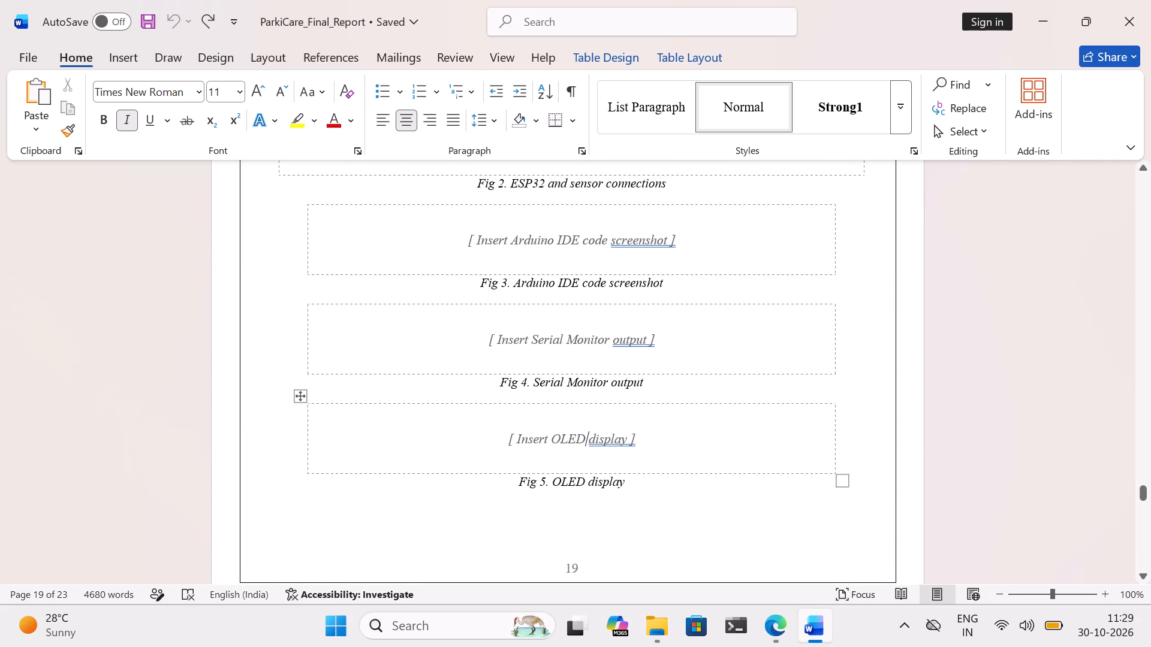
{"action": "key", "text": "Right"}
{"action": "key", "text": "Right"}
{"action": "key", "text": "Right"}
{"action": "key", "text": "Right"}
{"action": "key", "text": "Right"}
{"action": "key", "text": "Right"}
{"action": "key", "text": "Right"}
{"action": "key", "text": "Right"}
{"action": "key", "text": "Right"}
{"action": "key", "text": "Right"}
{"action": "key", "text": "BackSpace"}
{"action": "key", "text": "BackSpace"}
{"action": "key", "text": "BackSpace"}
{"action": "key", "text": "BackSpace"}
{"action": "key", "text": "BackSpace"}
{"action": "key", "text": "BackSpace"}
{"action": "key", "text": "BackSpace"}
{"action": "key", "text": "BackSpace"}
{"action": "key", "text": "BackSpace"}
{"action": "key", "text": "BackSpace"}
{"action": "key", "text": "BackSpace"}
{"action": "key", "text": "BackSpace"}
{"action": "key", "text": "BackSpace"}
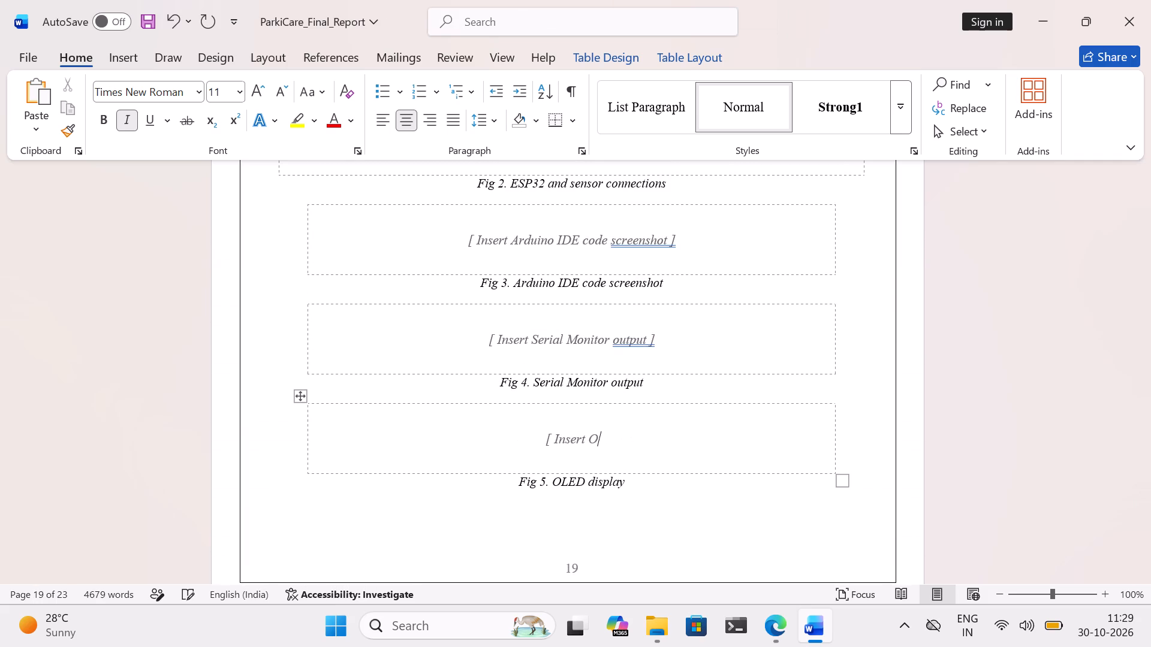
{"action": "key", "text": "BackSpace"}
{"action": "key", "text": "BackSpace"}
{"action": "key", "text": "BackSpace"}
{"action": "key", "text": "BackSpace"}
{"action": "key", "text": "BackSpace"}
{"action": "key", "text": "BackSpace"}
{"action": "key", "text": "BackSpace"}
{"action": "key", "text": "BackSpace"}
{"action": "key", "text": "BackSpace"}
{"action": "key", "text": "BackSpace"}
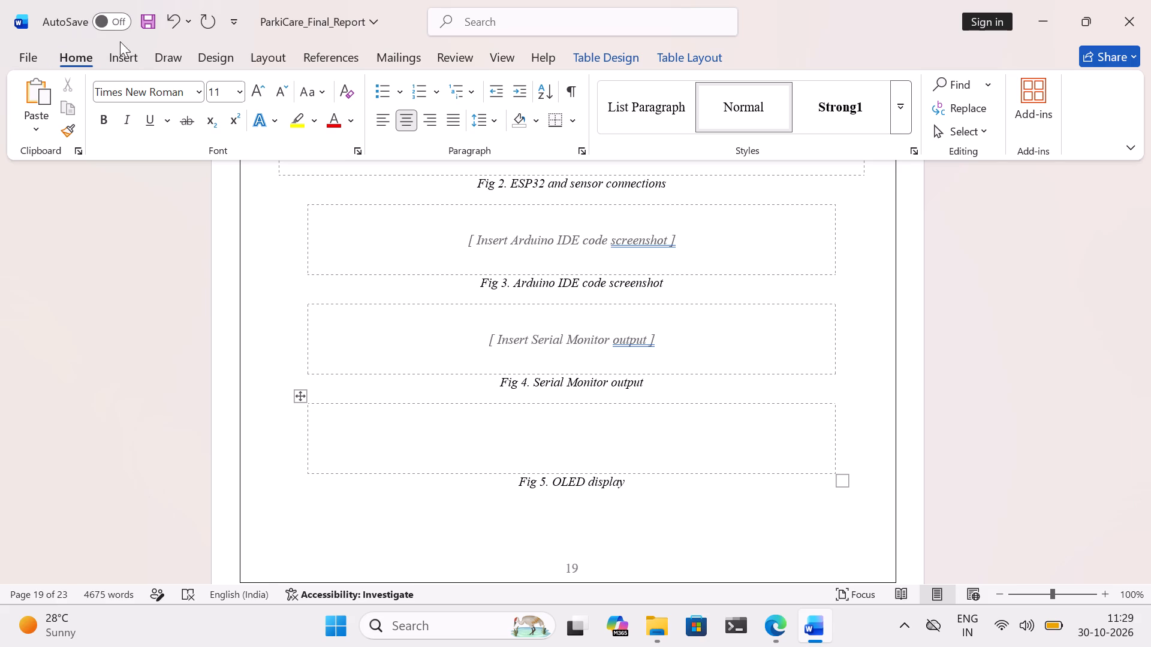
Insert the picture WhatsApp Image 2026-10-30 at 11.27.38 from the Downloads folder into the empty Fig 5 box.
{"action": "left_click", "coordinate": [125, 53]}
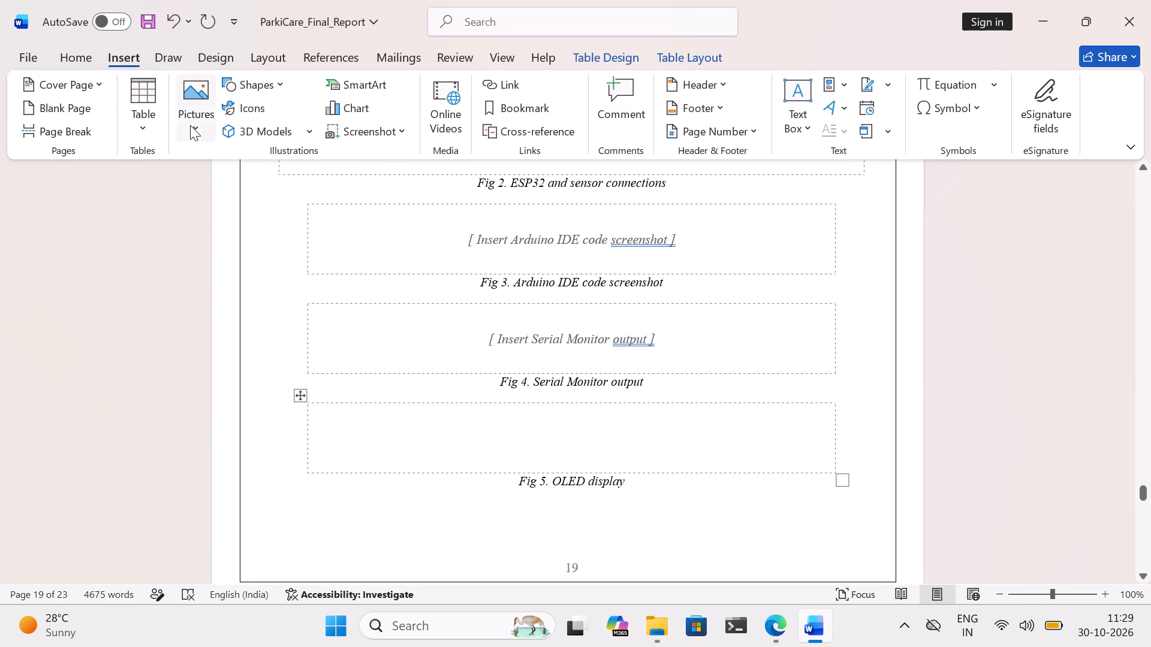
{"action": "left_click", "coordinate": [190, 125]}
{"action": "left_click", "coordinate": [235, 194]}
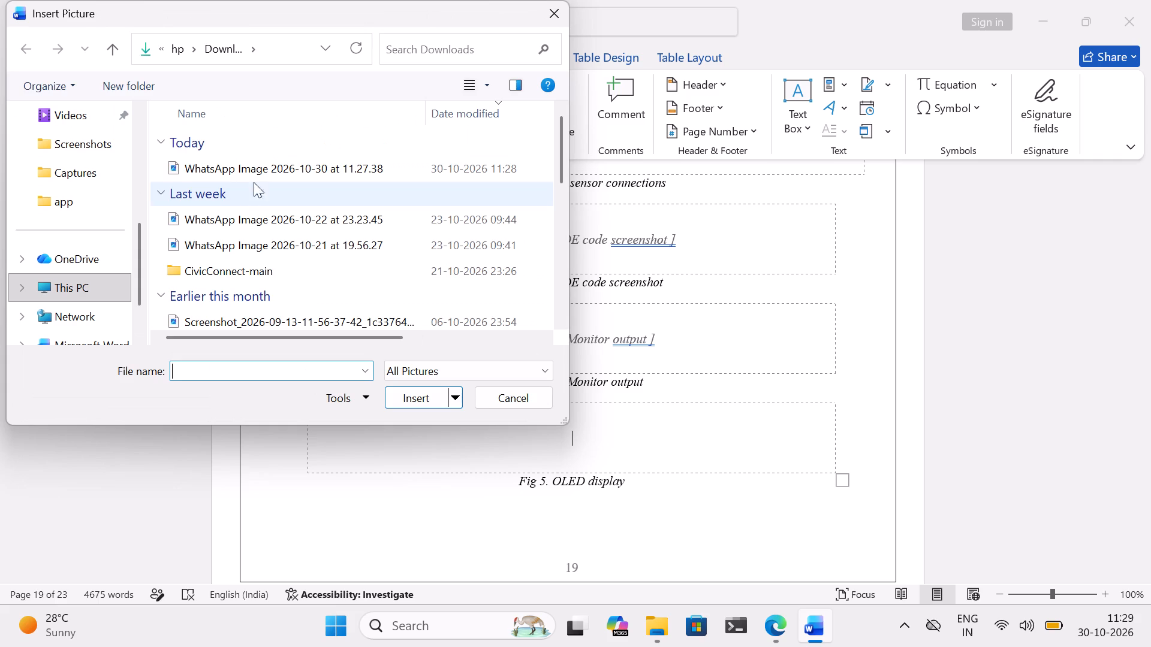
{"action": "left_click", "coordinate": [298, 174]}
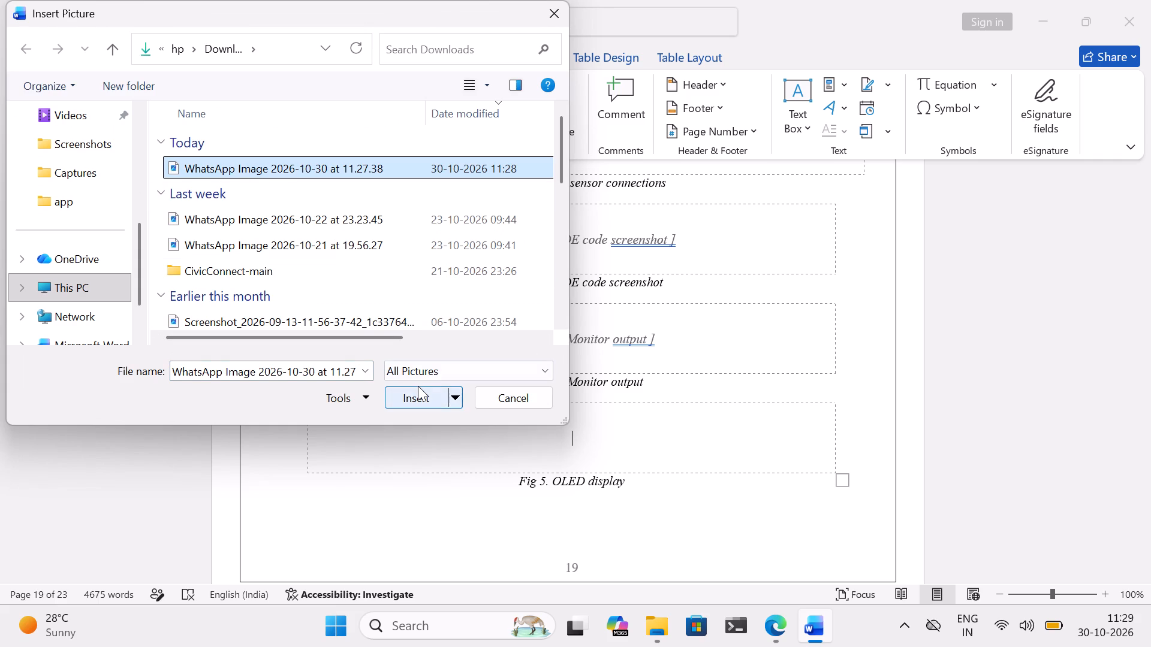
{"action": "left_click", "coordinate": [418, 386]}
Shrink the Fig 5 OLED display photo slightly in width and height so it fits inside the page margins.
{"action": "scroll", "coordinate": [418, 386], "scroll_direction": "up", "scroll_amount": 1}
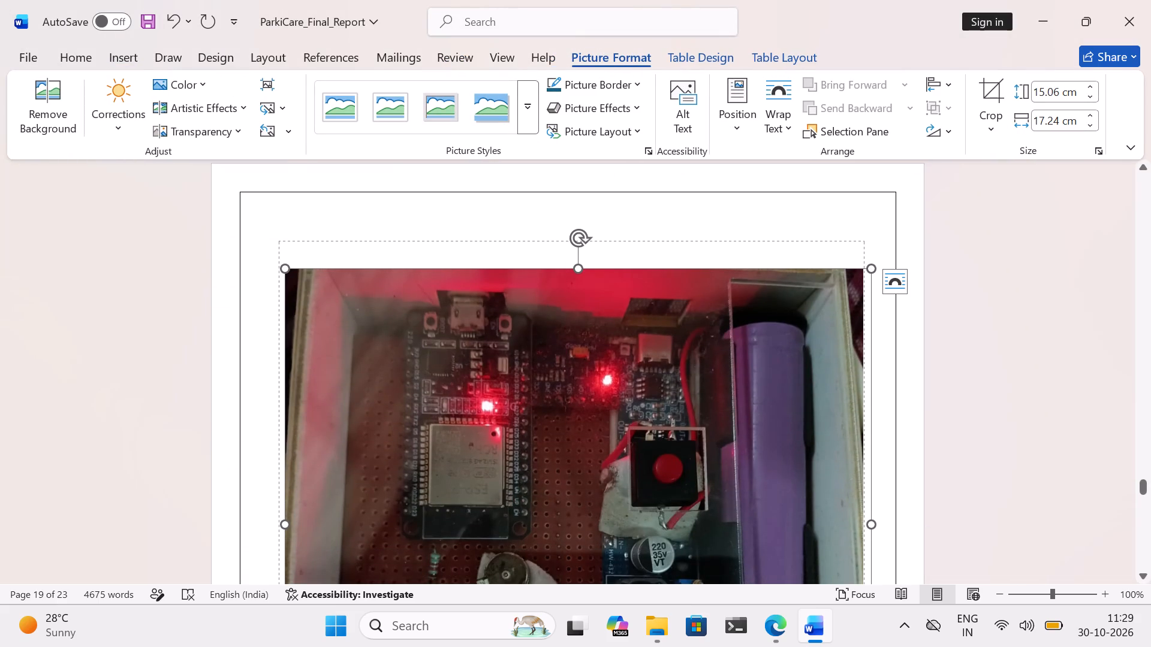
{"action": "scroll", "coordinate": [418, 386], "scroll_direction": "up", "scroll_amount": 3}
{"action": "scroll", "coordinate": [267, 234], "scroll_direction": "up", "scroll_amount": 1}
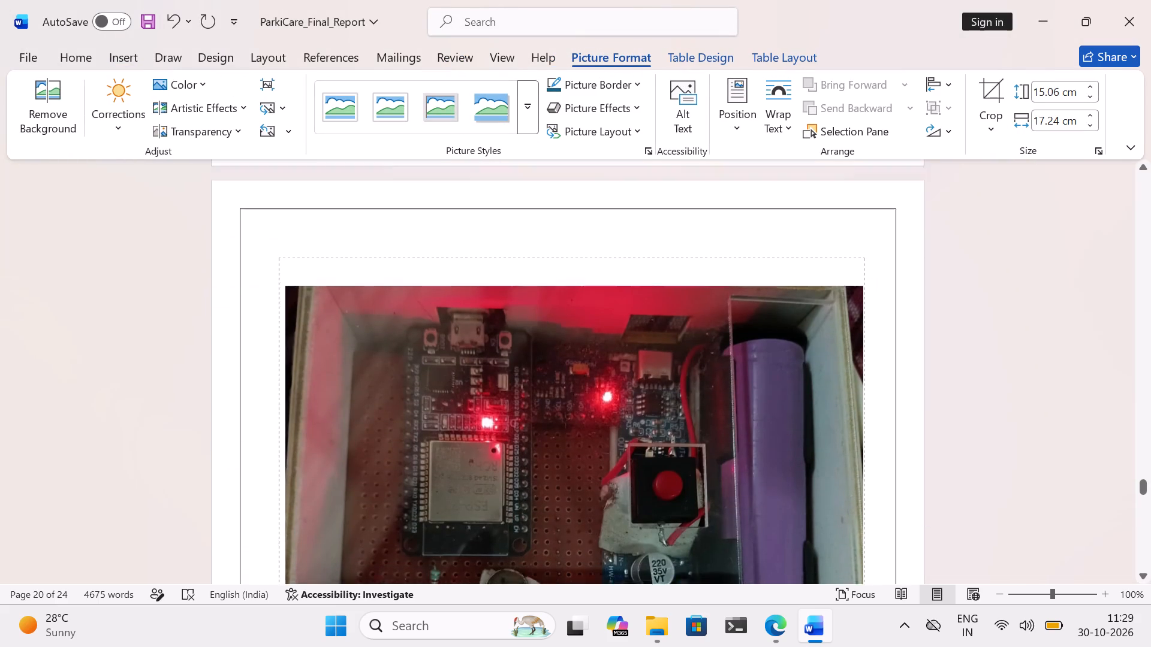
{"action": "scroll", "coordinate": [267, 234], "scroll_direction": "up", "scroll_amount": 4}
{"action": "scroll", "coordinate": [267, 234], "scroll_direction": "down", "scroll_amount": 2}
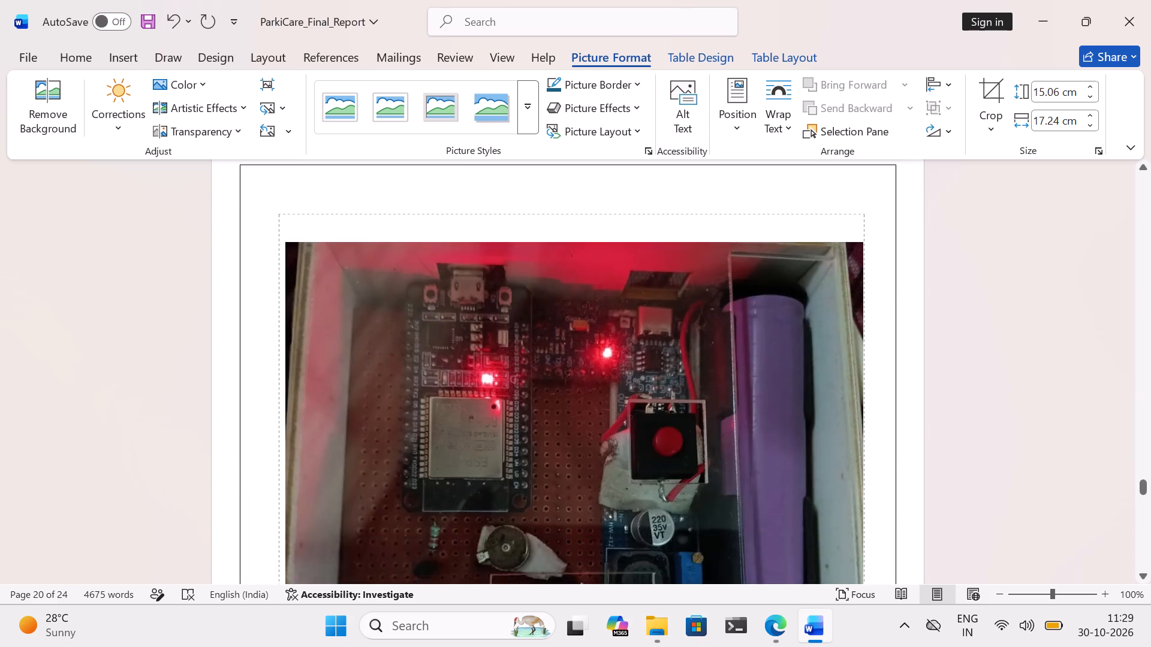
{"action": "scroll", "coordinate": [267, 234], "scroll_direction": "down", "scroll_amount": 3}
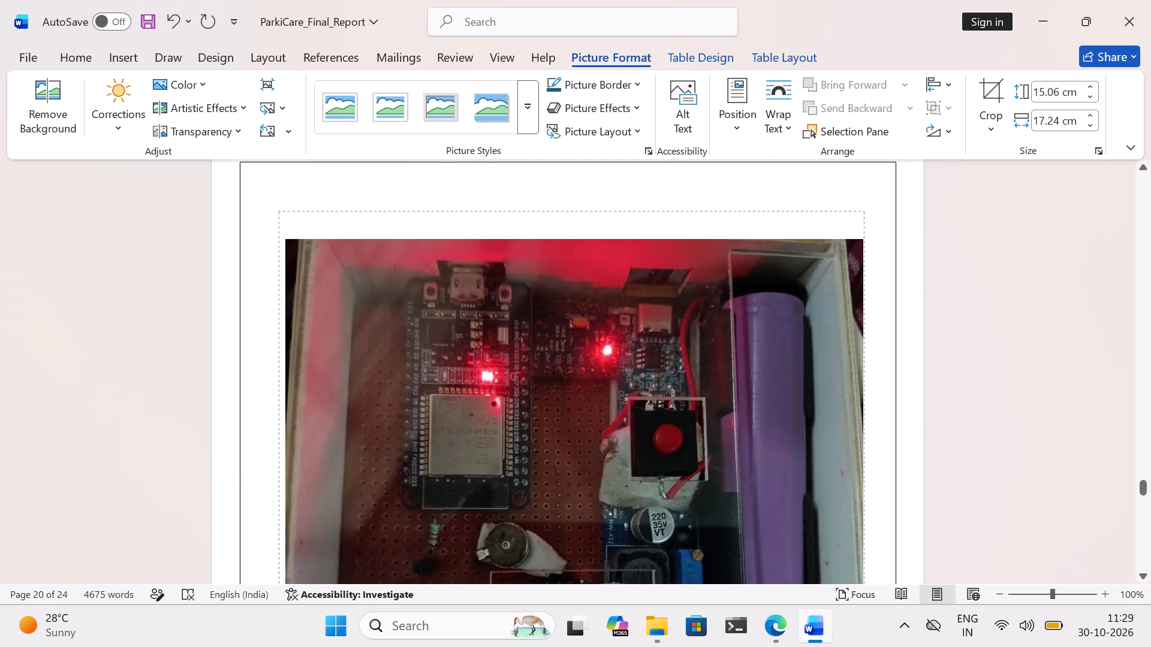
{"action": "scroll", "coordinate": [267, 234], "scroll_direction": "down", "scroll_amount": 1}
{"action": "scroll", "coordinate": [267, 234], "scroll_direction": "up", "scroll_amount": 1}
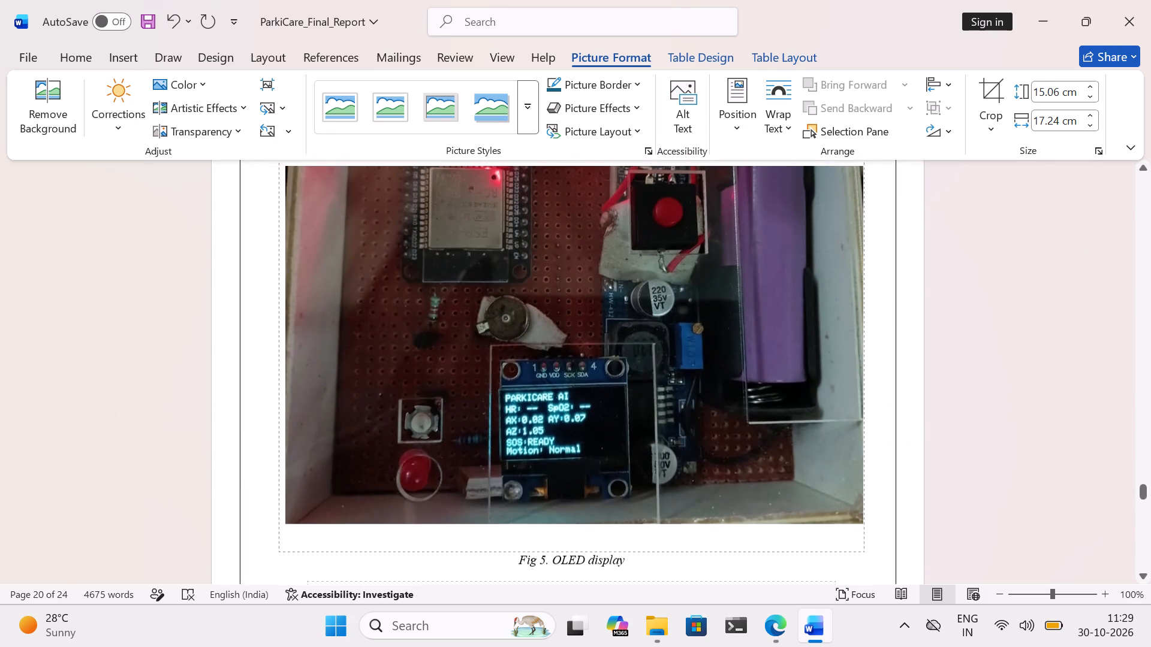
{"action": "scroll", "coordinate": [267, 234], "scroll_direction": "up", "scroll_amount": 1}
{"action": "scroll", "coordinate": [604, 338], "scroll_direction": "up", "scroll_amount": 2}
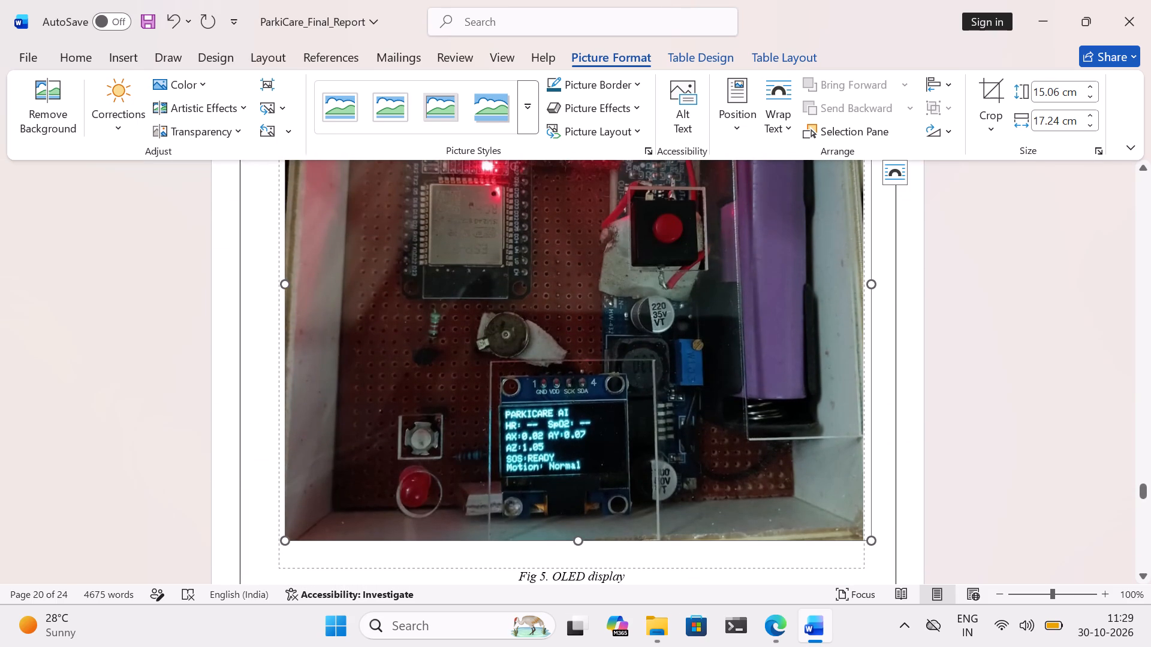
{"action": "left_click_drag", "start_coordinate": [872, 549], "coordinate": [845, 538]}
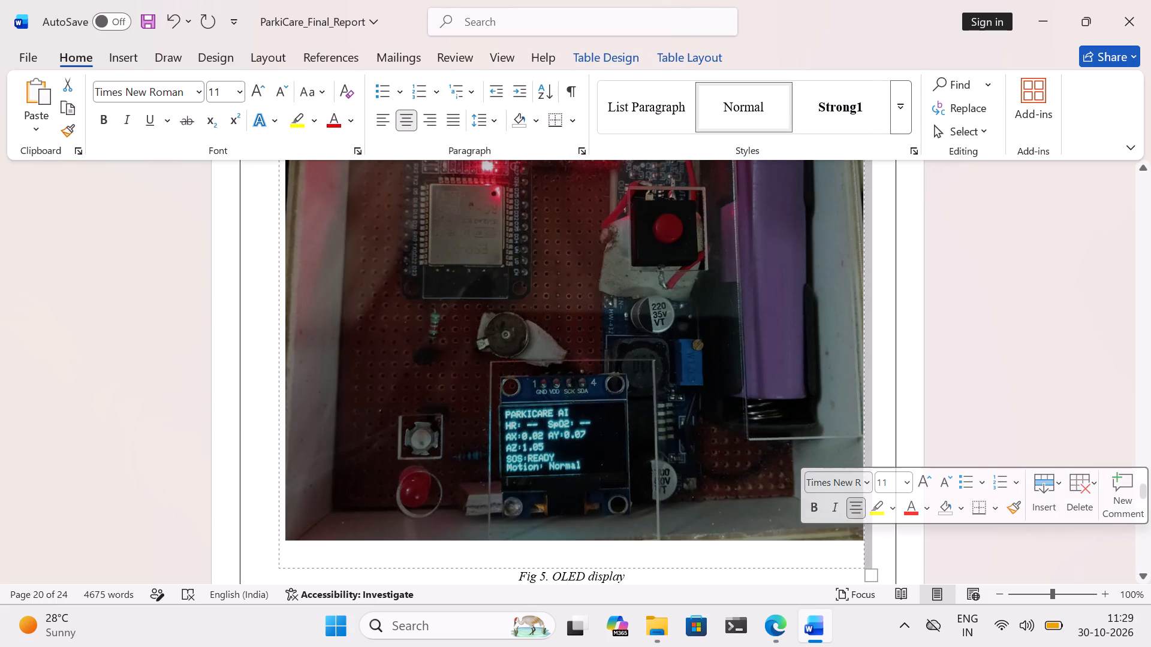
{"action": "left_click", "coordinate": [345, 462]}
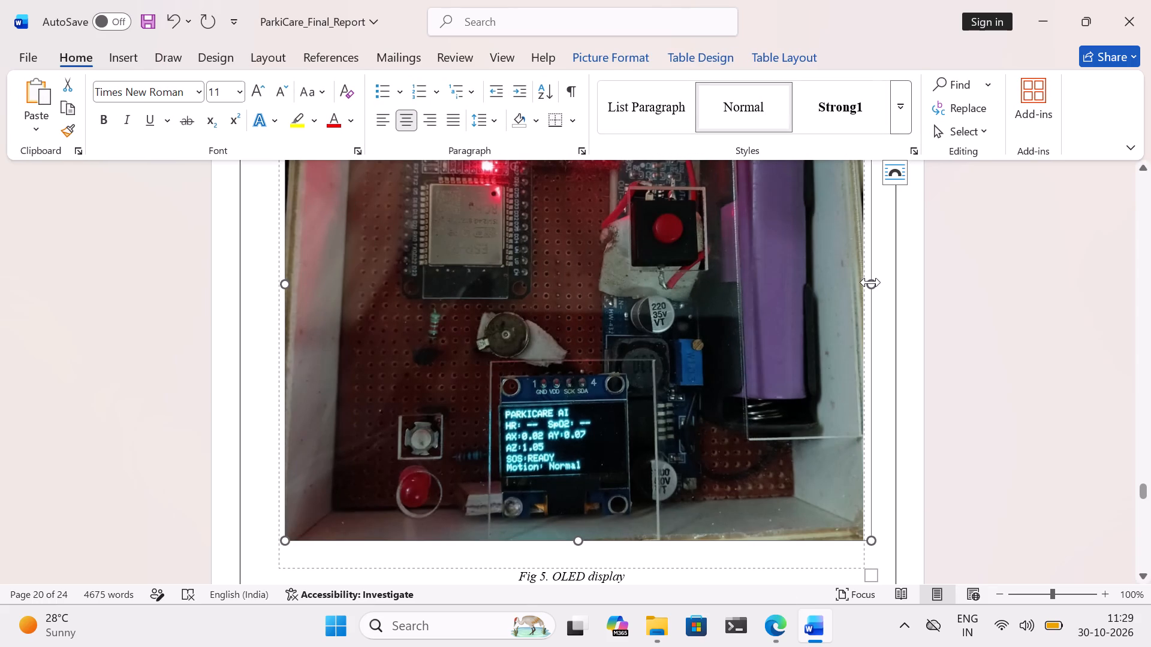
{"action": "left_click_drag", "start_coordinate": [870, 282], "coordinate": [848, 288]}
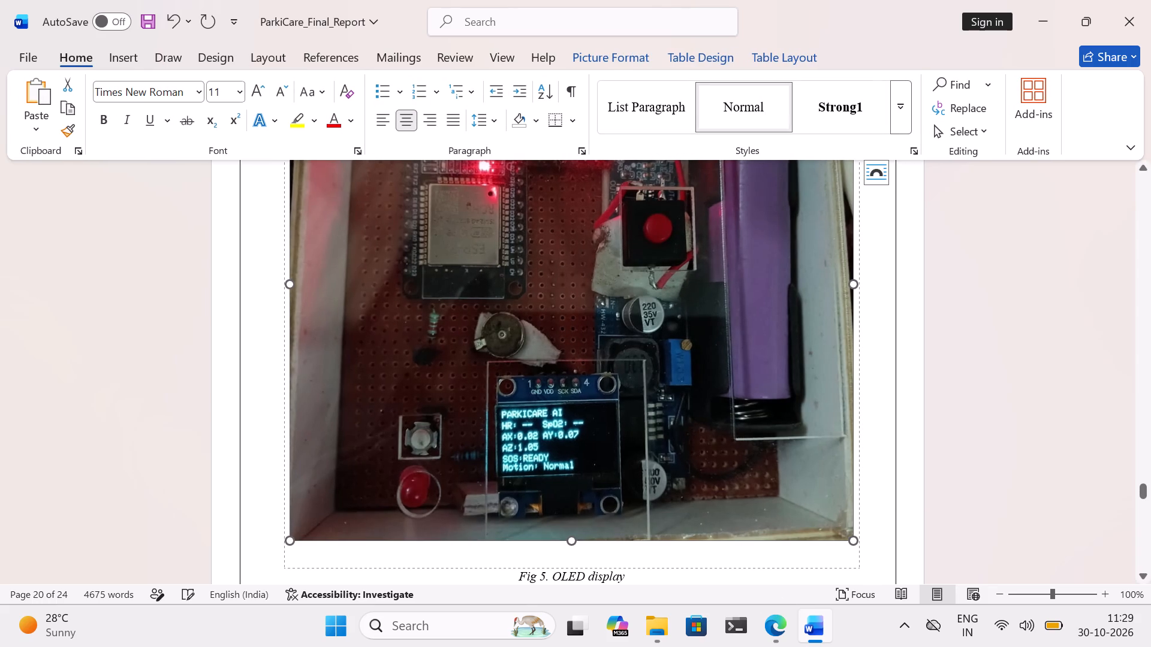
{"action": "left_click_drag", "start_coordinate": [572, 541], "coordinate": [570, 510]}
Review the output figures from Fig 5 back to Fig 1, with the sample output observation and limitations sections at reduced zoom.
{"action": "scroll", "coordinate": [570, 510], "scroll_direction": "up", "scroll_amount": 4}
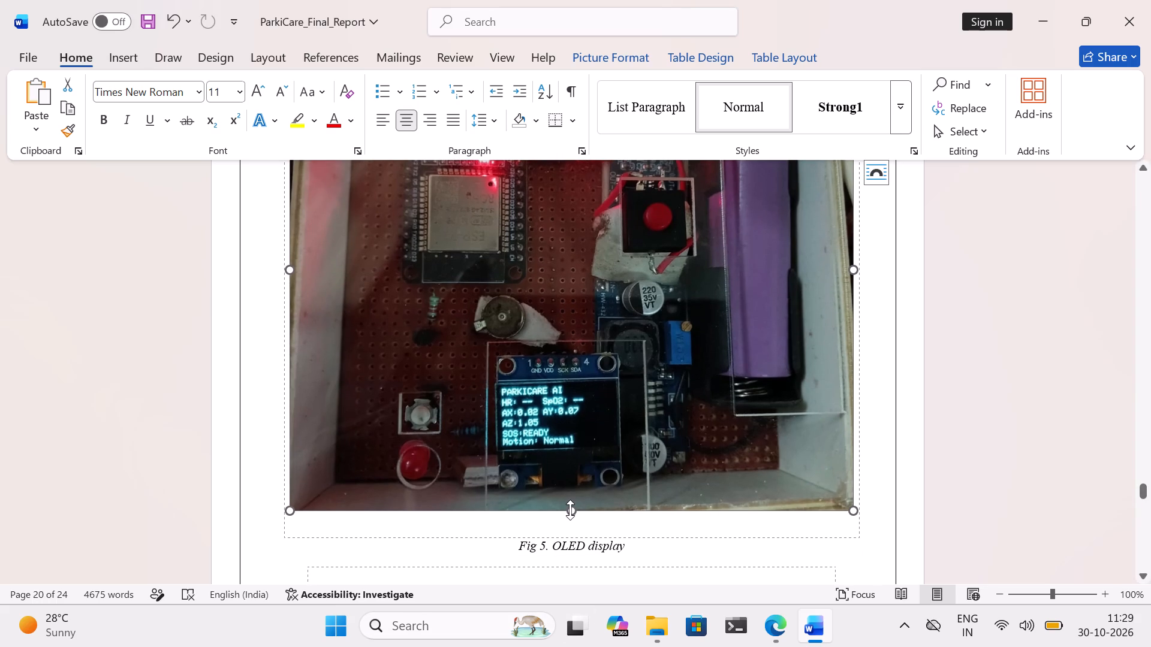
{"action": "scroll", "coordinate": [917, 440], "scroll_direction": "up", "scroll_amount": 3}
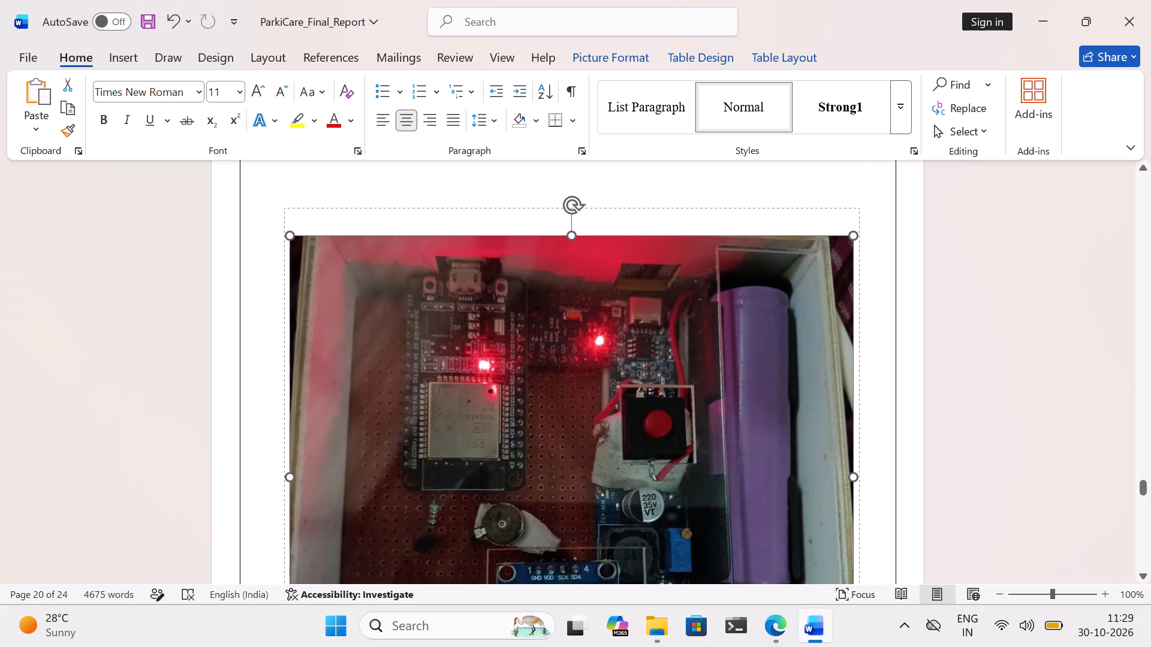
{"action": "scroll", "coordinate": [866, 389], "scroll_direction": "up", "scroll_amount": 6}
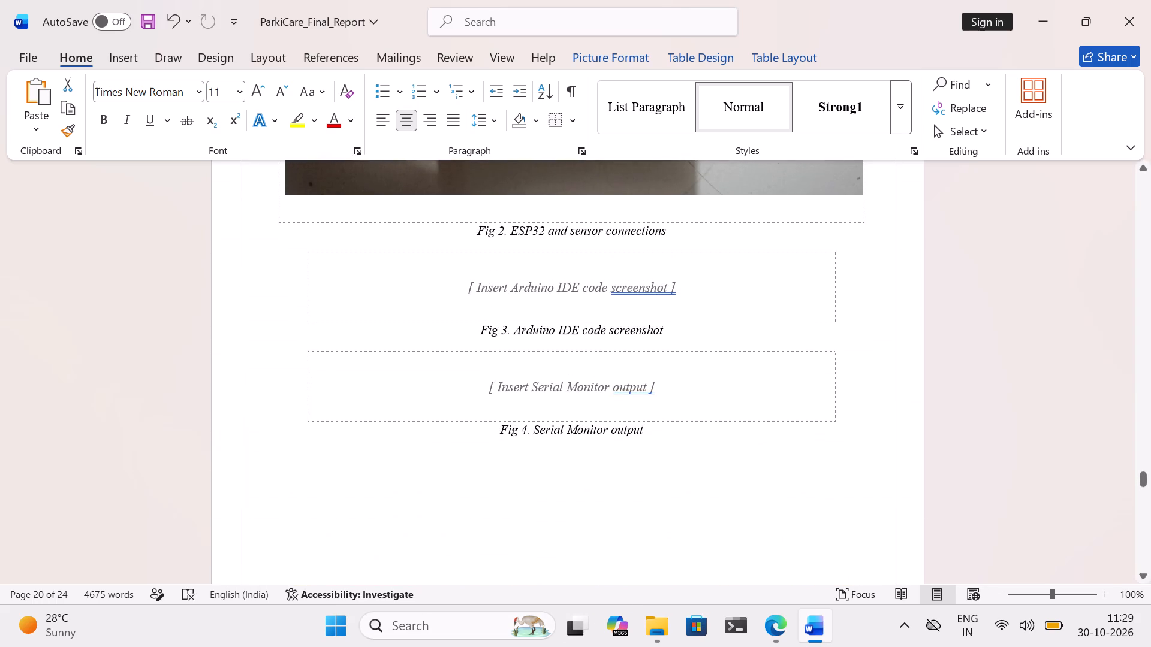
{"action": "scroll", "coordinate": [866, 389], "scroll_direction": "up", "scroll_amount": 7}
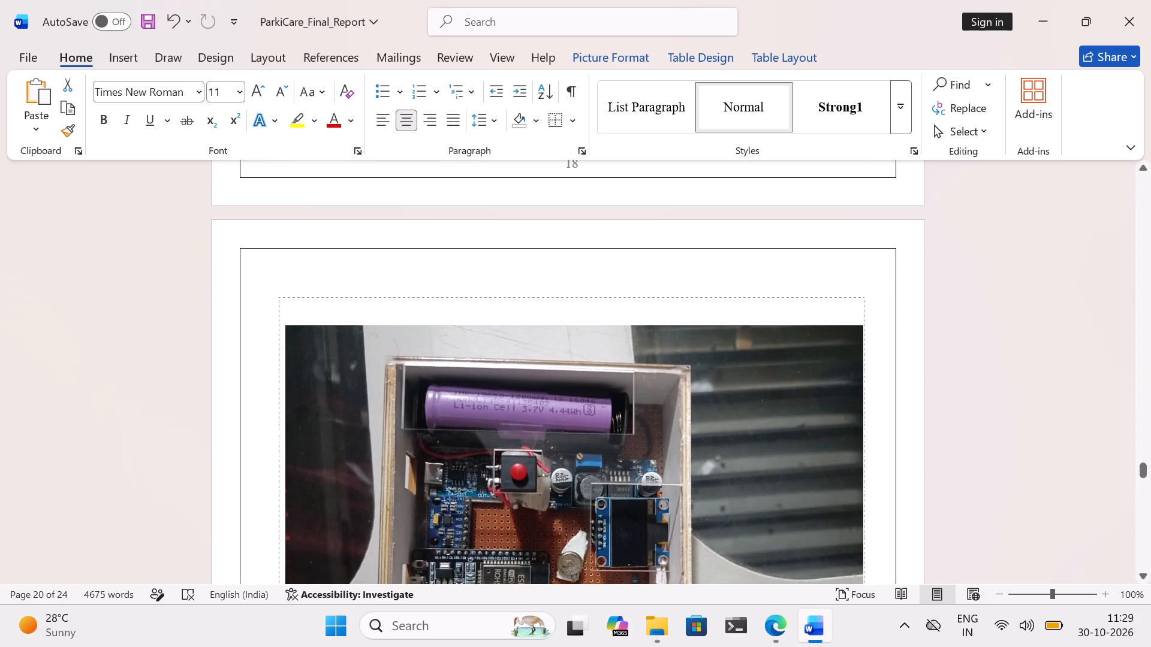
{"action": "scroll", "coordinate": [866, 389], "scroll_direction": "up", "scroll_amount": 5}
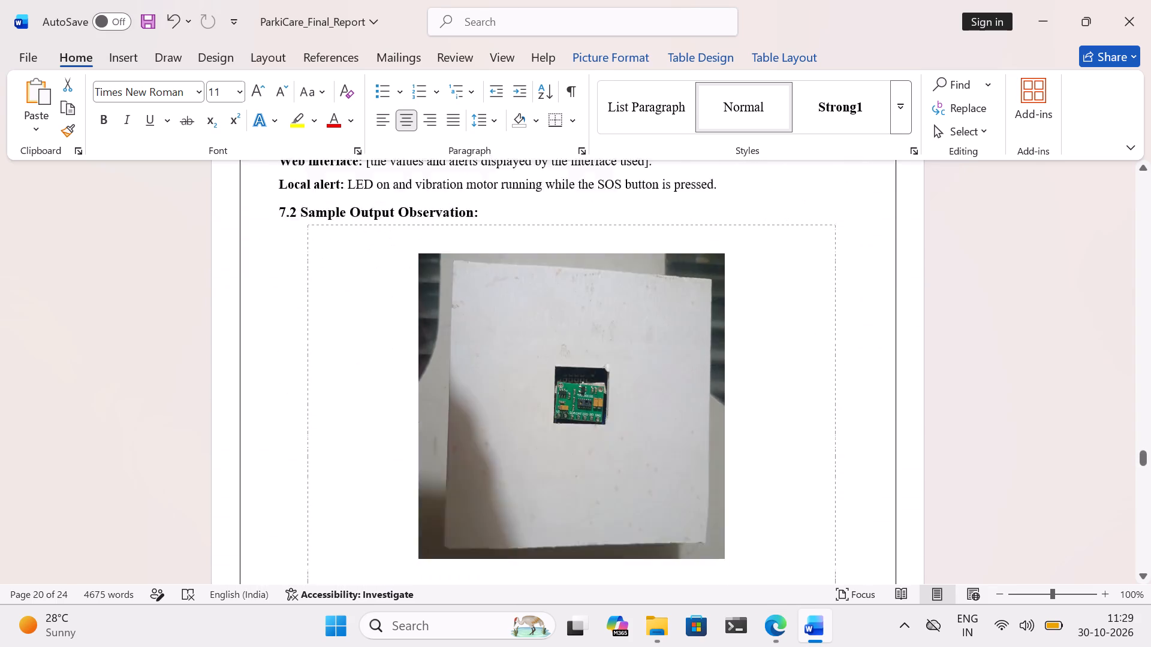
{"action": "scroll", "coordinate": [866, 389], "scroll_direction": "up", "scroll_amount": 2}
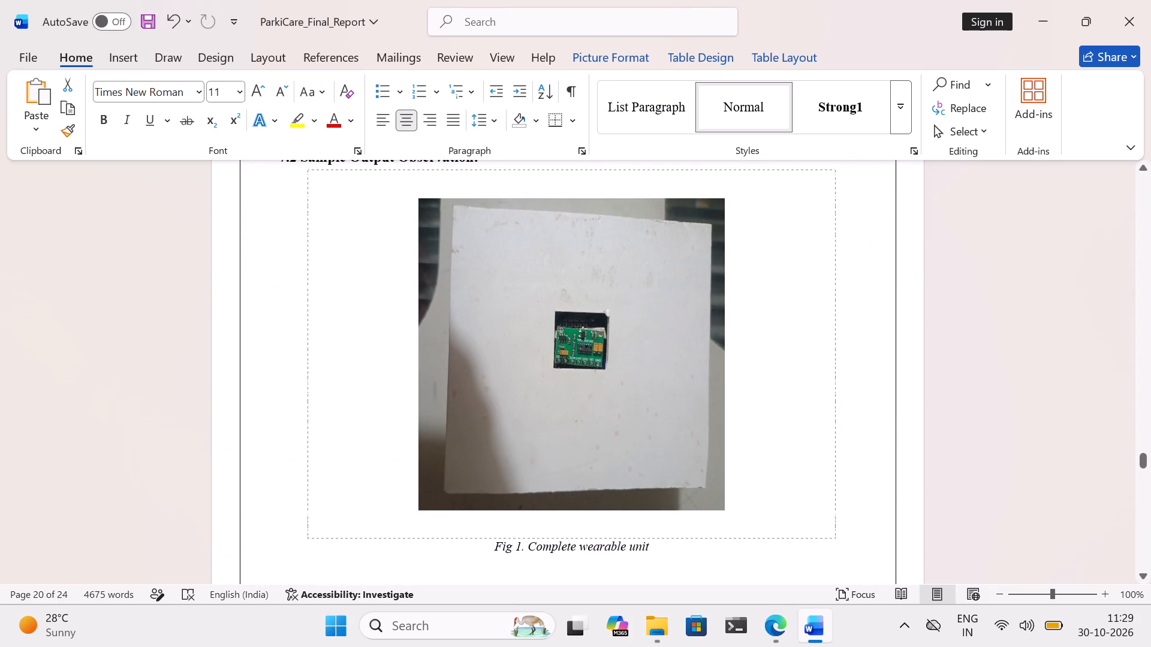
{"action": "scroll", "coordinate": [866, 389], "scroll_direction": "up", "scroll_amount": 1}
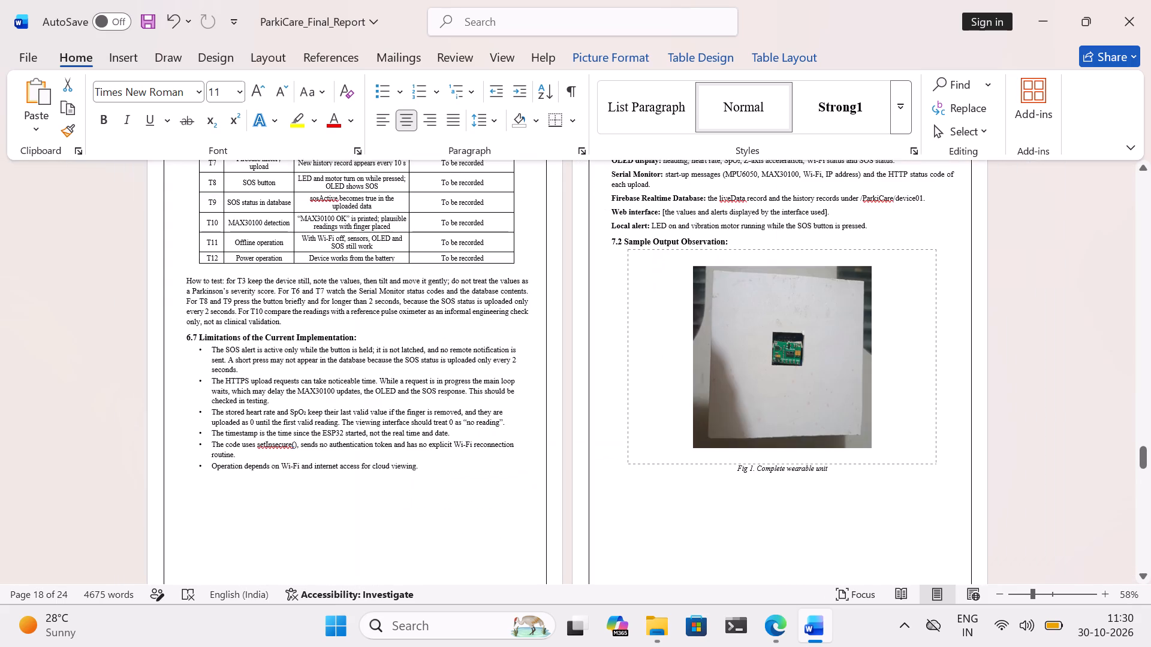
{"action": "scroll", "coordinate": [594, 354], "scroll_direction": "down", "scroll_amount": 2}
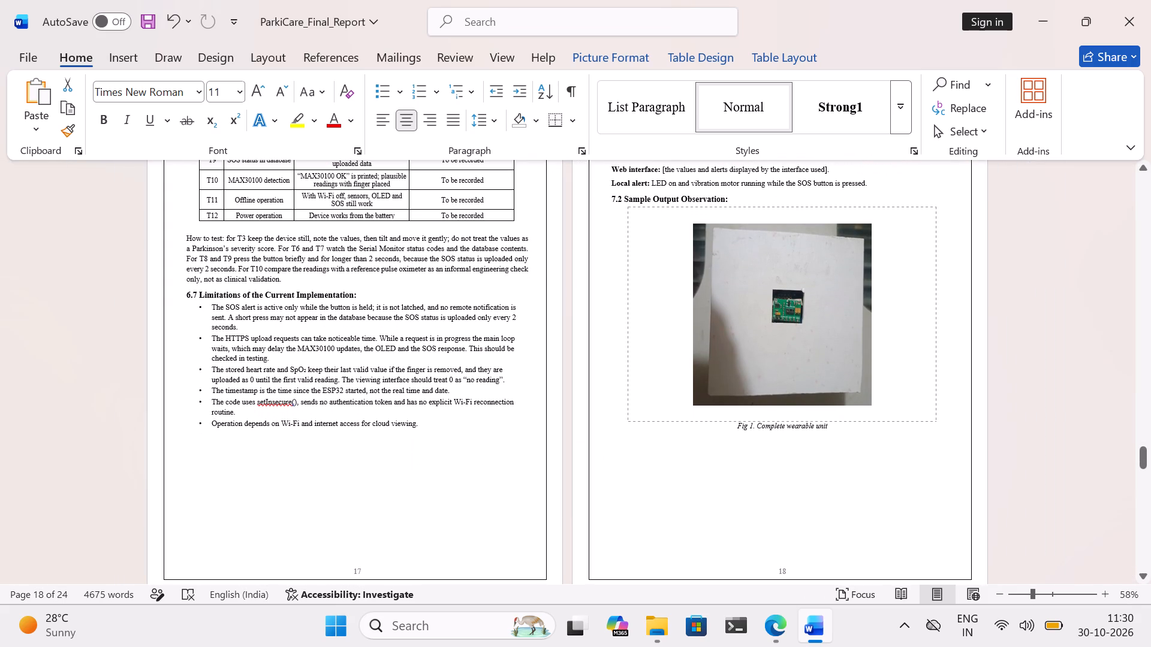
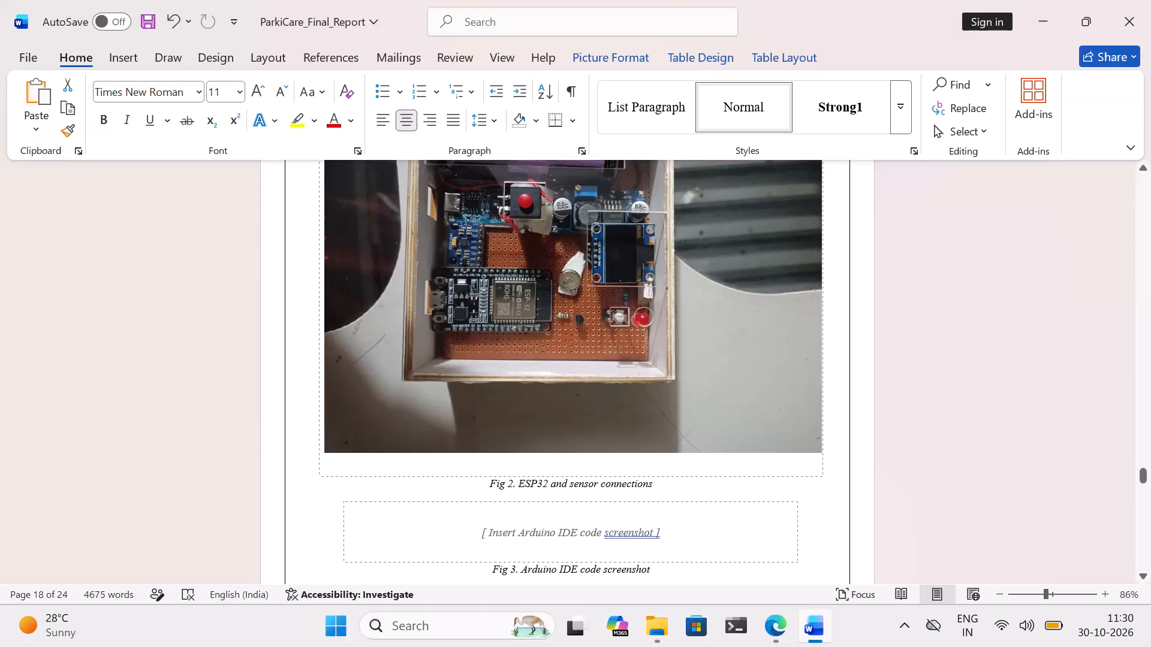
Select the description text "Complete wearable unit" in the Fig 1 caption, leaving the figure number out of the selection.
{"action": "scroll", "coordinate": [884, 394], "scroll_direction": "up", "scroll_amount": 8}
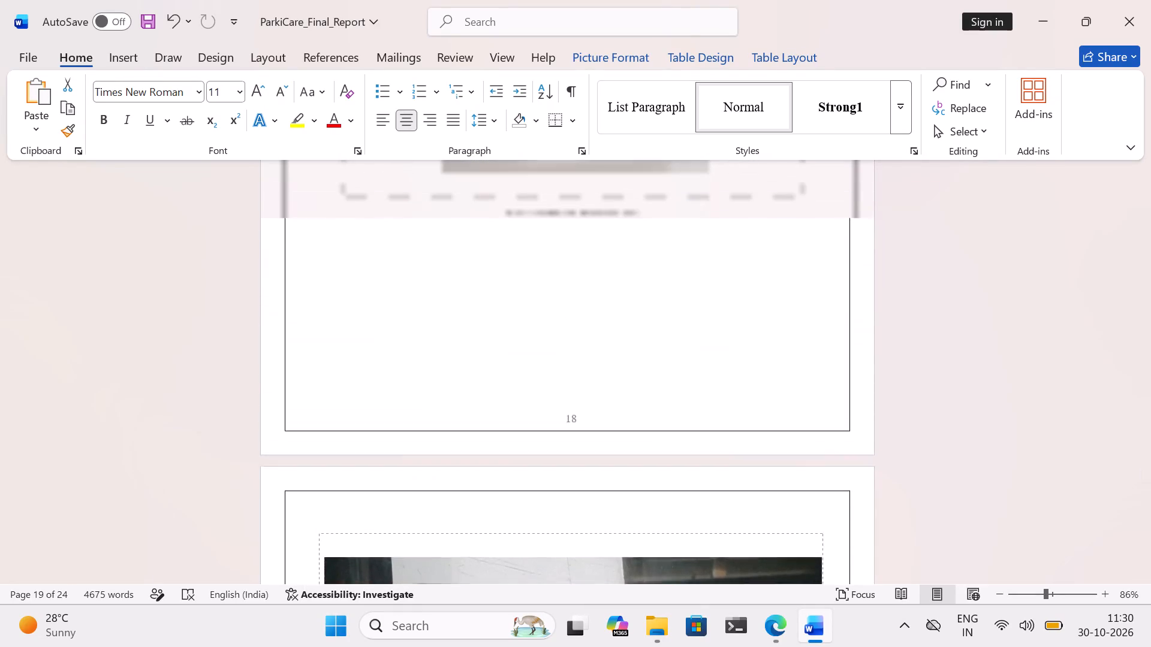
{"action": "scroll", "coordinate": [884, 394], "scroll_direction": "up", "scroll_amount": 1}
{"action": "scroll", "coordinate": [884, 394], "scroll_direction": "right", "scroll_amount": 1}
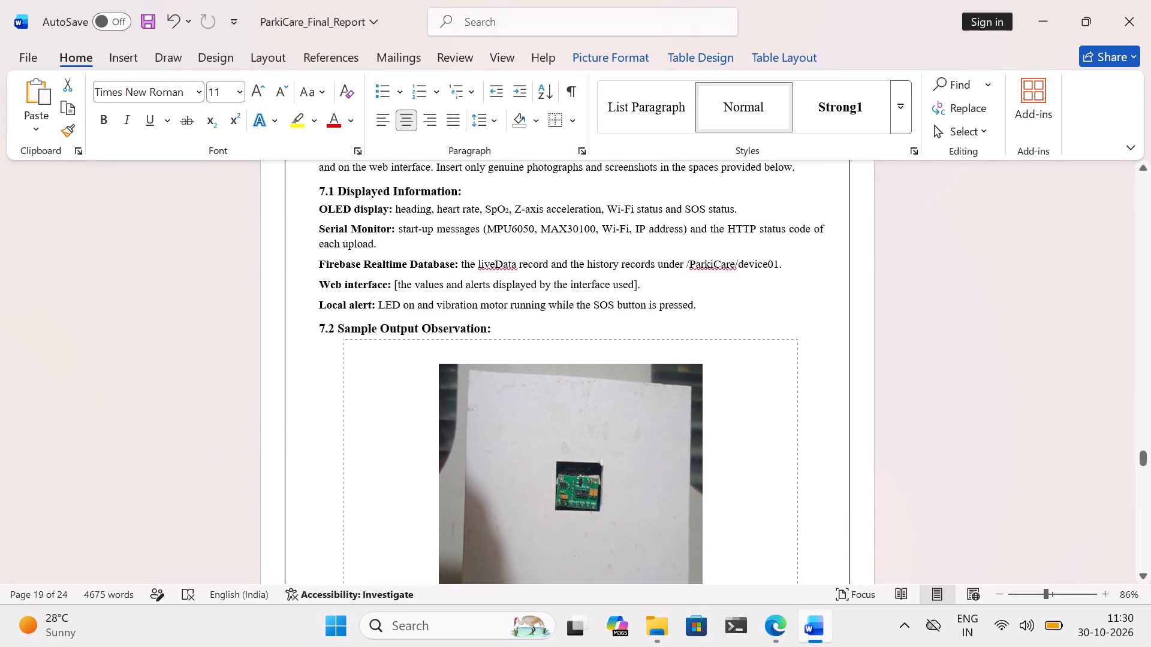
{"action": "scroll", "coordinate": [884, 394], "scroll_direction": "right", "scroll_amount": 2}
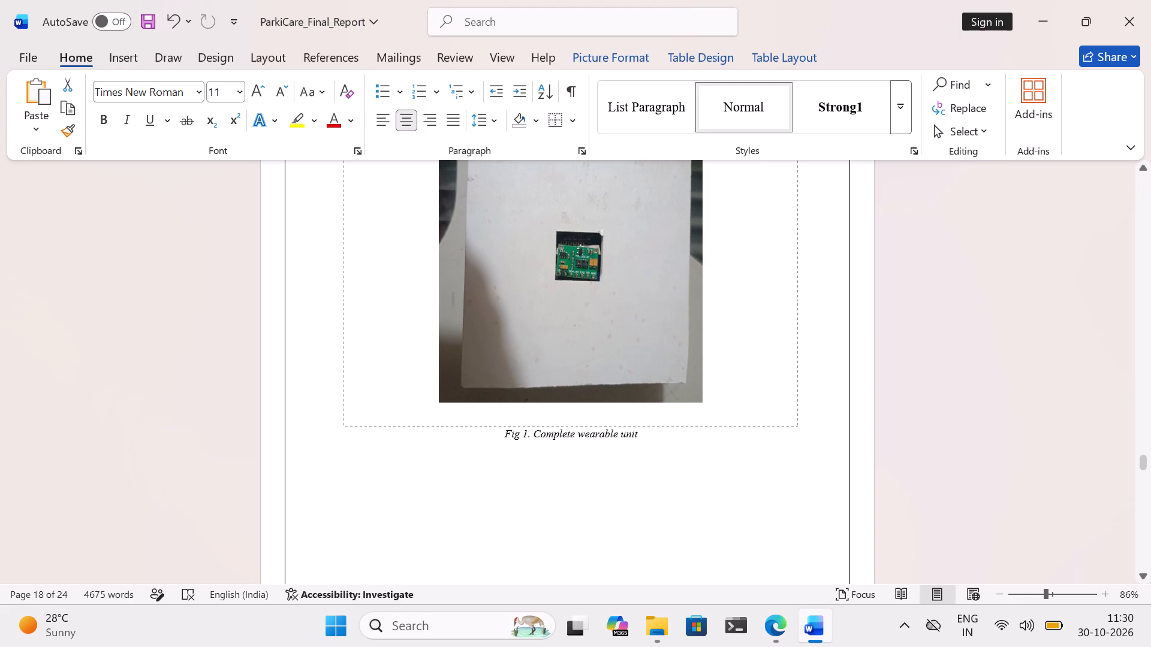
{"action": "left_click_drag", "start_coordinate": [534, 436], "coordinate": [787, 476]}
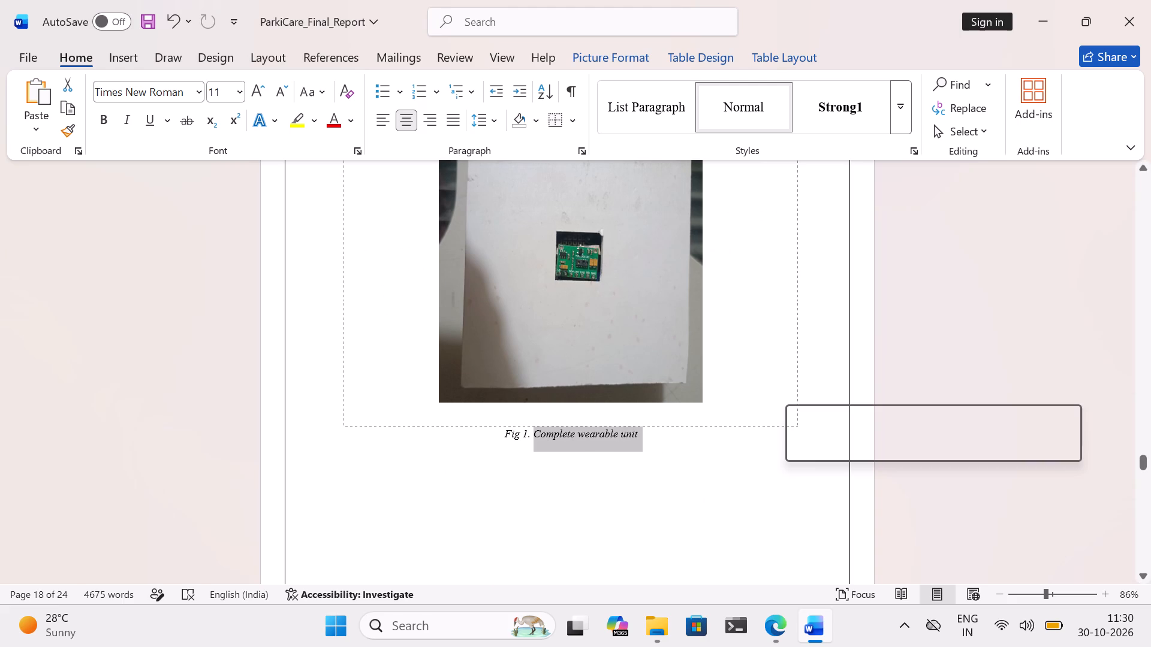
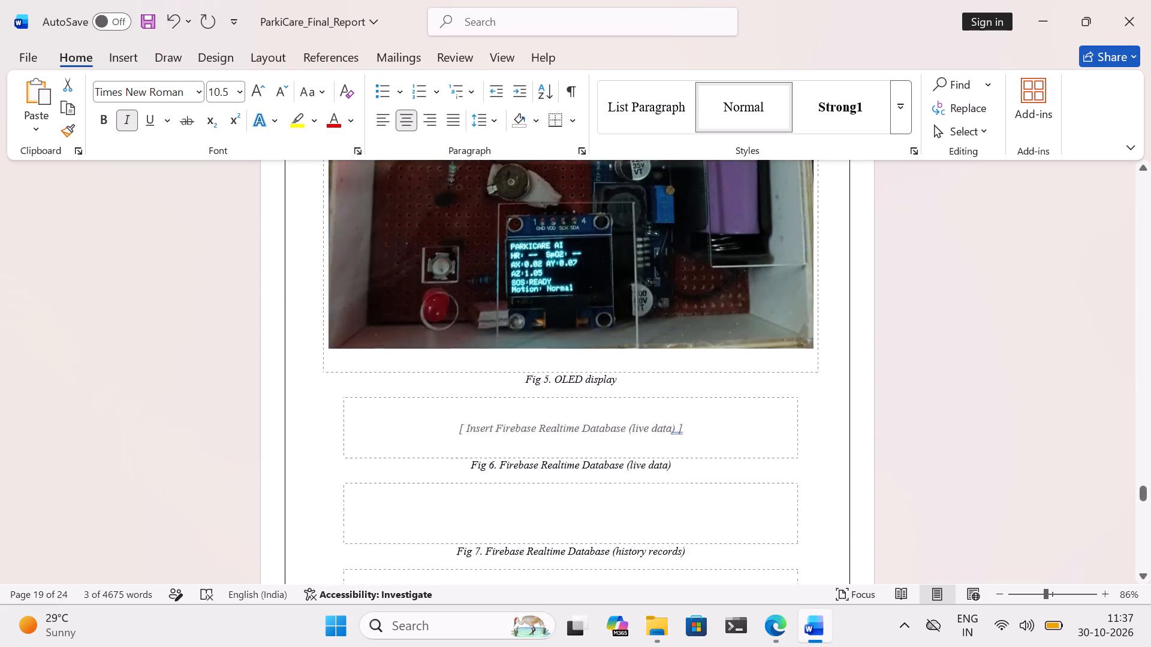
Shrink the Fig 5 OLED display photo proportionally in two passes so it sits well inside its figure frame.
{"action": "scroll", "coordinate": [688, 274], "scroll_direction": "down", "scroll_amount": 1}
{"action": "scroll", "coordinate": [688, 274], "scroll_direction": "up", "scroll_amount": 1}
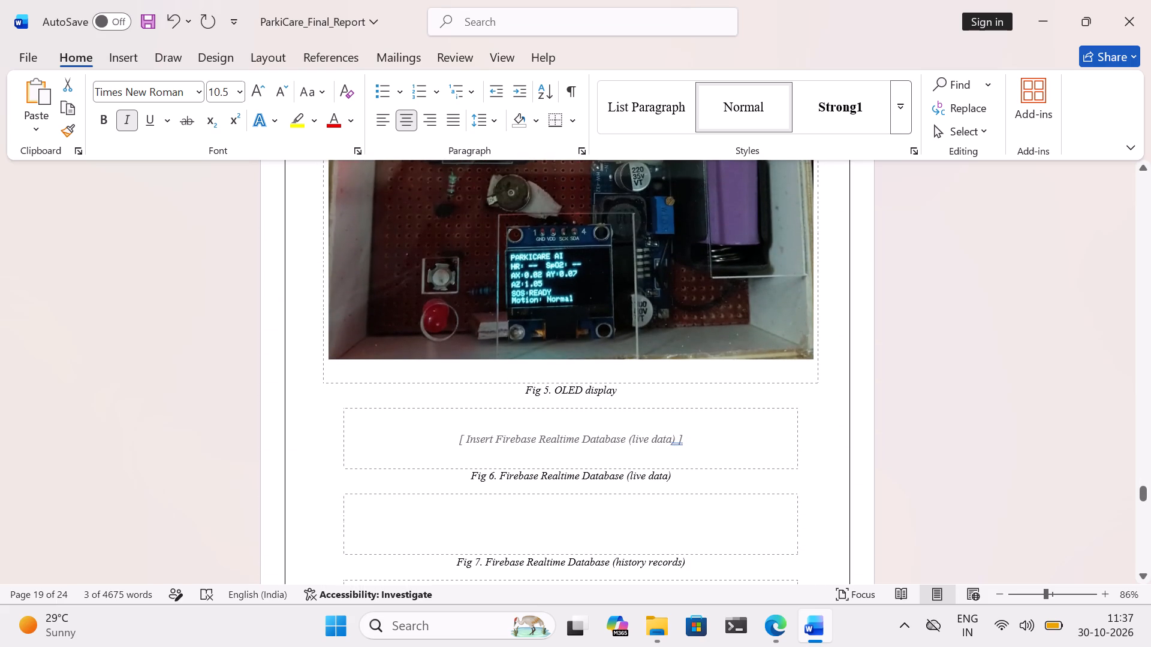
{"action": "scroll", "coordinate": [688, 274], "scroll_direction": "up", "scroll_amount": 2}
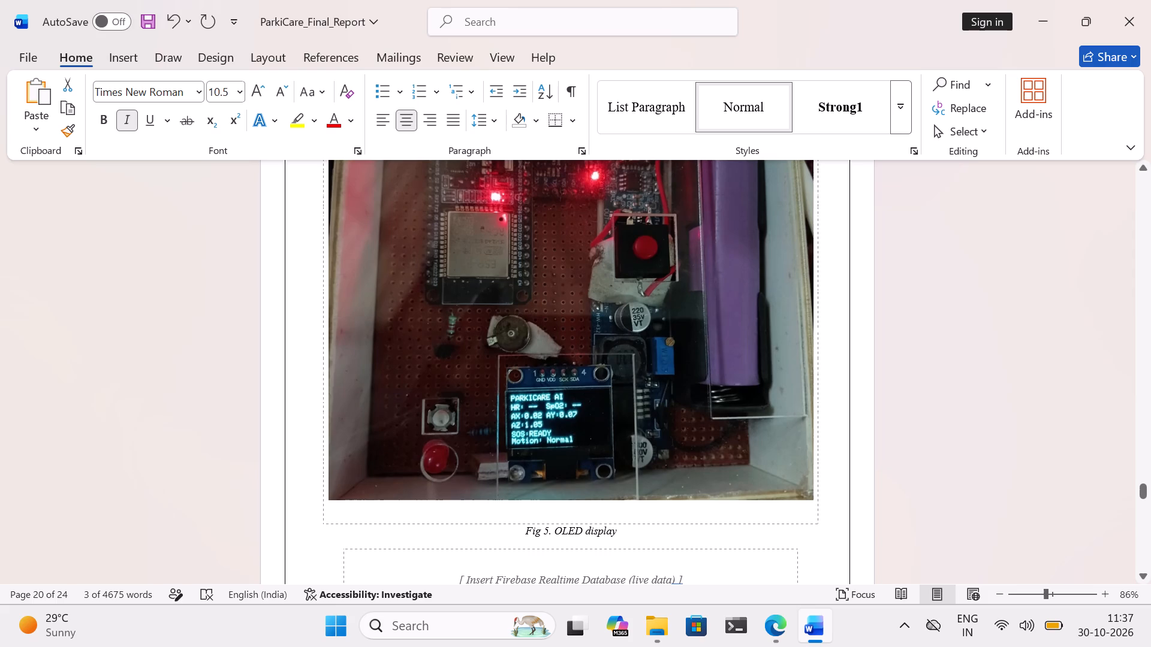
{"action": "left_click", "coordinate": [462, 465]}
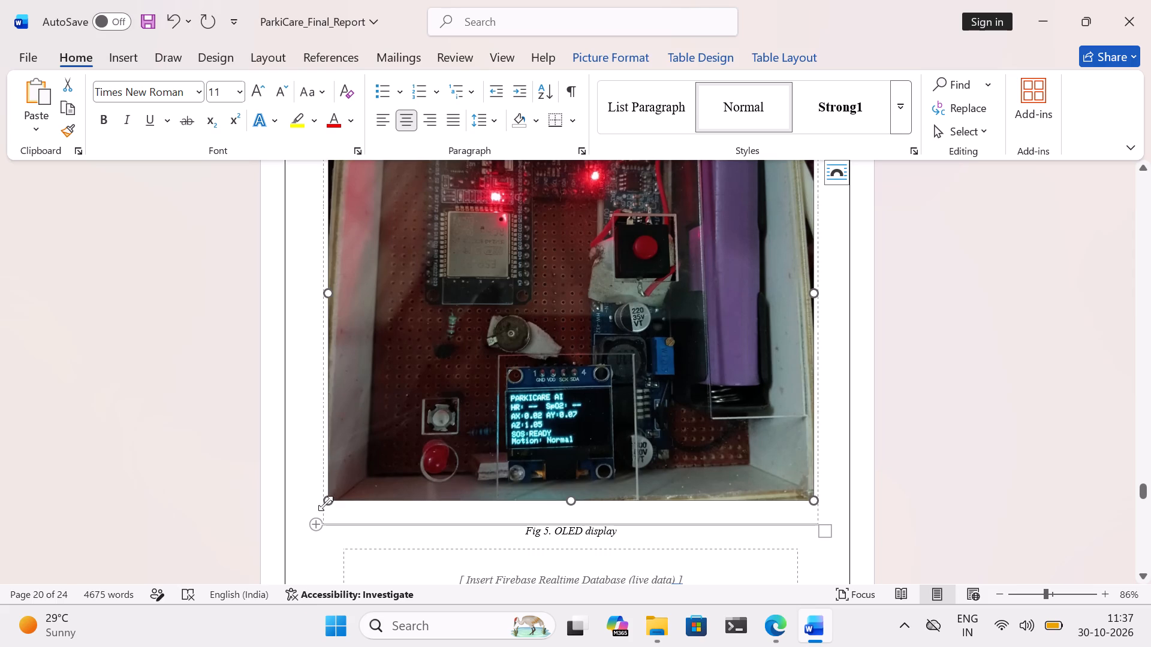
{"action": "left_click_drag", "start_coordinate": [326, 503], "coordinate": [421, 424]}
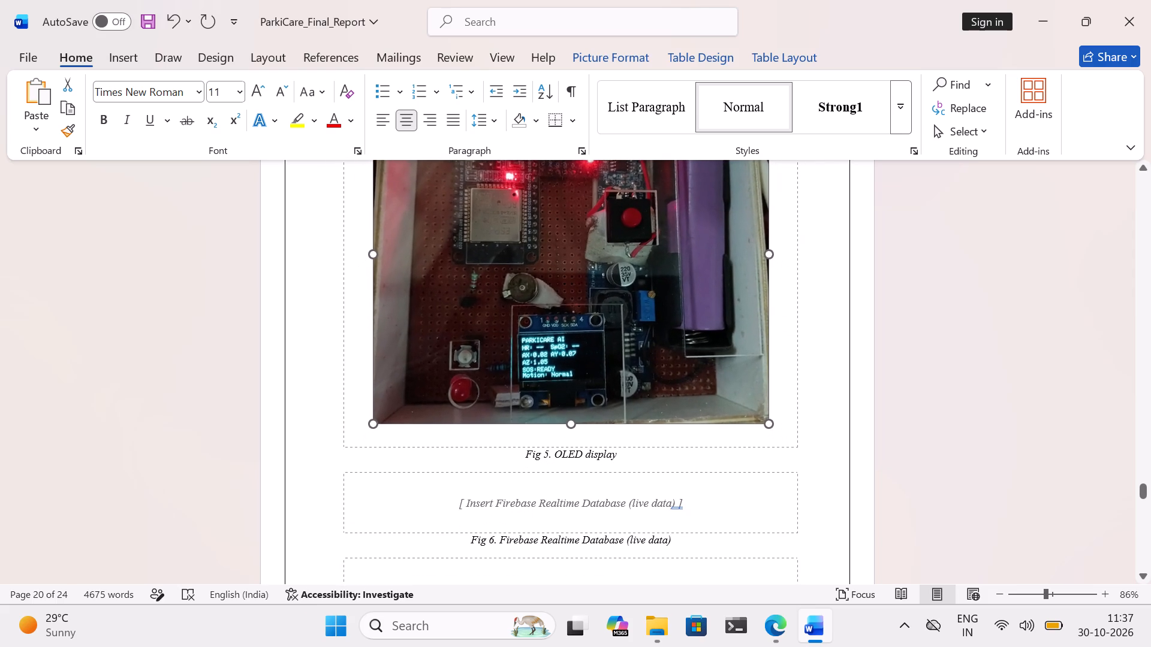
{"action": "left_click_drag", "start_coordinate": [421, 424], "coordinate": [457, 249]}
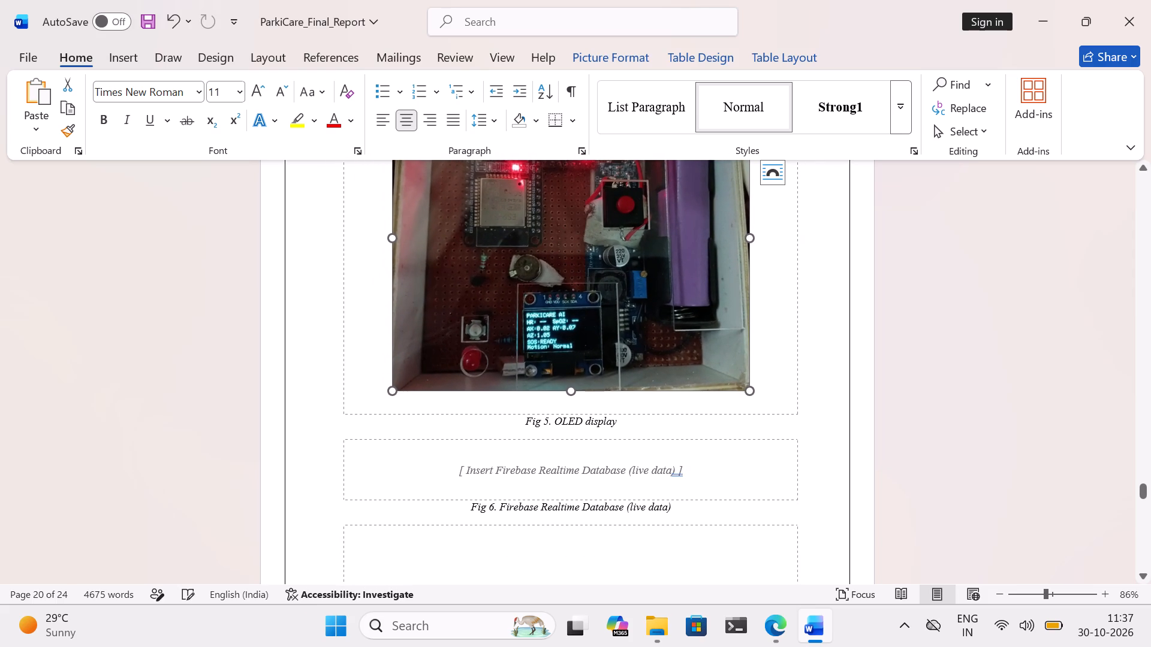
{"action": "scroll", "coordinate": [890, 368], "scroll_direction": "up", "scroll_amount": 1}
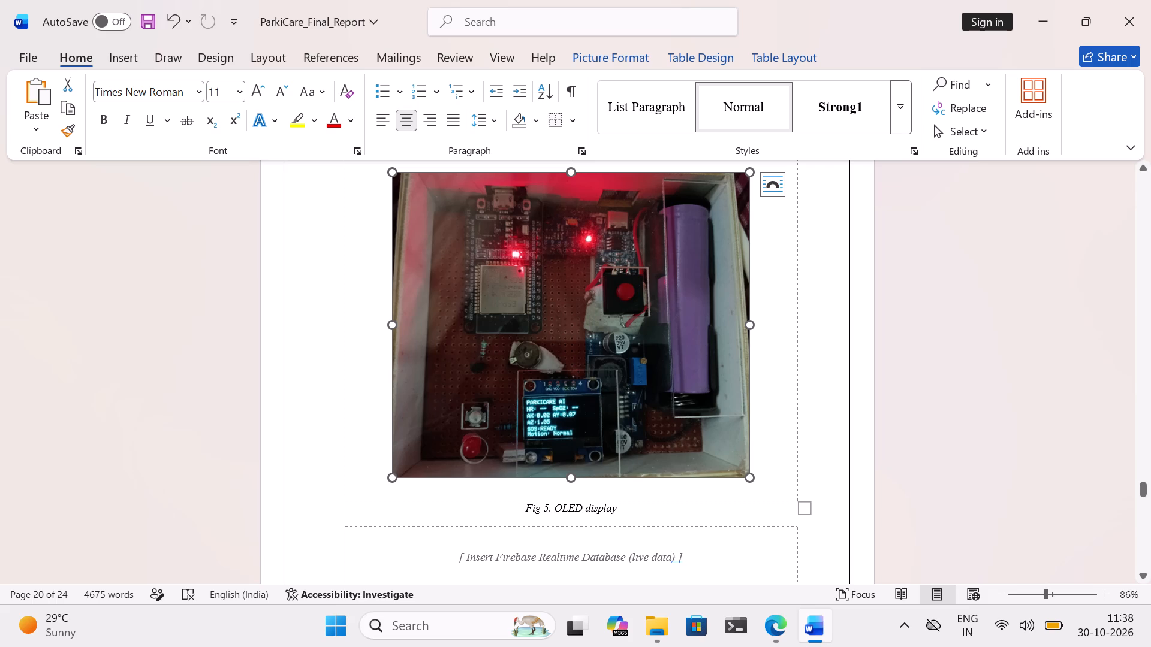
Delete the placeholder text "[ Insert Firebase Realtime Database (live data) ]" from the Fig 6 frame.
{"action": "scroll", "coordinate": [565, 516], "scroll_direction": "down", "scroll_amount": 4}
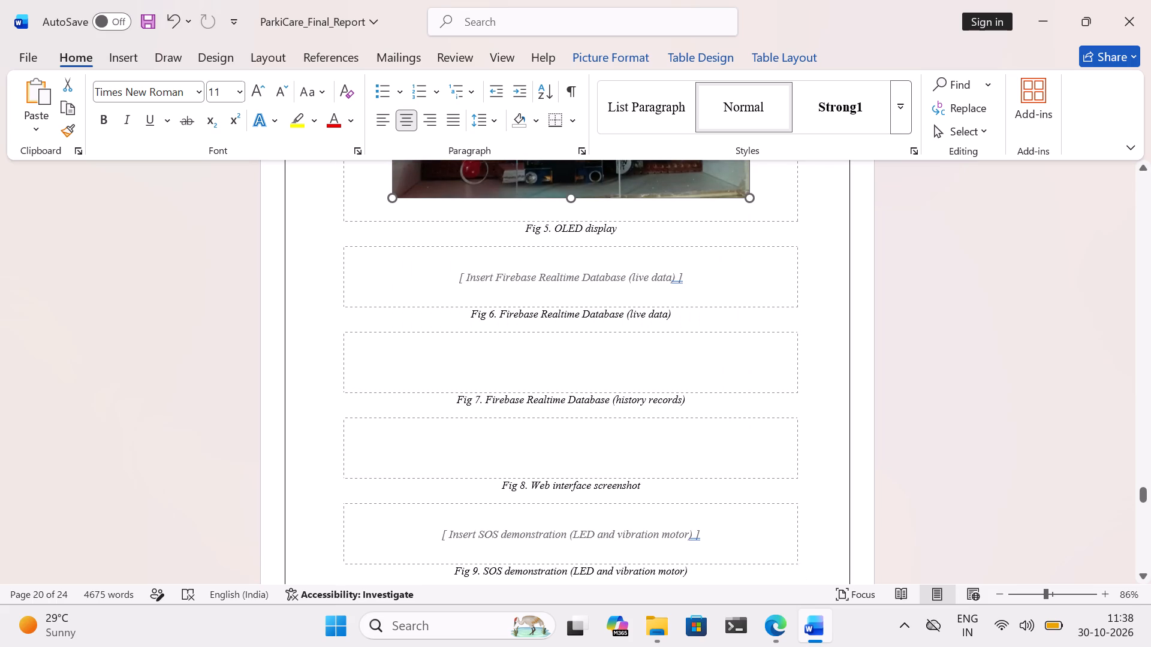
{"action": "scroll", "coordinate": [565, 516], "scroll_direction": "down", "scroll_amount": 1}
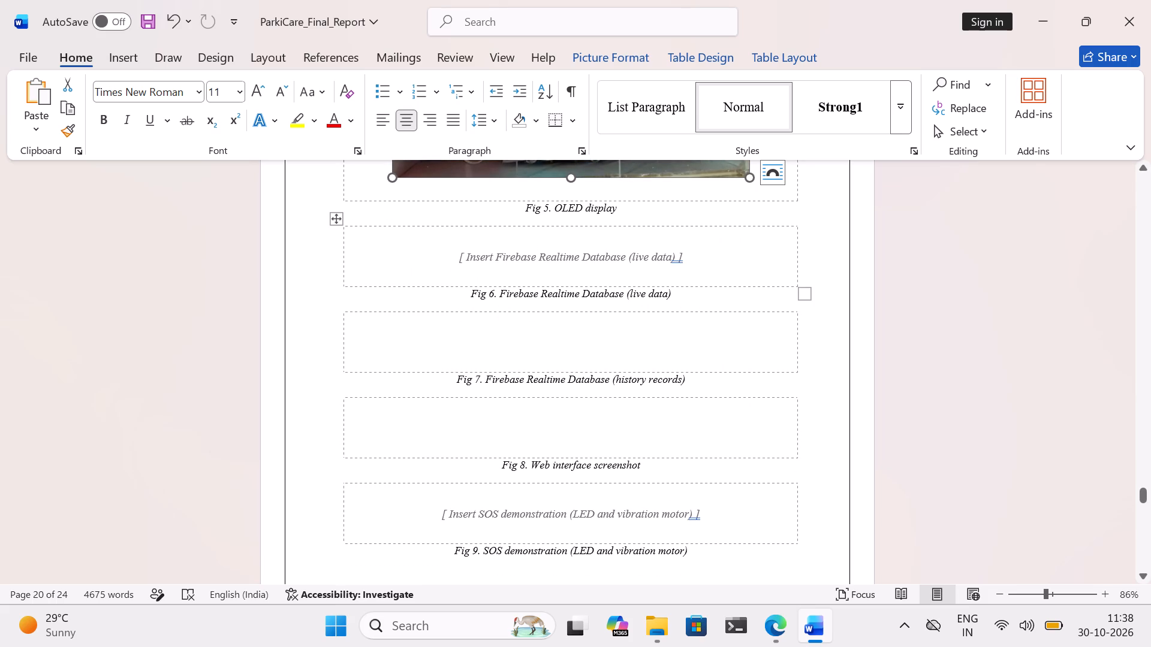
{"action": "left_click", "coordinate": [716, 262]}
{"action": "key", "text": "BackSpace"}
{"action": "key", "text": "BackSpace"}
{"action": "key", "text": "BackSpace"}
{"action": "key", "text": "BackSpace"}
{"action": "key", "text": "BackSpace"}
{"action": "key", "text": "BackSpace"}
{"action": "key", "text": "BackSpace"}
{"action": "key", "text": "BackSpace"}
{"action": "key", "text": "BackSpace"}
{"action": "key", "text": "BackSpace"}
{"action": "key", "text": "BackSpace"}
{"action": "key", "text": "BackSpace"}
{"action": "key", "text": "BackSpace"}
{"action": "key", "text": "BackSpace"}
{"action": "key", "text": "BackSpace"}
{"action": "key", "text": "BackSpace"}
{"action": "key", "text": "BackSpace"}
{"action": "key", "text": "BackSpace"}
{"action": "key", "text": "BackSpace"}
{"action": "key", "text": "BackSpace"}
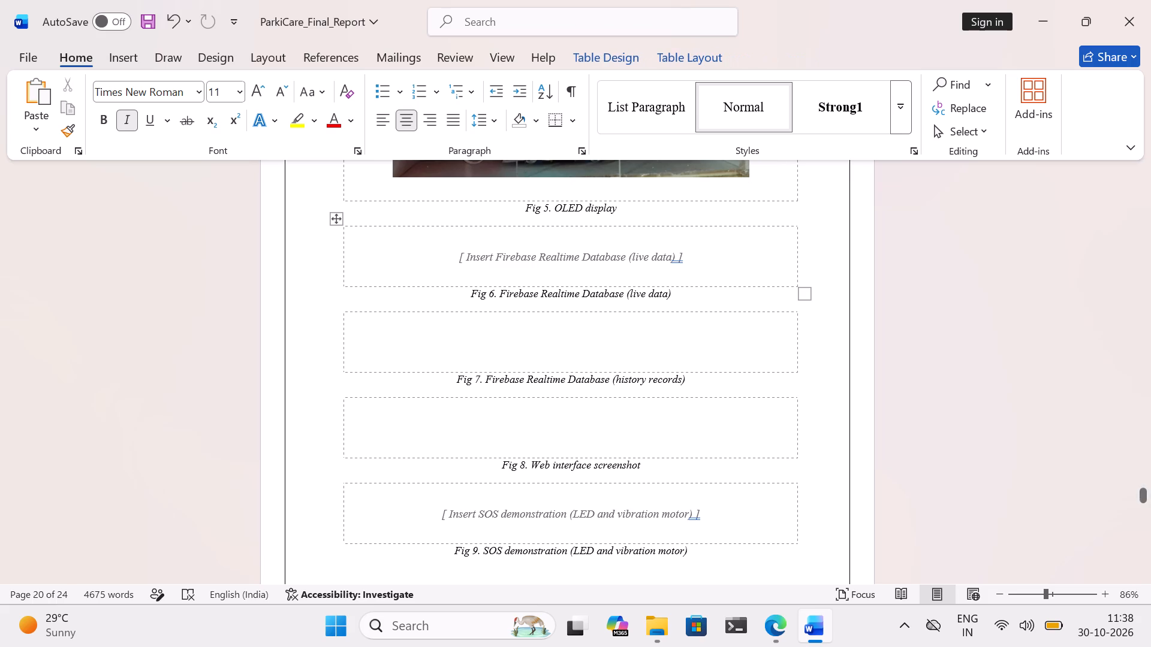
{"action": "key", "text": "BackSpace"}
{"action": "key", "text": "BackSpace"}
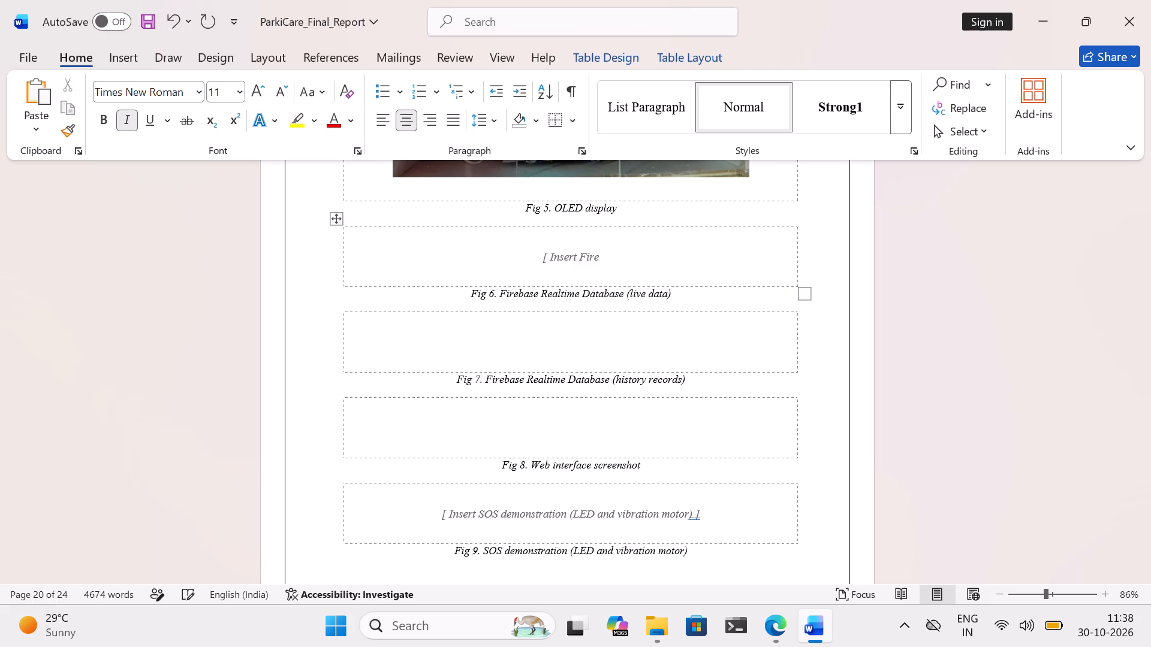
{"action": "key", "text": "BackSpace"}
{"action": "key", "text": "BackSpace"}
{"action": "key", "text": "BackSpace"}
{"action": "key", "text": "BackSpace"}
{"action": "key", "text": "BackSpace"}
{"action": "key", "text": "BackSpace"}
{"action": "key", "text": "BackSpace"}
{"action": "key", "text": "BackSpace"}
{"action": "key", "text": "BackSpace"}
{"action": "key", "text": "BackSpace"}
{"action": "key", "text": "BackSpace"}
{"action": "key", "text": "BackSpace"}
{"action": "key", "text": "BackSpace"}
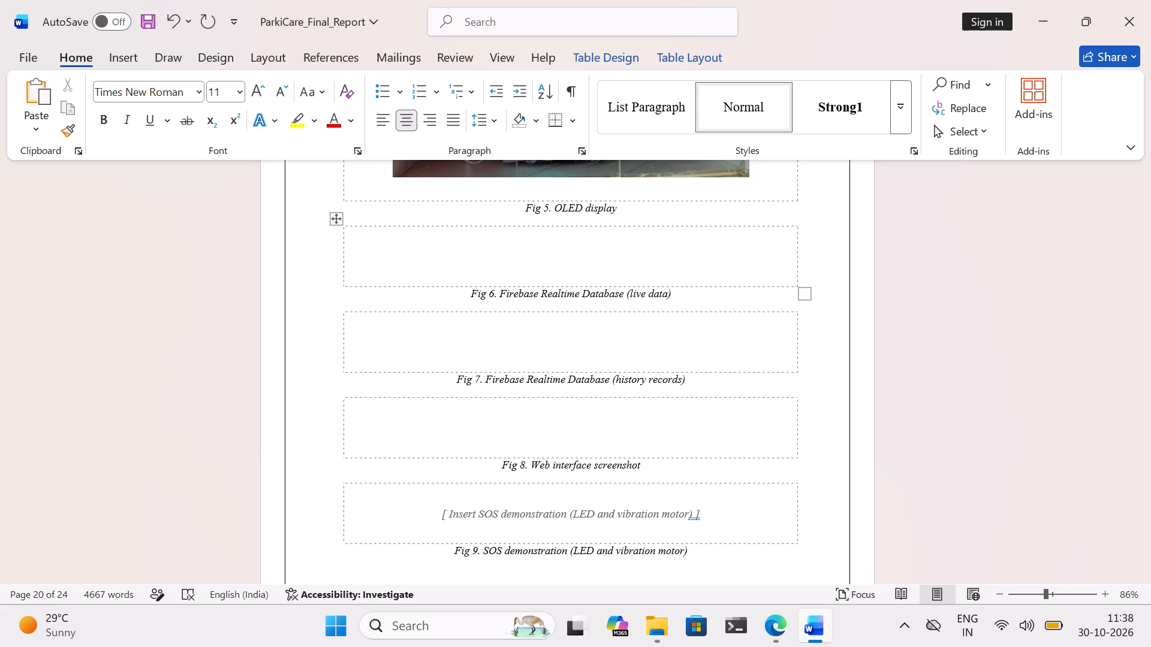
Insert the picture "WhatsApp Image 2026-10-22 at 23.24.21" from the Downloads folder into the empty Fig 6 frame.
{"action": "left_click", "coordinate": [122, 60]}
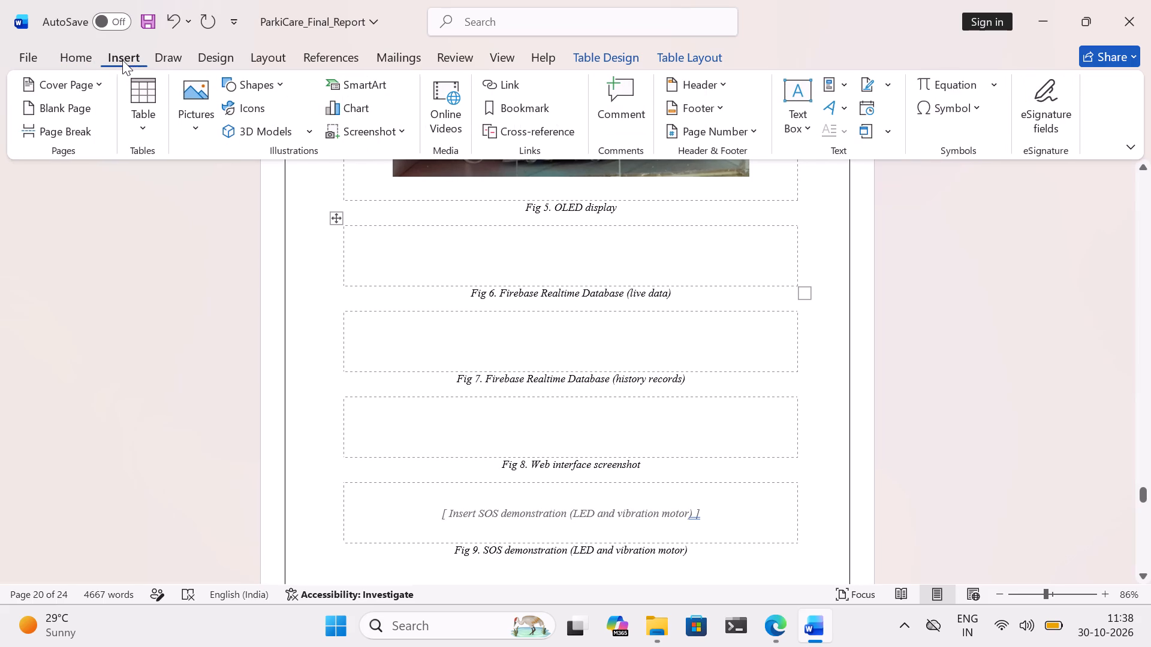
{"action": "left_click", "coordinate": [201, 111]}
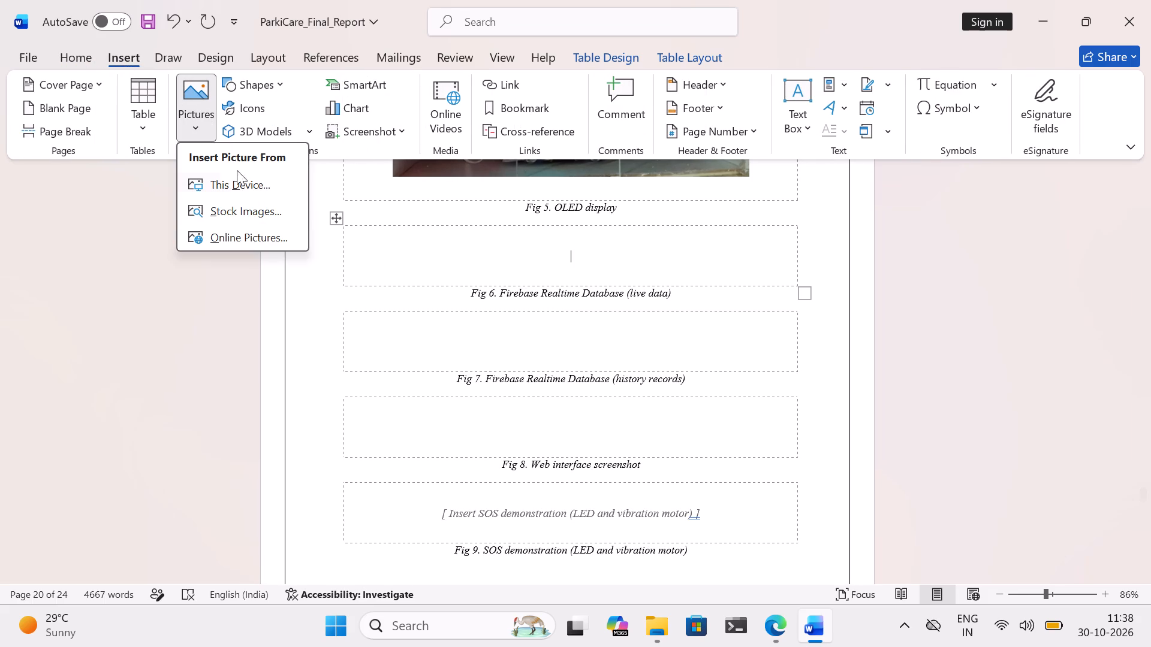
{"action": "left_click", "coordinate": [245, 182]}
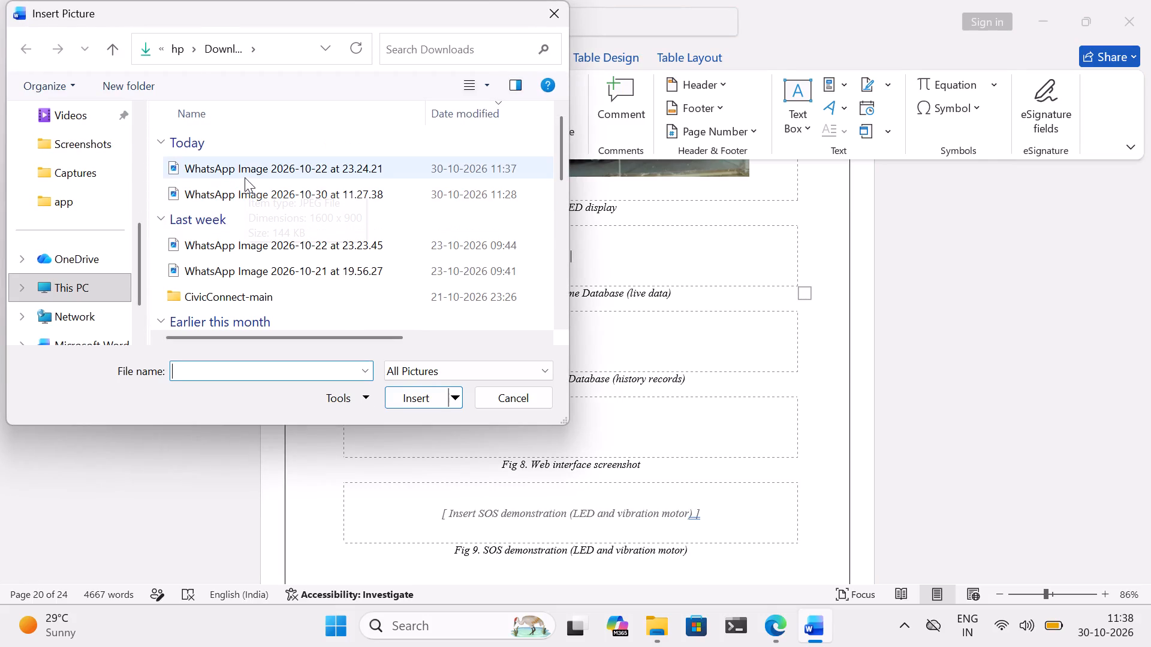
{"action": "left_click", "coordinate": [245, 176]}
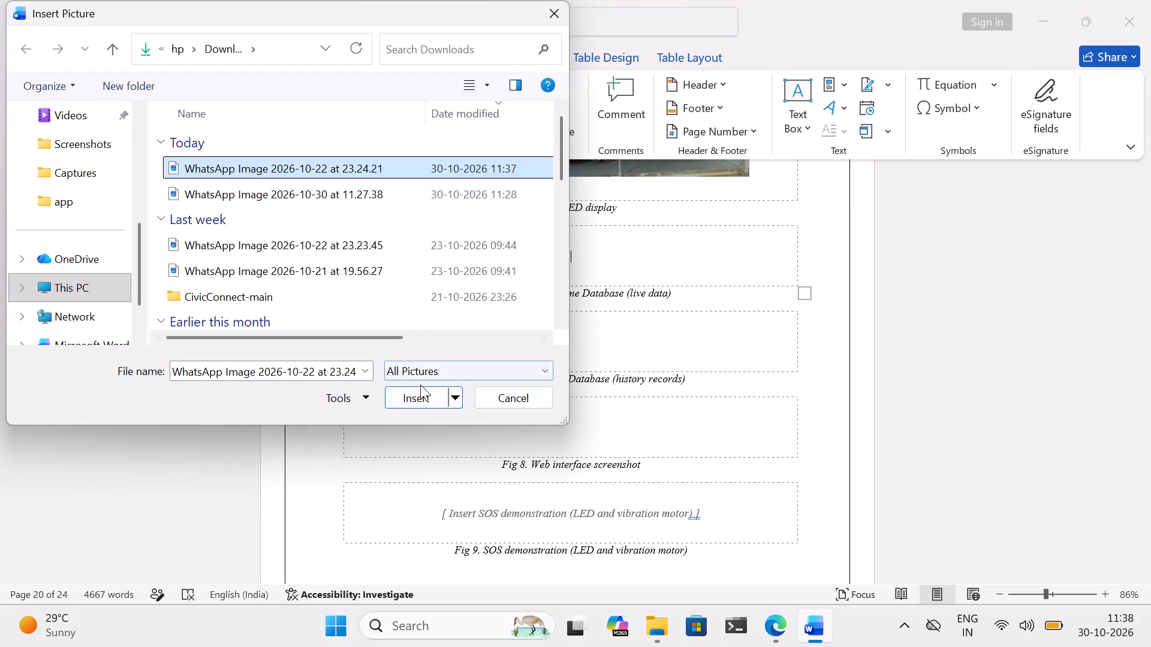
{"action": "left_click", "coordinate": [417, 405]}
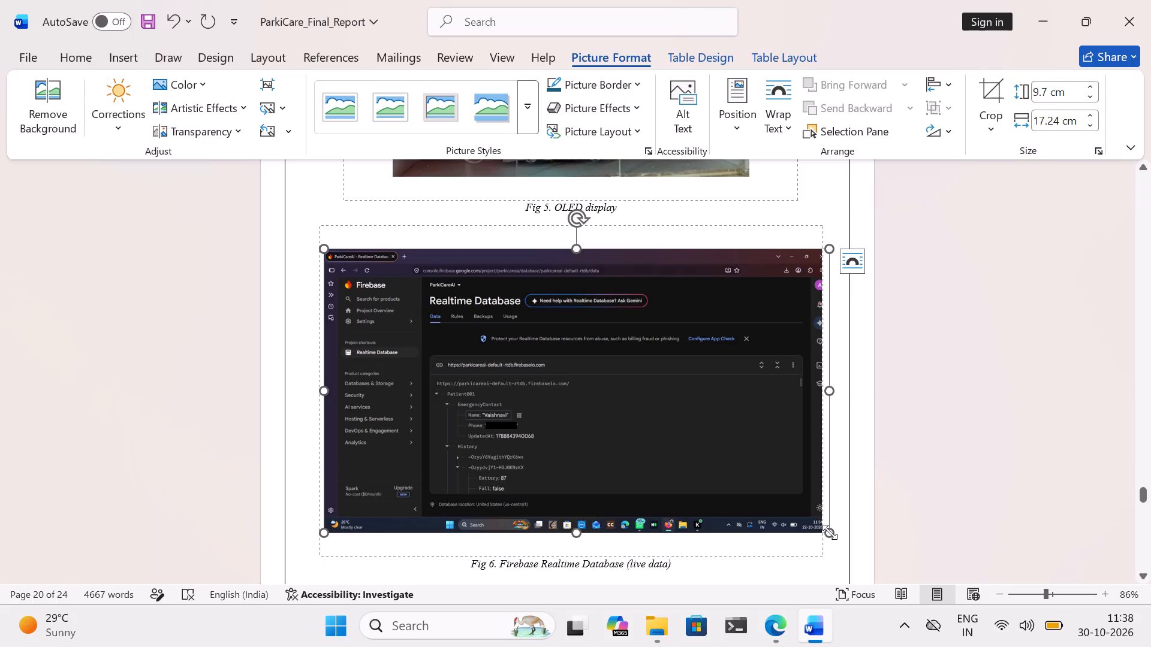
Shrink the Fig 6 Firebase screenshot proportionally in two passes to about 9.38 cm high by 16.67 cm wide.
{"action": "left_click_drag", "start_coordinate": [830, 532], "coordinate": [816, 504]}
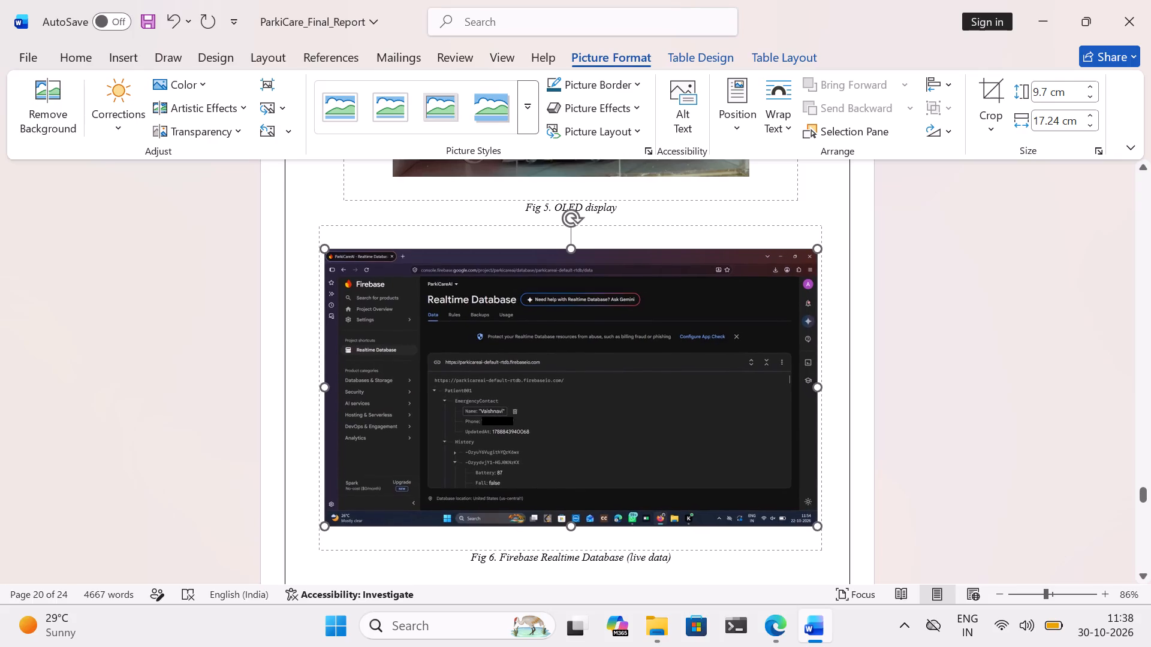
{"action": "left_click_drag", "start_coordinate": [816, 504], "coordinate": [812, 499]}
Extend the parenthetical in the Fig 6 caption so it reads "(live data and history data)".
{"action": "scroll", "coordinate": [939, 513], "scroll_direction": "down", "scroll_amount": 2}
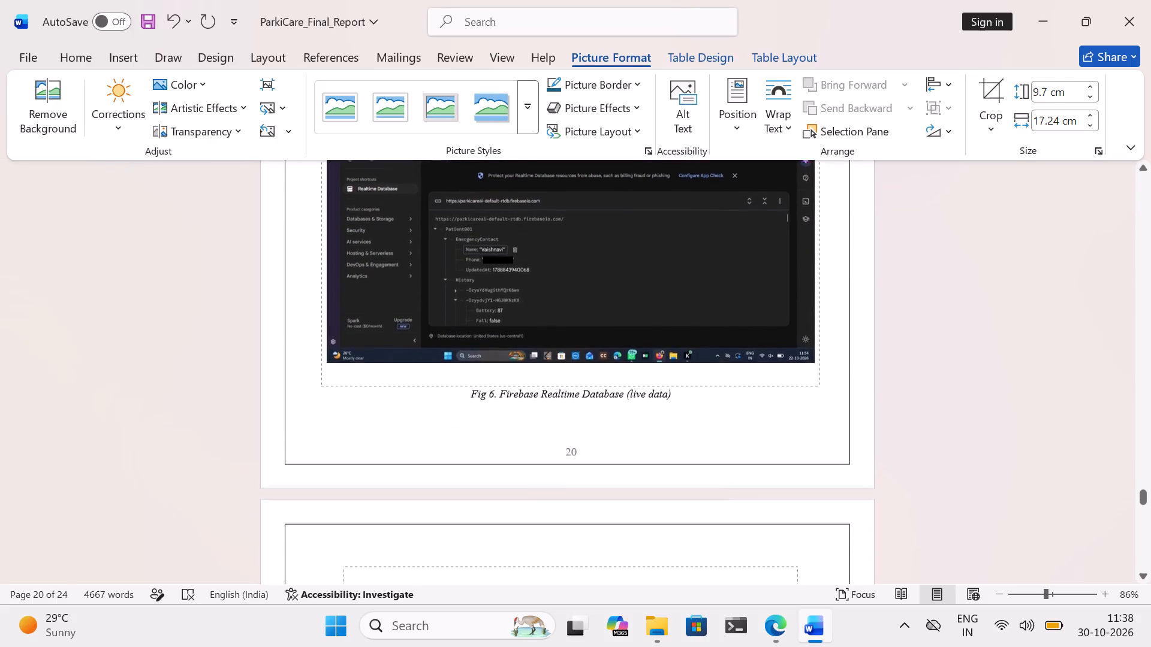
{"action": "scroll", "coordinate": [939, 513], "scroll_direction": "down", "scroll_amount": 1}
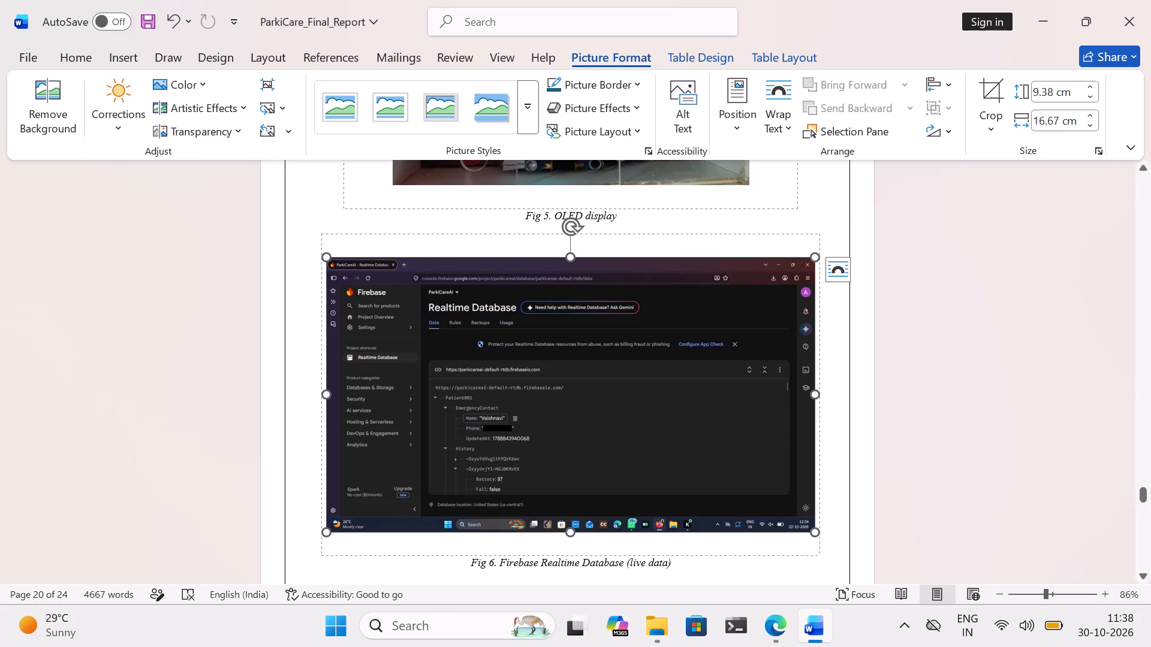
{"action": "scroll", "coordinate": [925, 302], "scroll_direction": "down", "scroll_amount": 3}
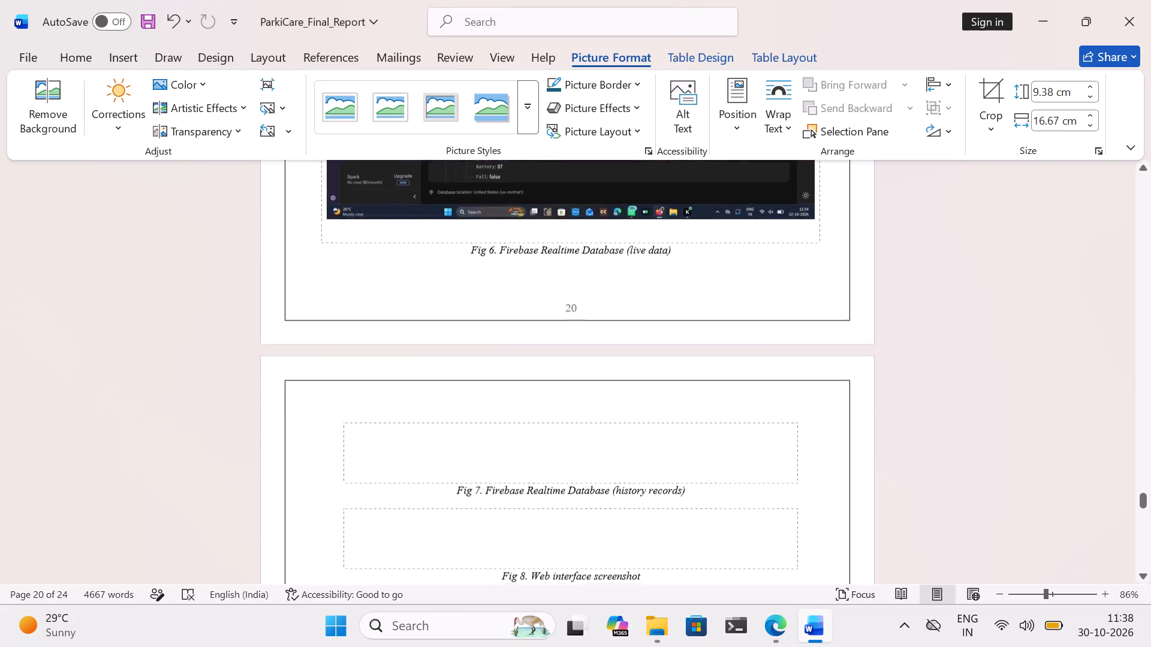
{"action": "scroll", "coordinate": [925, 302], "scroll_direction": "up", "scroll_amount": 3}
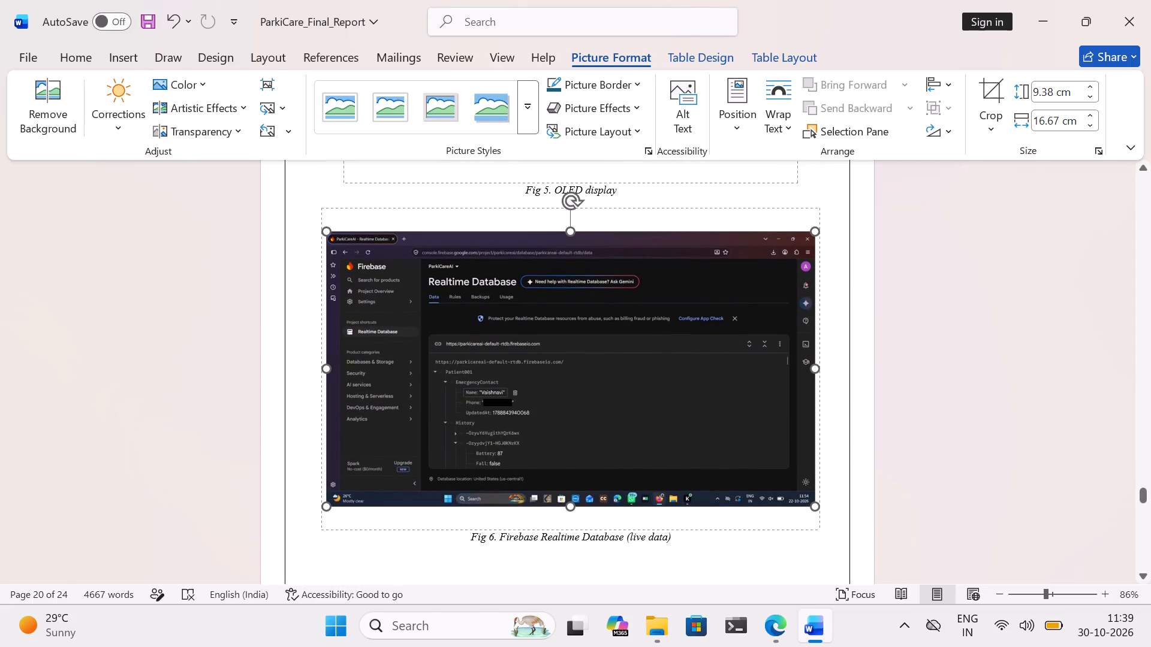
{"action": "scroll", "coordinate": [637, 518], "scroll_direction": "down", "scroll_amount": 1}
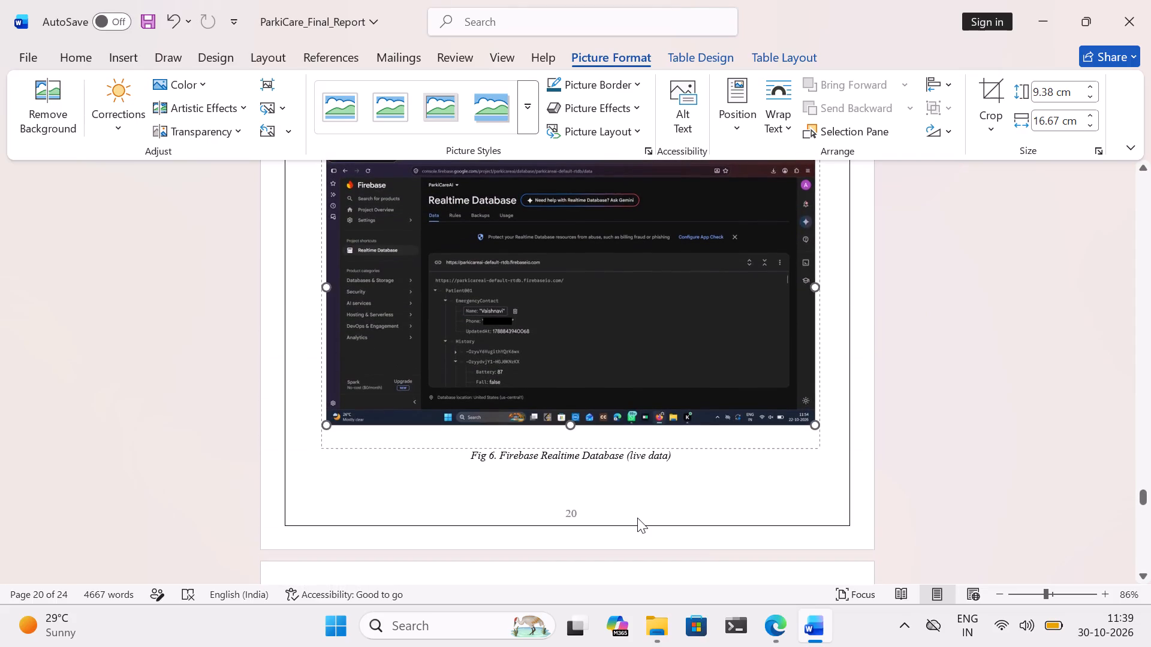
{"action": "scroll", "coordinate": [637, 518], "scroll_direction": "down", "scroll_amount": 1}
{"action": "left_click", "coordinate": [666, 410]}
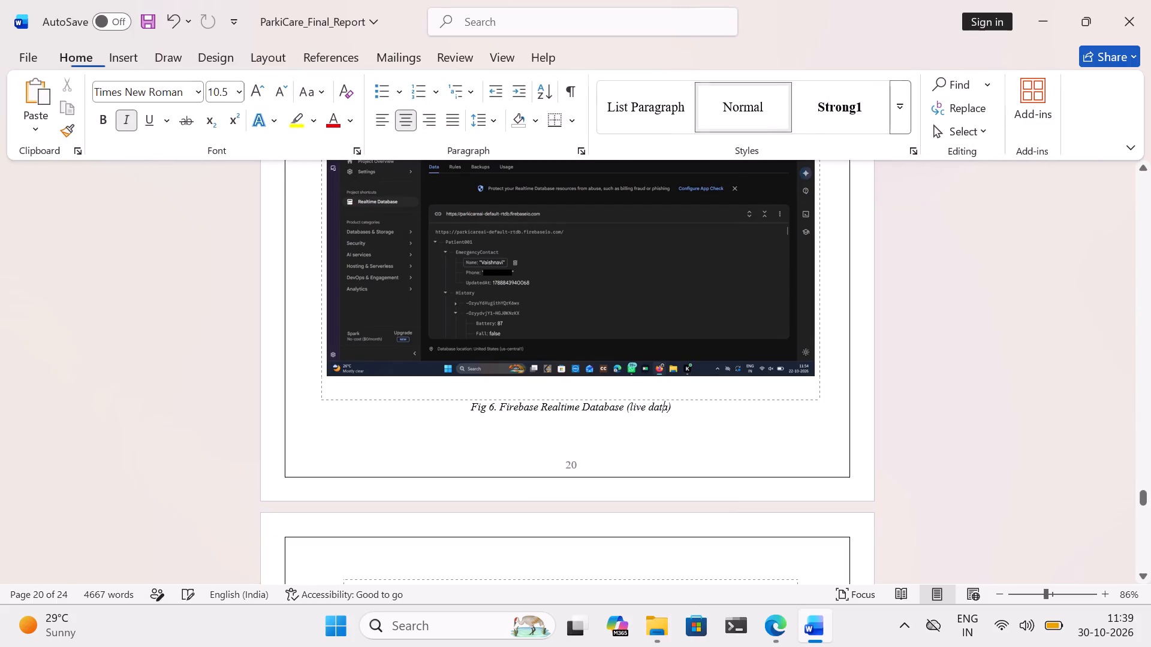
{"action": "key", "text": "Right"}
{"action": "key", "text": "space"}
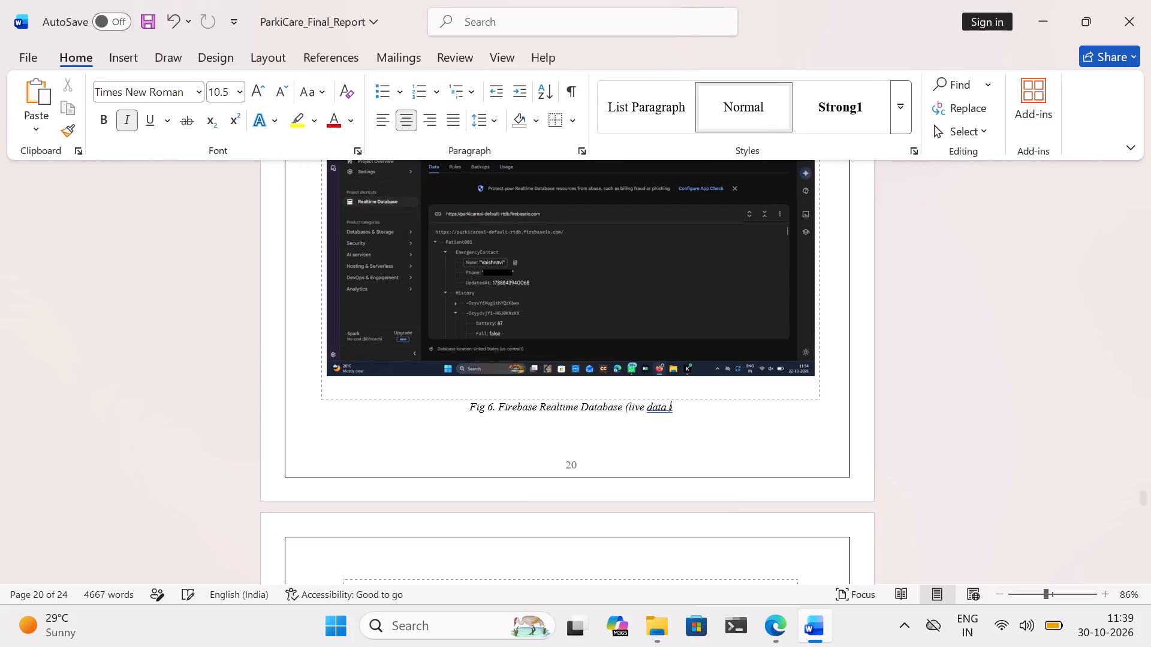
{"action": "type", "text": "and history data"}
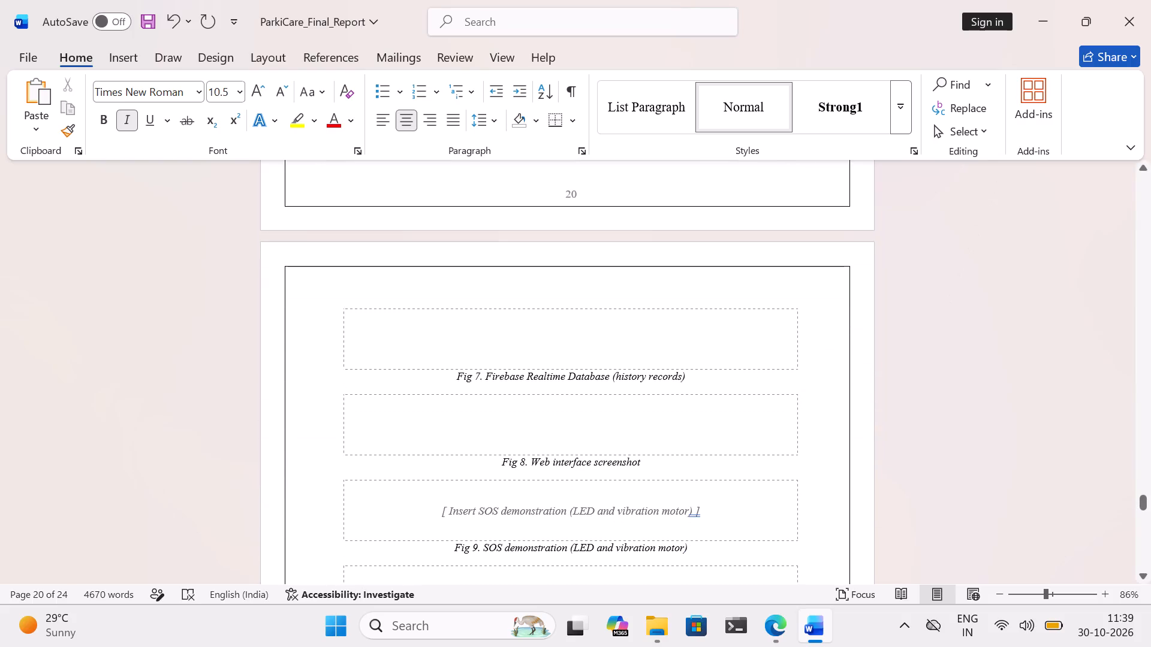
Replace the final word "data" in the Fig 6 caption's bracketed text with a word beginning "rec".
{"action": "key", "text": "BackSpace"}
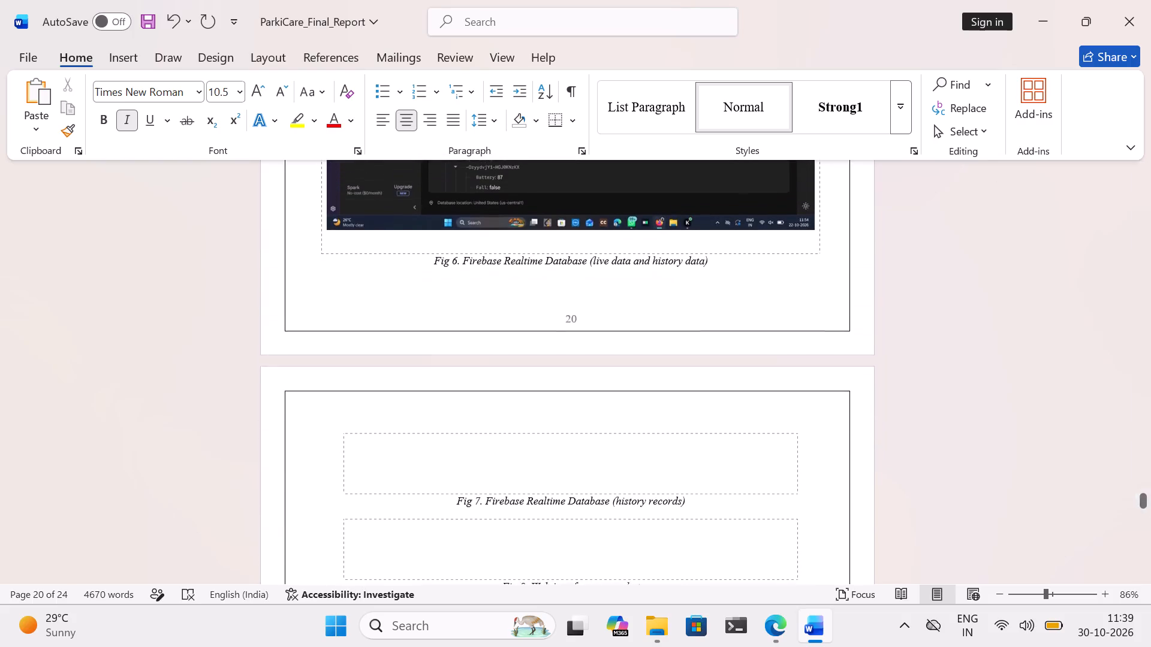
{"action": "key", "text": "BackSpace"}
{"action": "key", "text": "BackSpace"}
{"action": "key", "text": "BackSpace"}
{"action": "type", "text": "rec"}
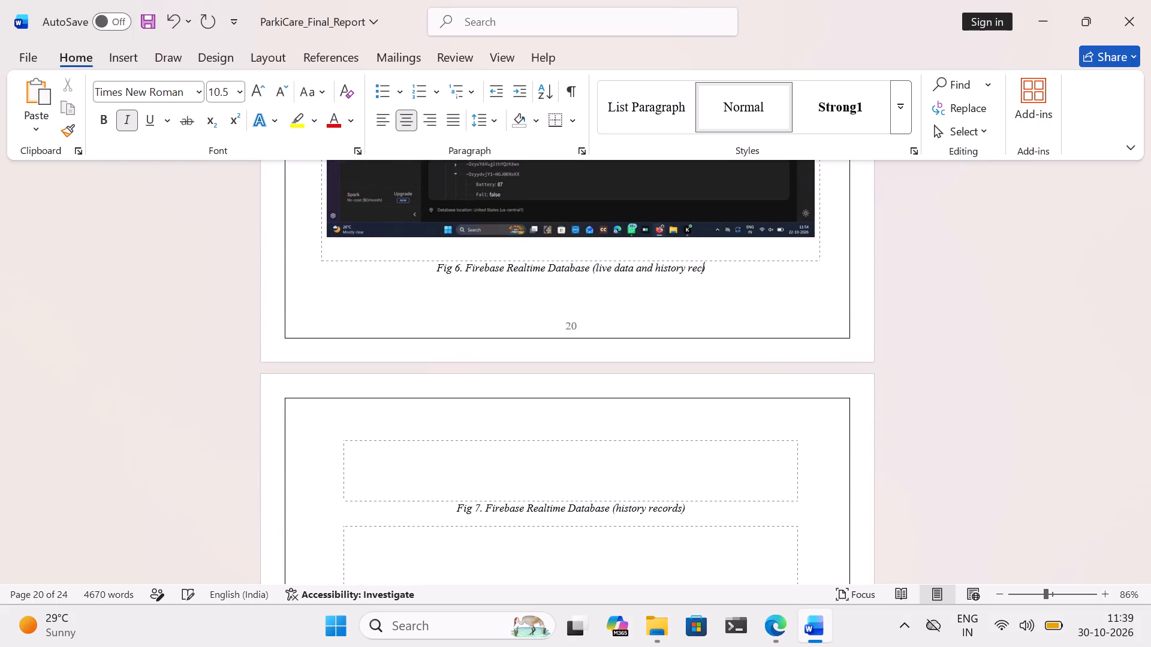
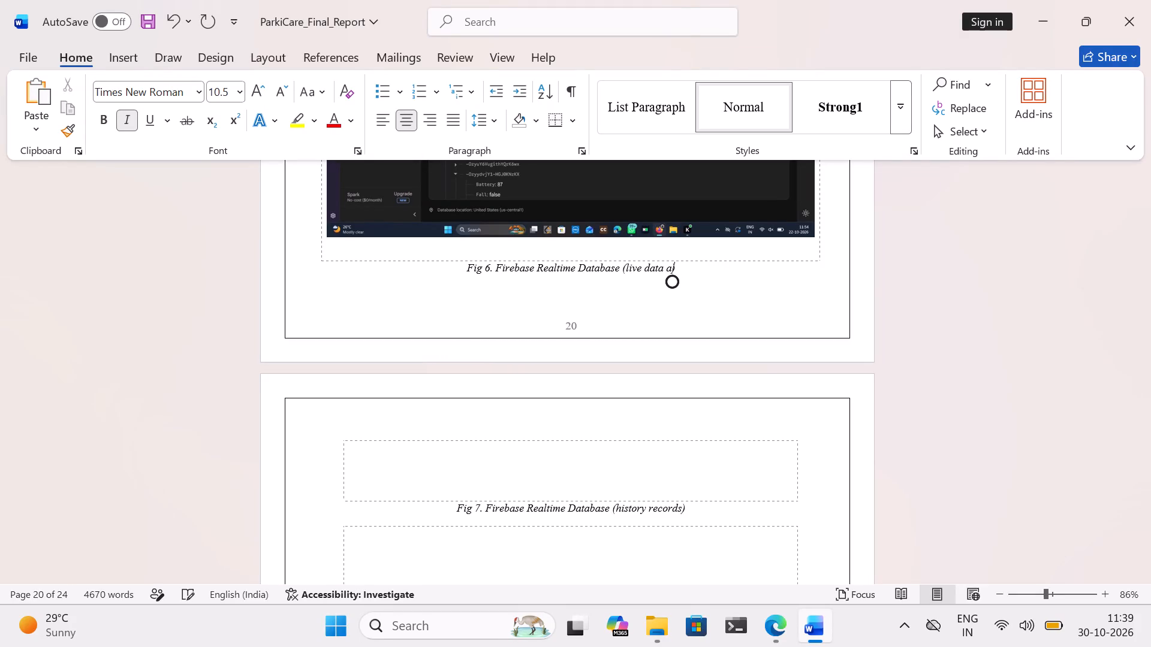
Trim the bracketed text of the Fig 6 Firebase Realtime Database caption to read "live data".
{"action": "key", "text": "BackSpace"}
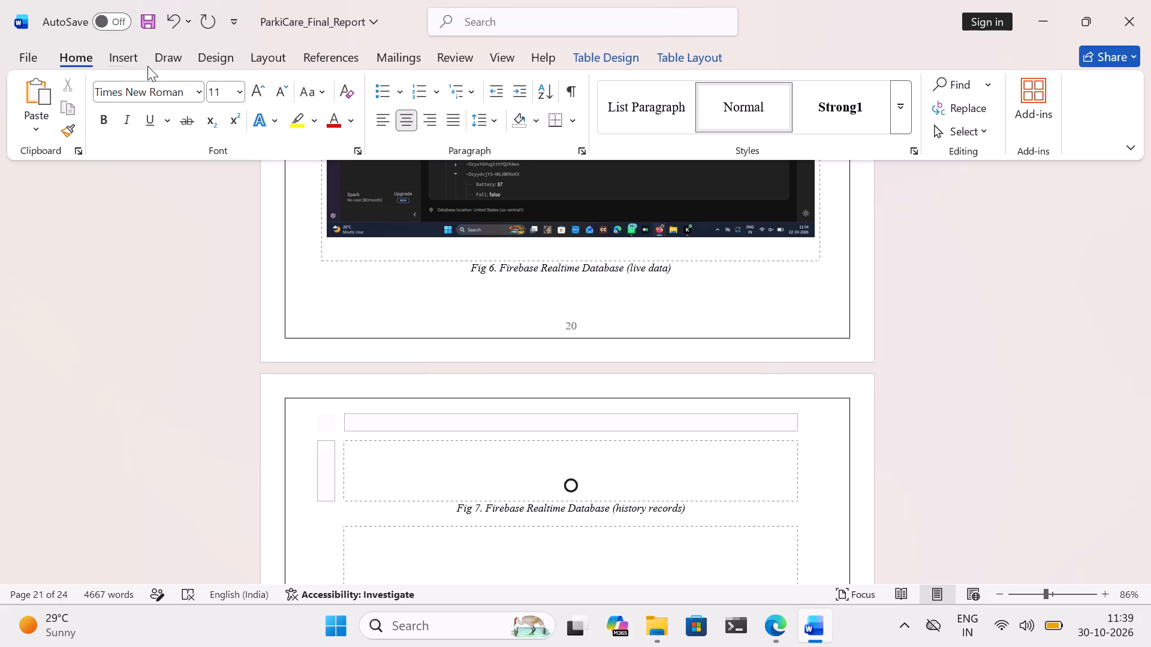
Insert the picture "WhatsApp Image 2026-10-22 at 23.24.07" from Downloads into the empty Fig 7 Firebase history records frame.
{"action": "left_click", "coordinate": [127, 61]}
{"action": "left_click", "coordinate": [207, 109]}
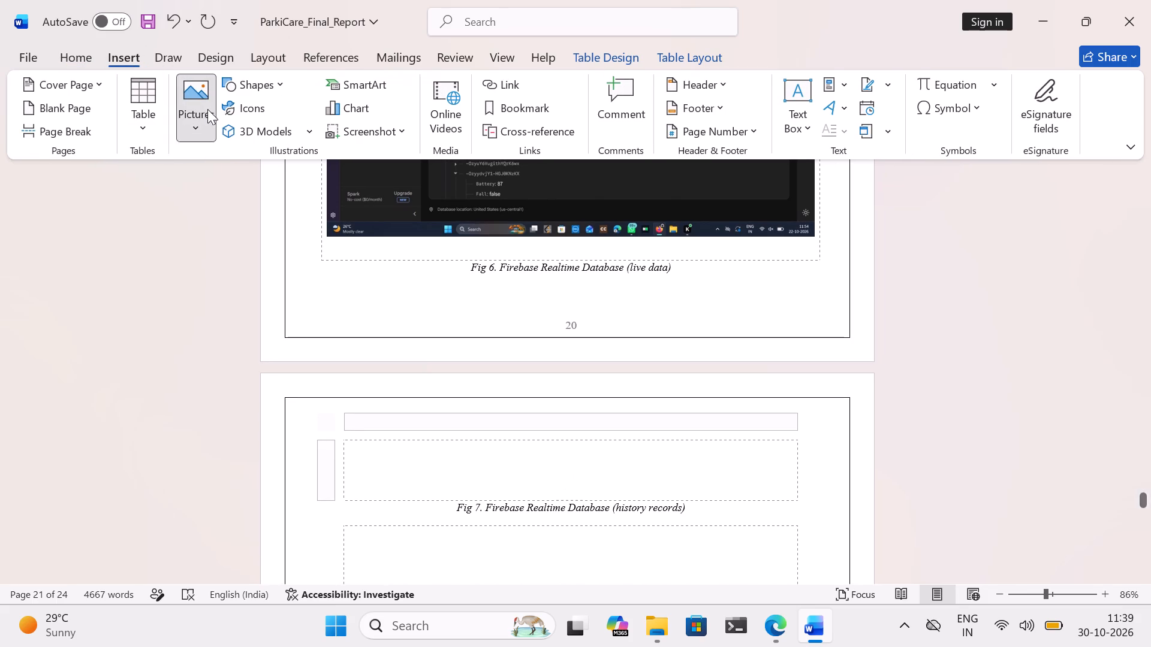
{"action": "left_click", "coordinate": [228, 181]}
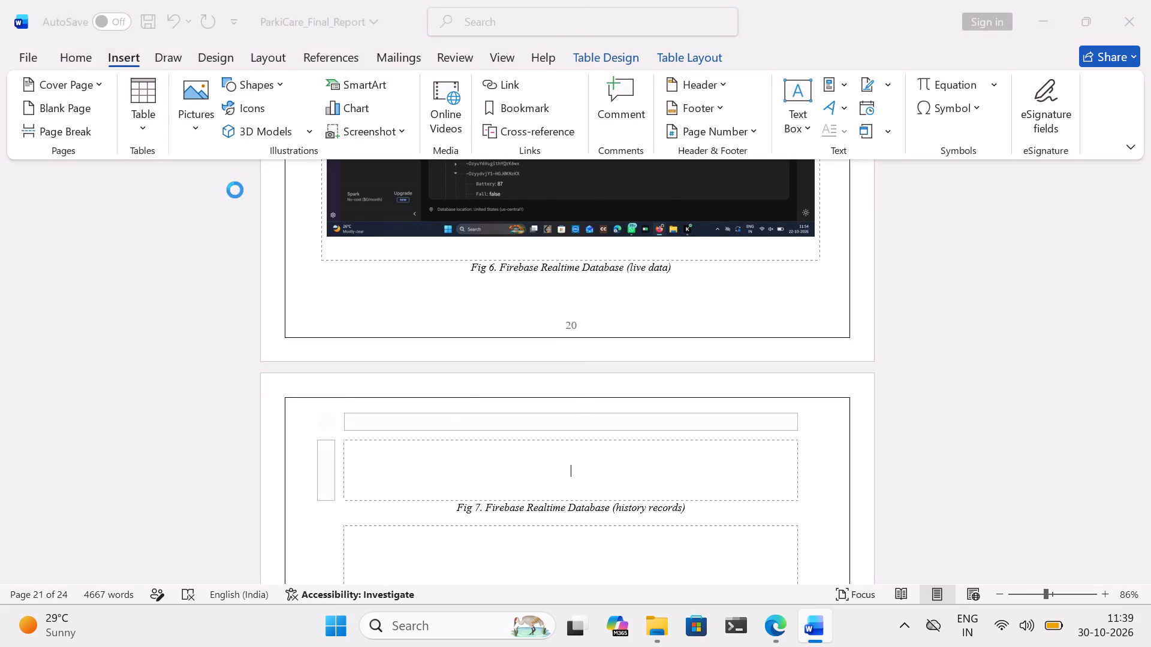
{"action": "left_click", "coordinate": [231, 173]}
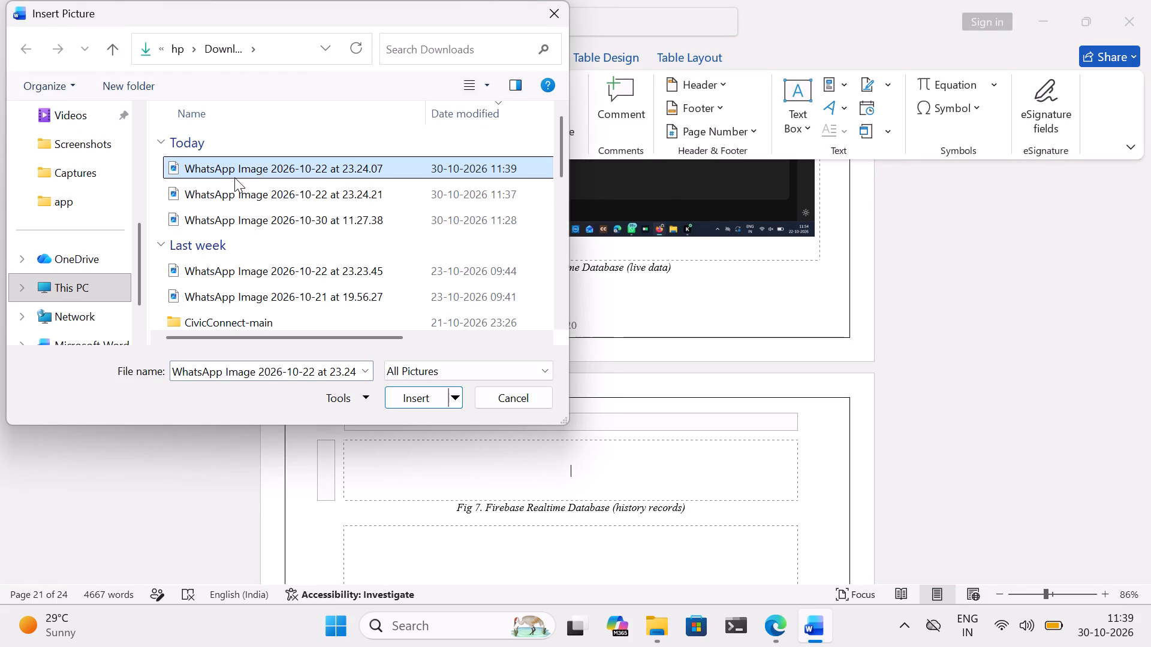
{"action": "left_click", "coordinate": [415, 408]}
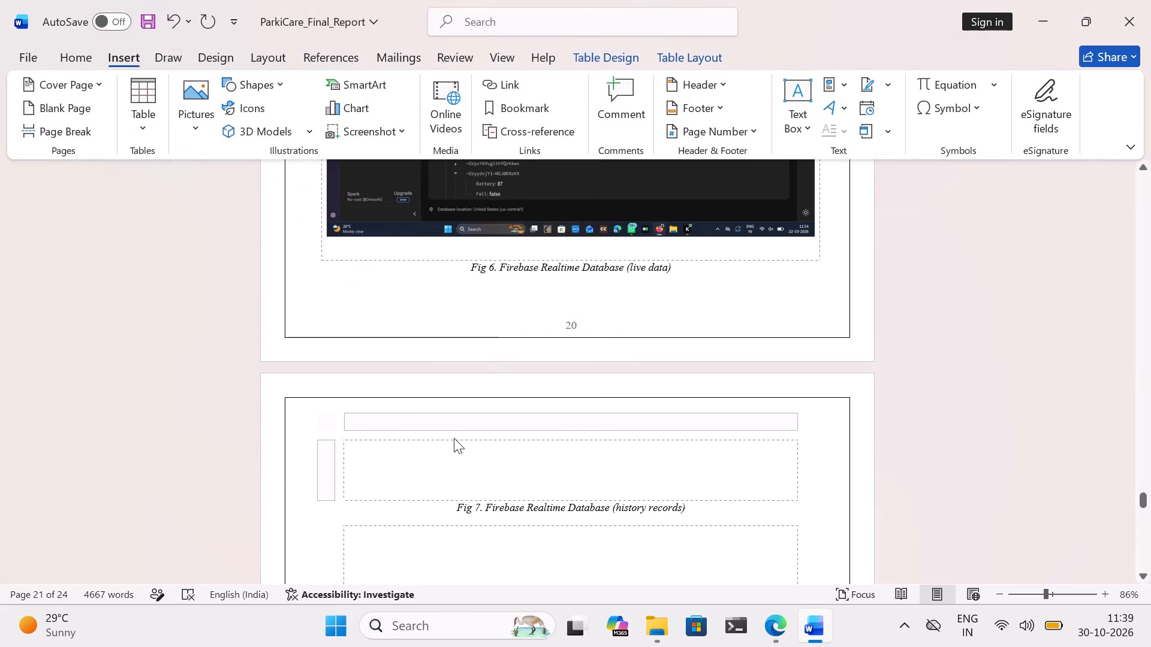
{"action": "scroll", "coordinate": [456, 439], "scroll_direction": "down", "scroll_amount": 3}
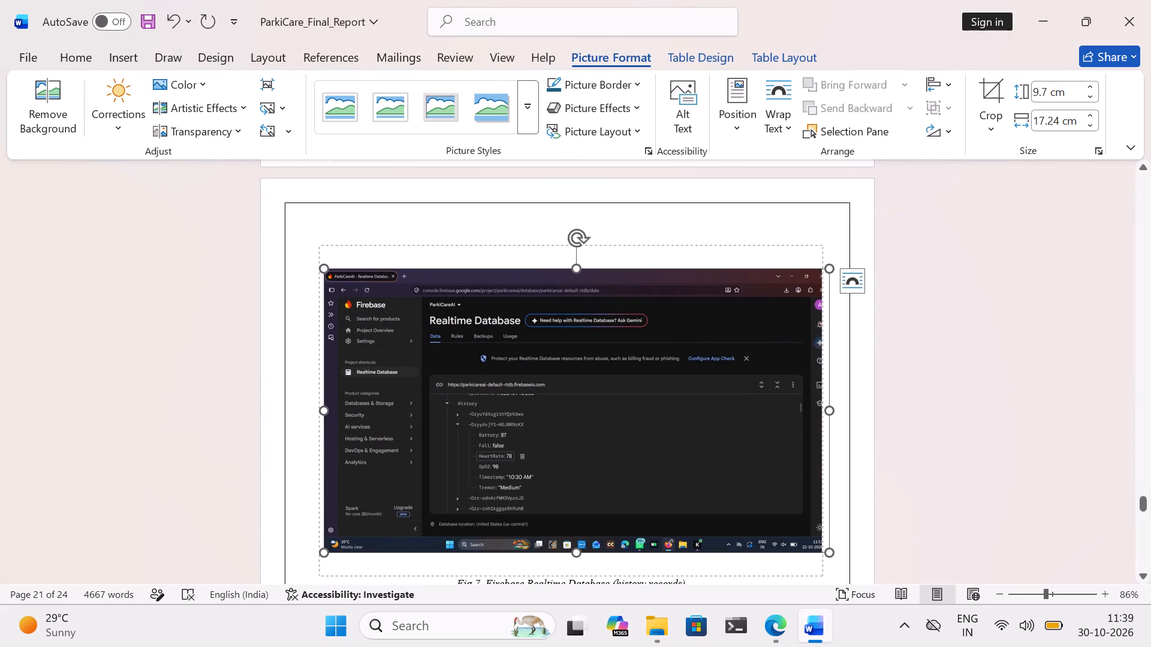
{"action": "scroll", "coordinate": [885, 398], "scroll_direction": "down", "scroll_amount": 2}
{"action": "left_click", "coordinate": [915, 459]}
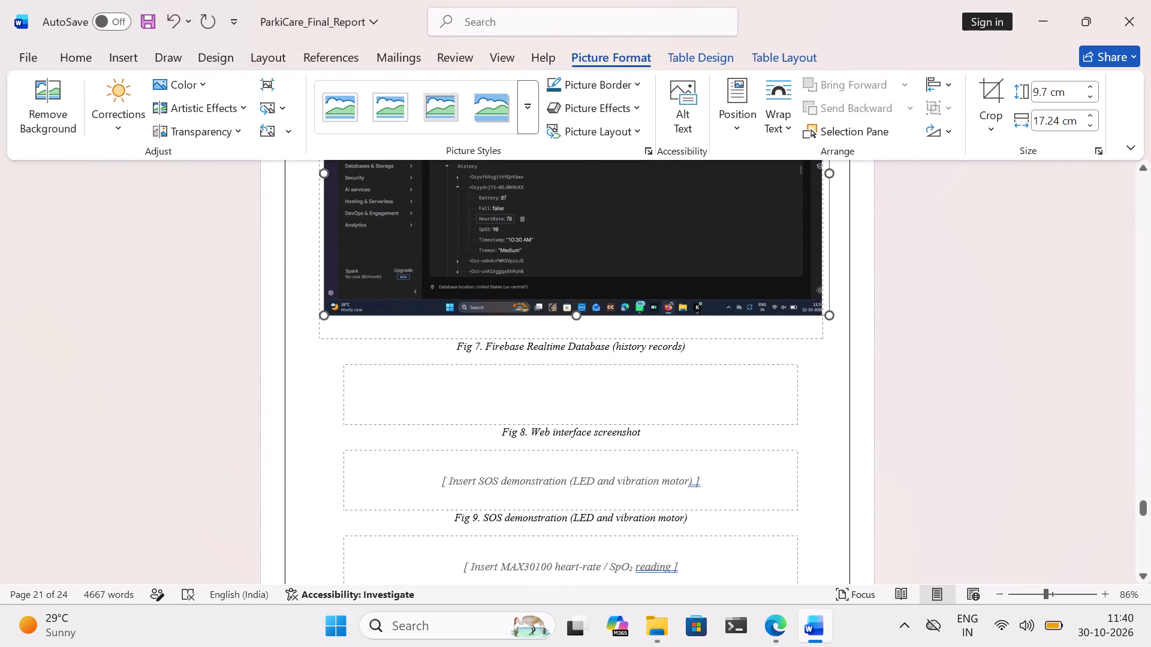
{"action": "left_click", "coordinate": [1000, 346]}
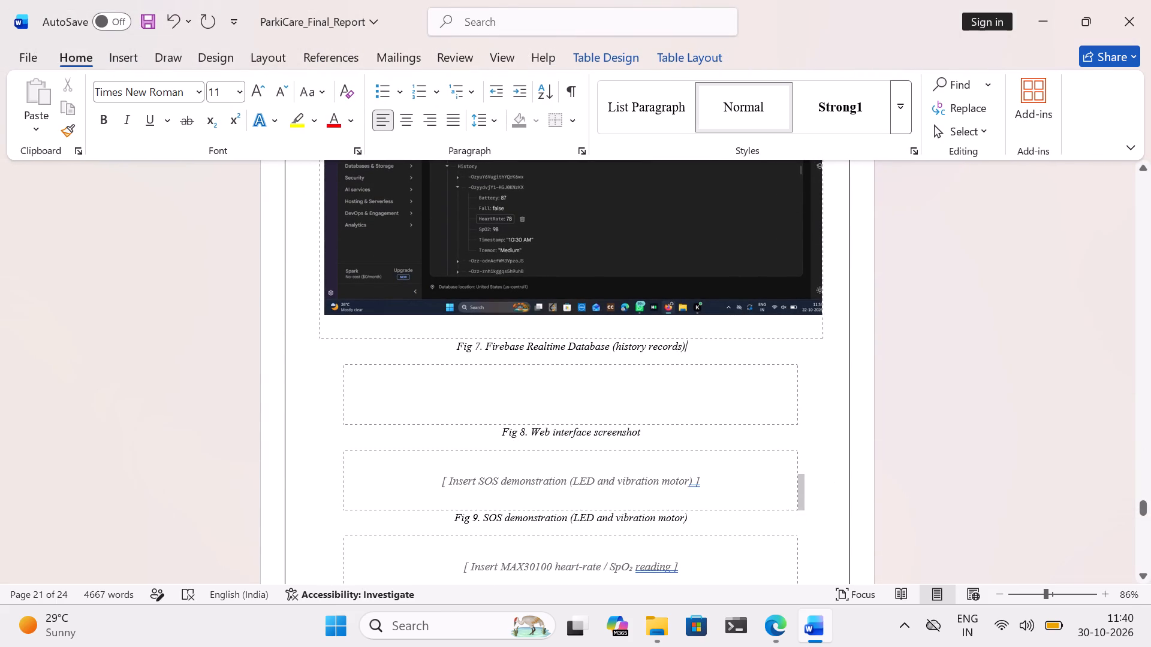
{"action": "scroll", "coordinate": [1000, 346], "scroll_direction": "down", "scroll_amount": 3}
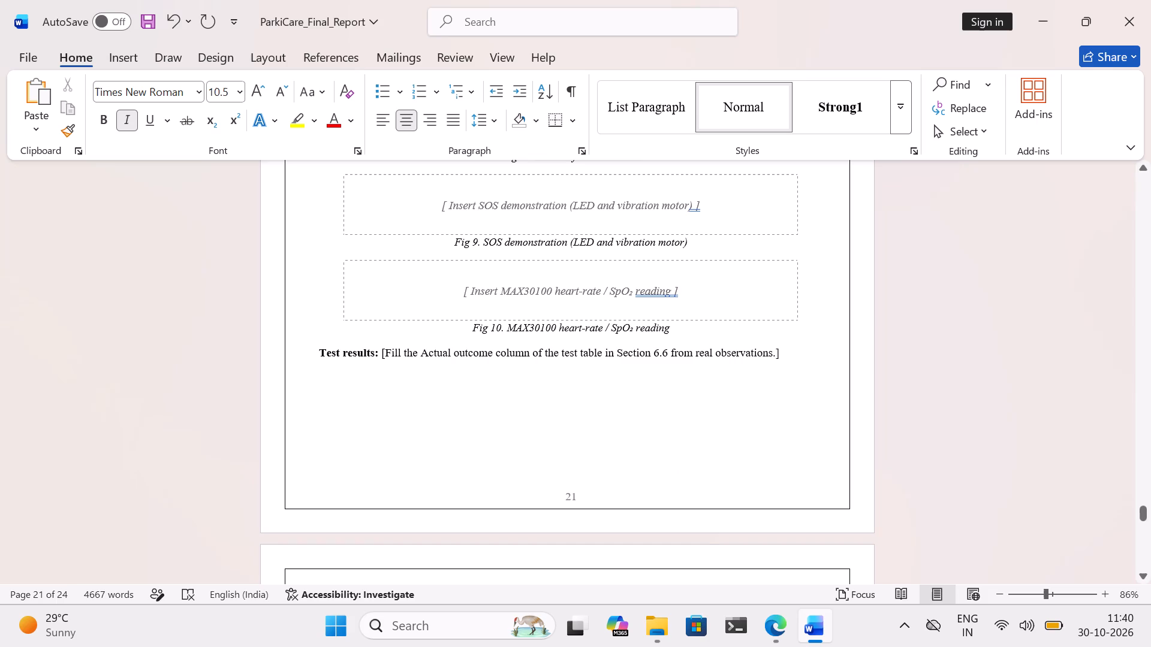
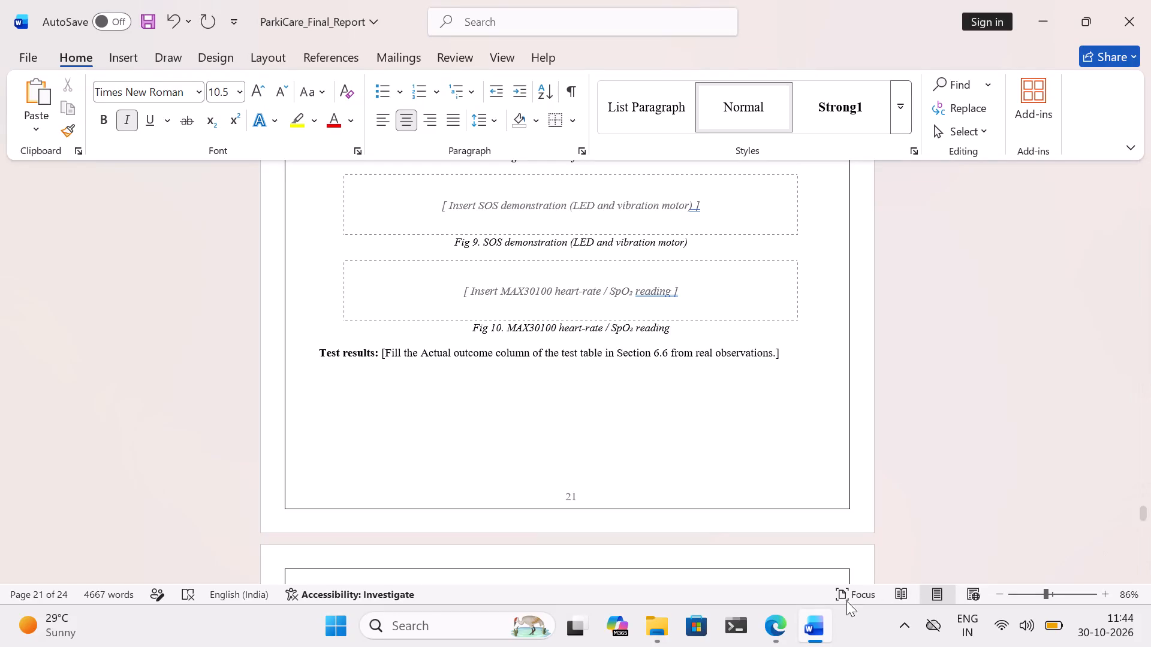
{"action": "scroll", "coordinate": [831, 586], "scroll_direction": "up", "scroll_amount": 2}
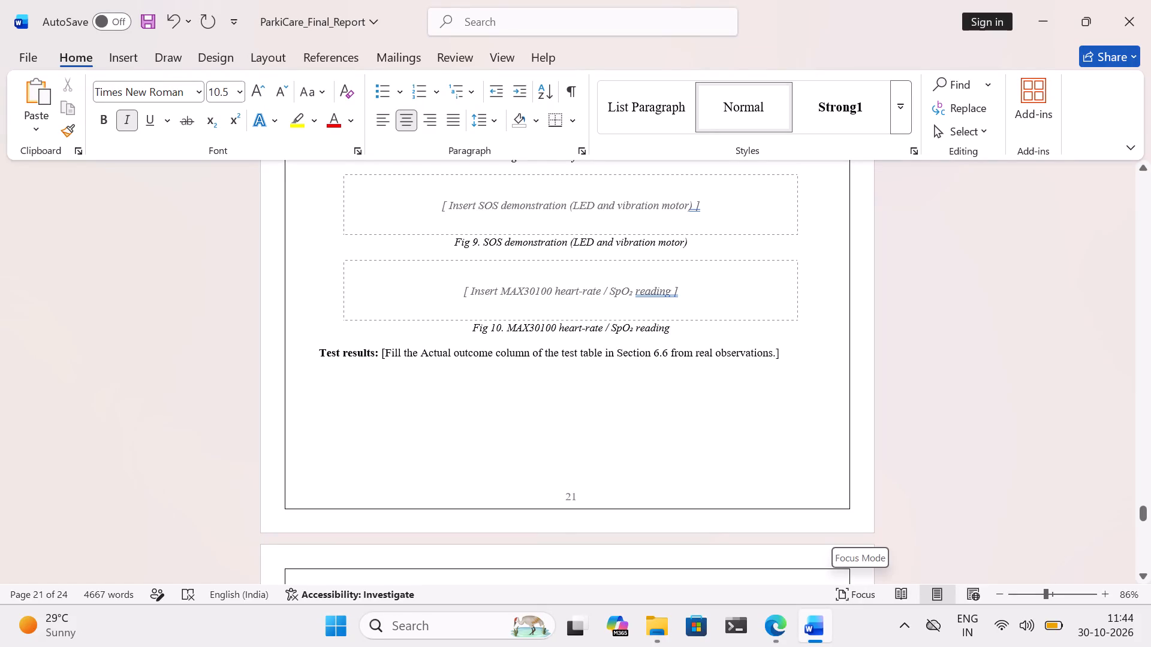
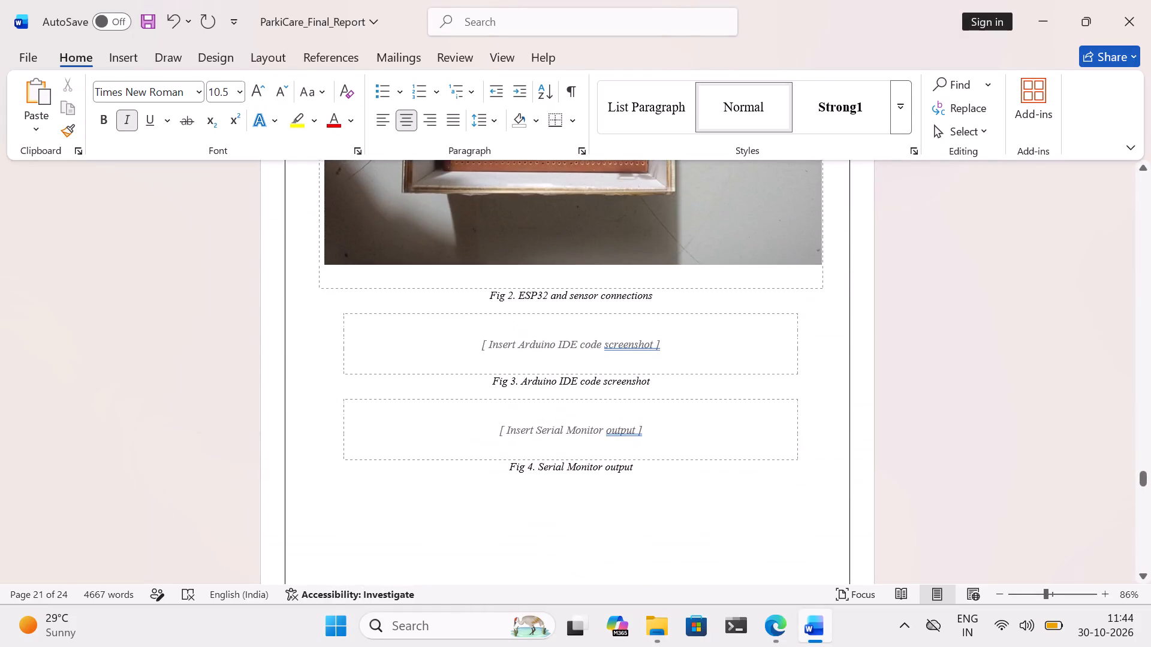
Review the output chapter's figures from Fig 1 onward to check which frames still need images.
{"action": "scroll", "coordinate": [881, 370], "scroll_direction": "up", "scroll_amount": 2}
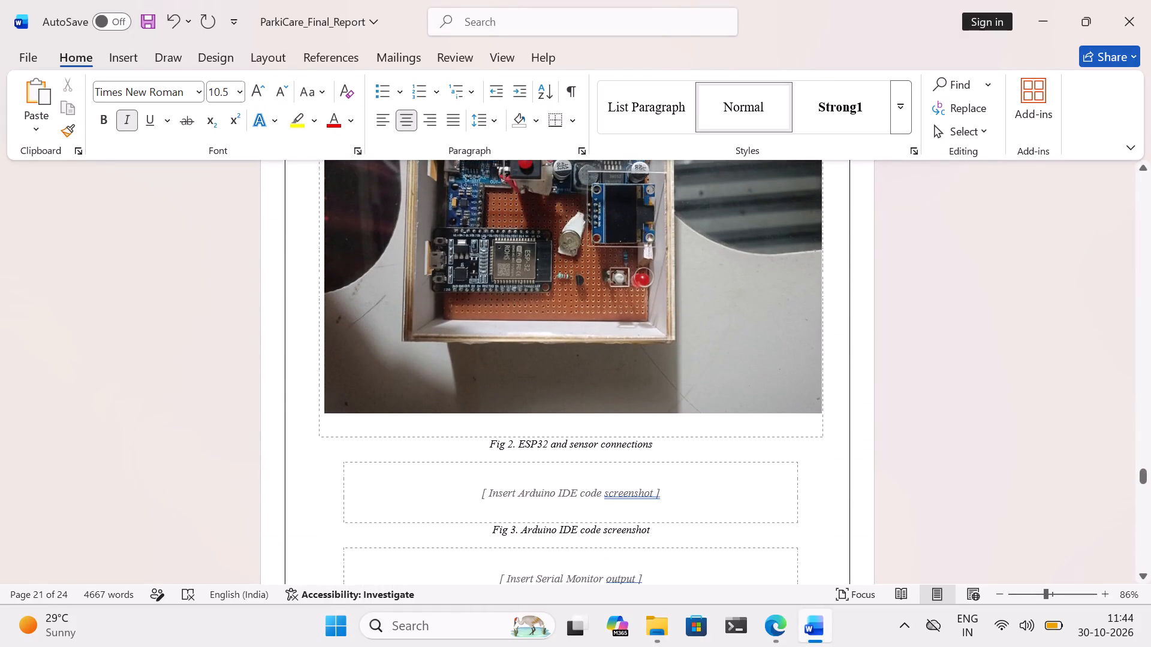
{"action": "scroll", "coordinate": [881, 370], "scroll_direction": "up", "scroll_amount": 1}
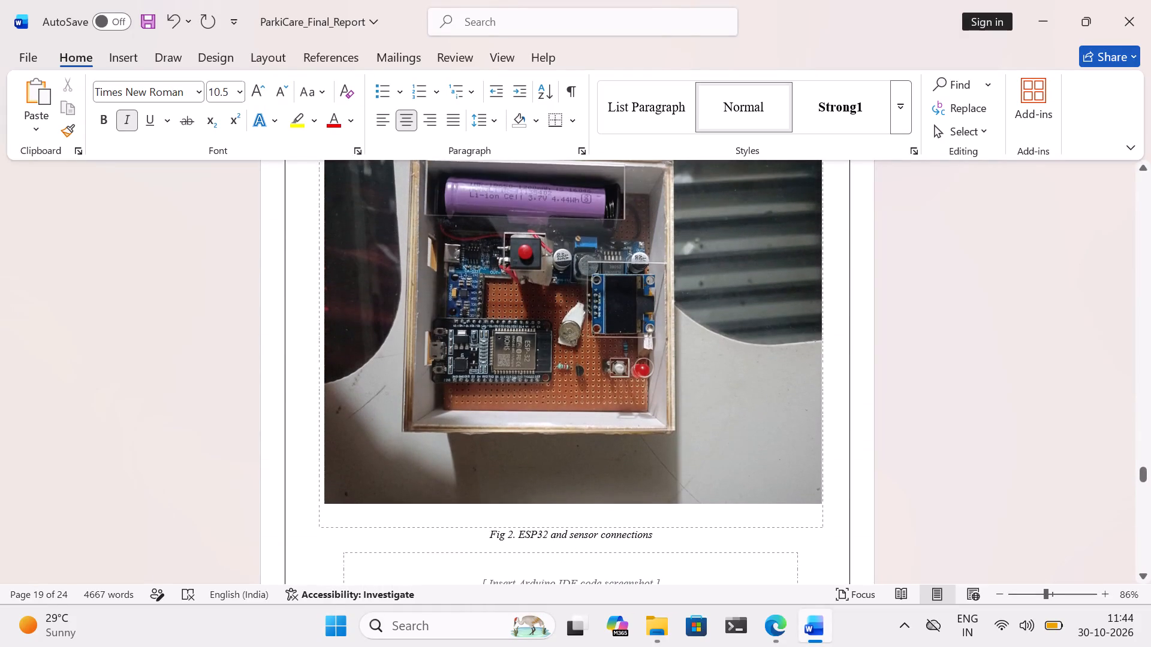
{"action": "scroll", "coordinate": [881, 370], "scroll_direction": "up", "scroll_amount": 1}
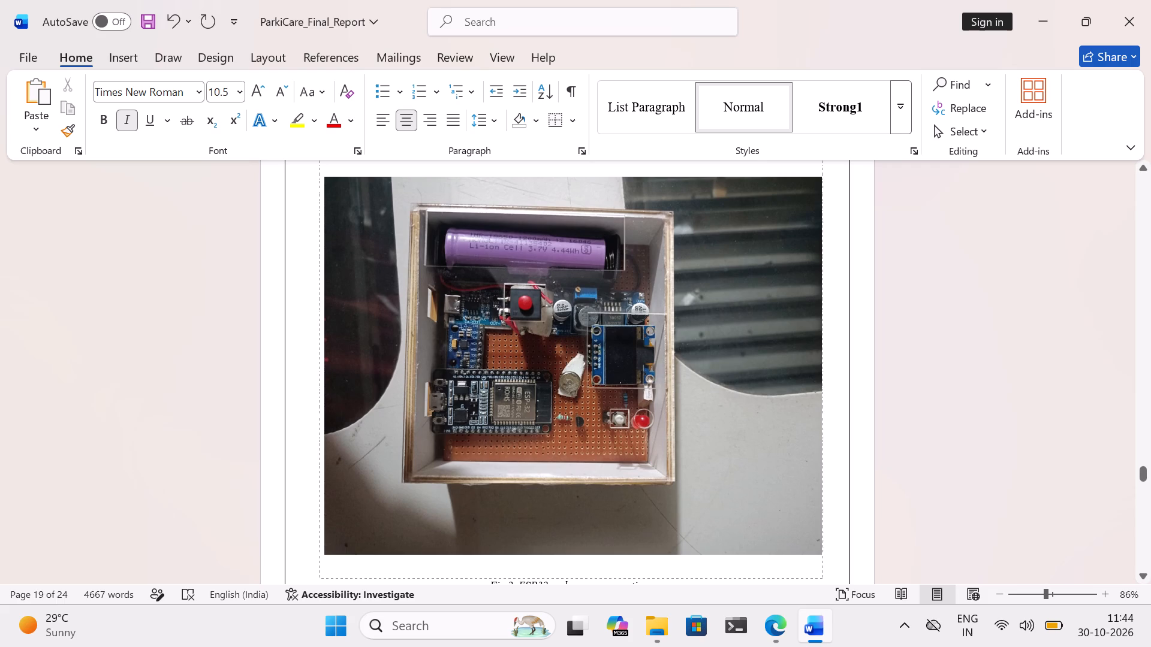
{"action": "scroll", "coordinate": [881, 370], "scroll_direction": "up", "scroll_amount": 2}
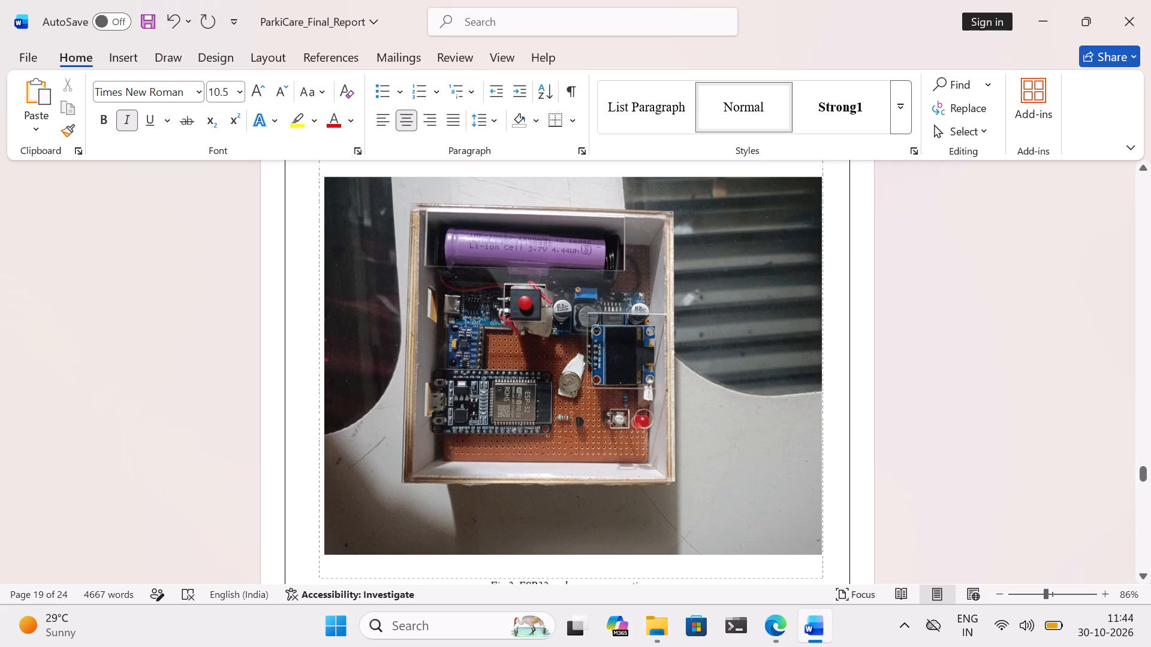
{"action": "scroll", "coordinate": [881, 370], "scroll_direction": "up", "scroll_amount": 5}
{"action": "scroll", "coordinate": [881, 370], "scroll_direction": "down", "scroll_amount": 1}
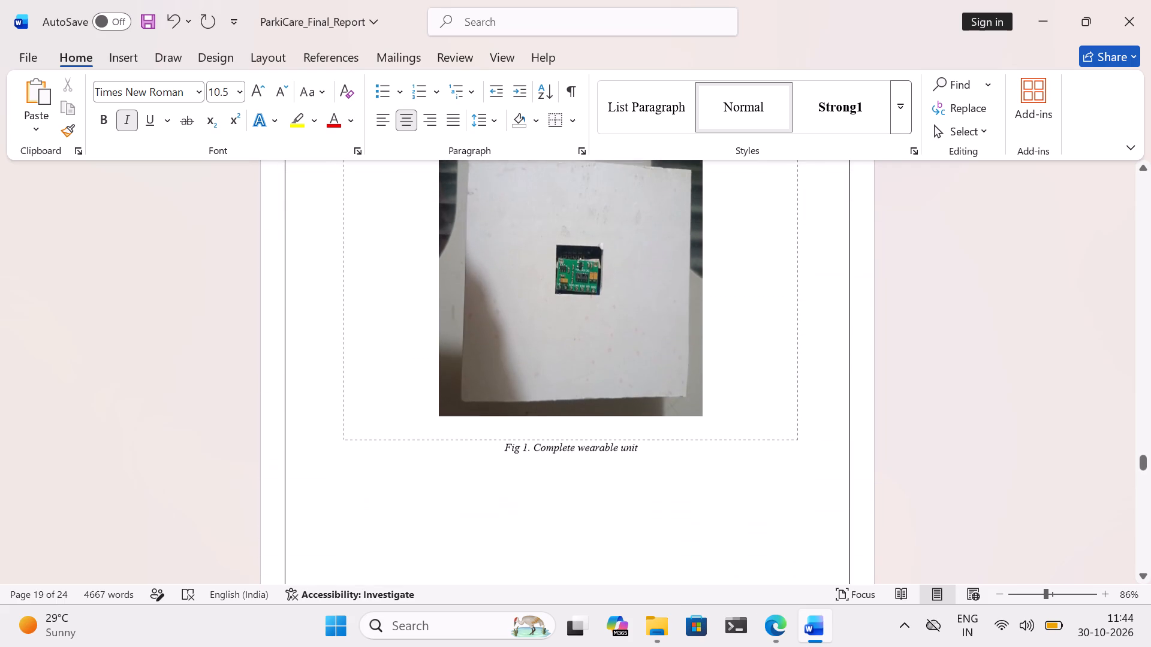
{"action": "scroll", "coordinate": [881, 370], "scroll_direction": "down", "scroll_amount": 1}
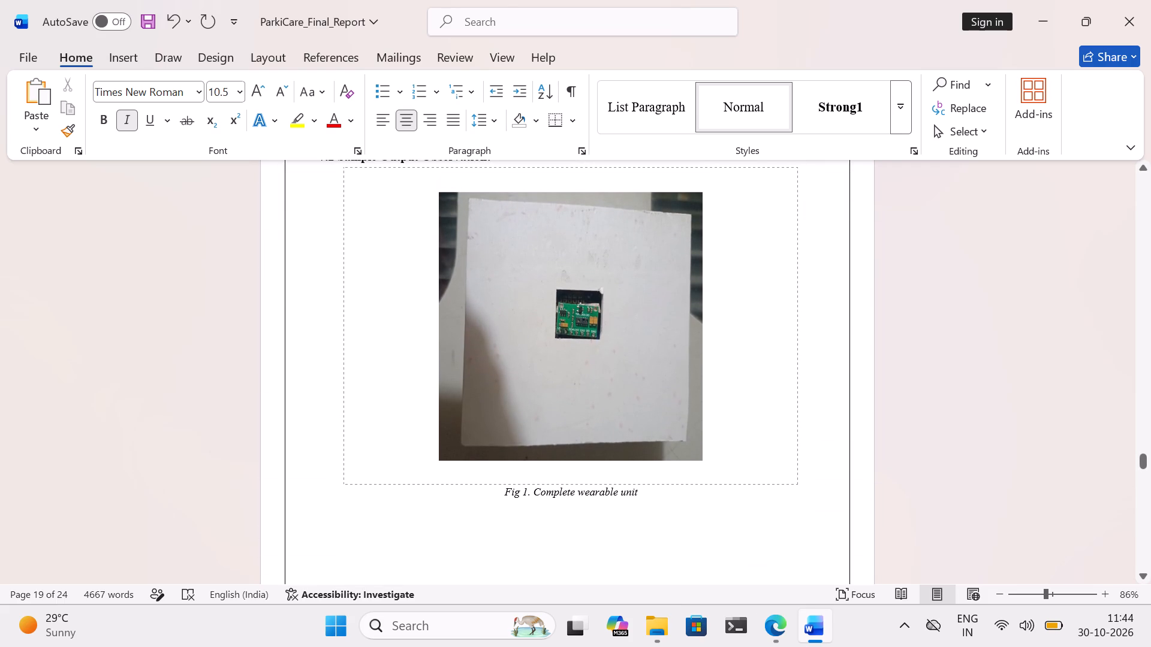
{"action": "scroll", "coordinate": [881, 370], "scroll_direction": "down", "scroll_amount": 2}
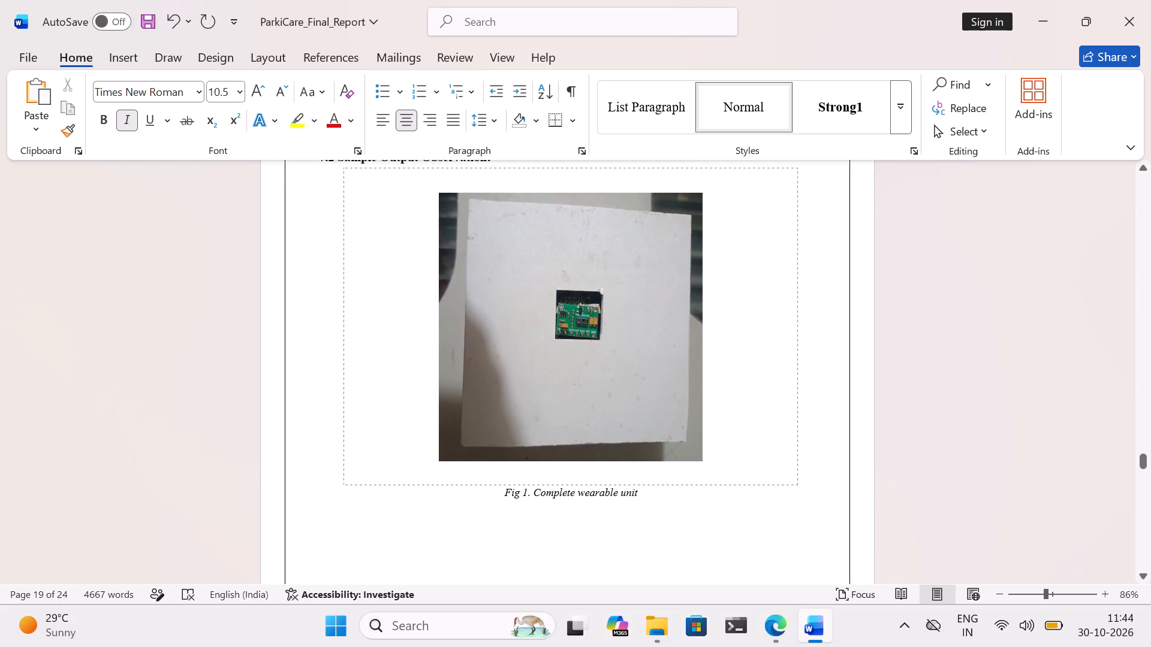
{"action": "scroll", "coordinate": [881, 370], "scroll_direction": "down", "scroll_amount": 2}
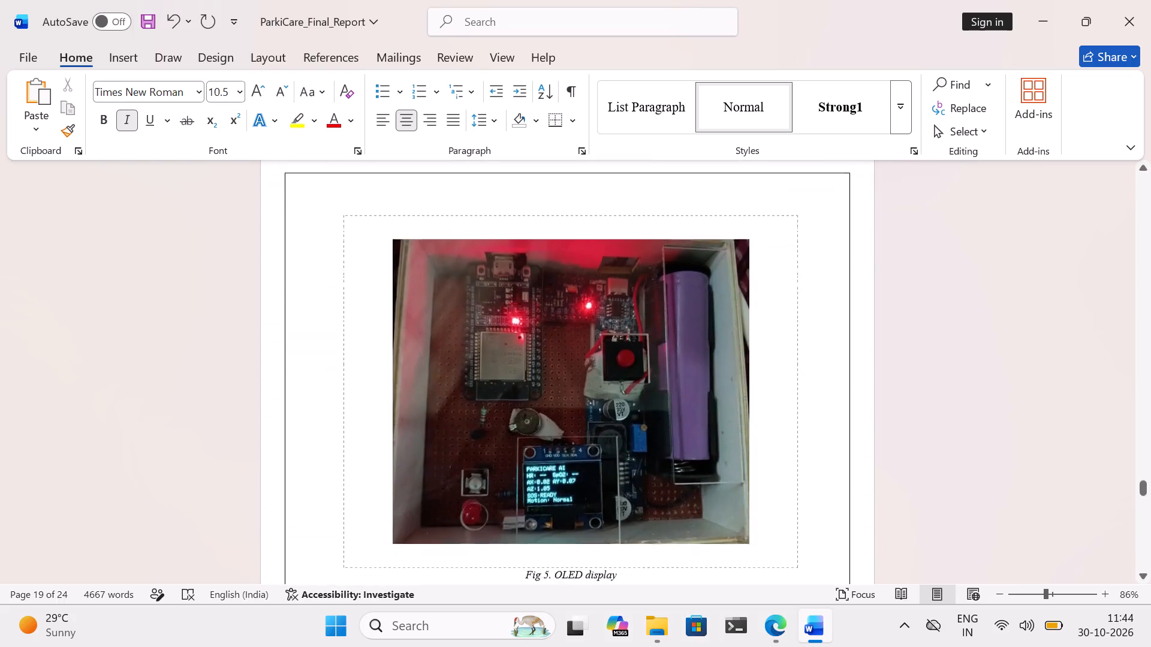
{"action": "scroll", "coordinate": [881, 370], "scroll_direction": "down", "scroll_amount": 11}
{"action": "scroll", "coordinate": [881, 370], "scroll_direction": "up", "scroll_amount": 1}
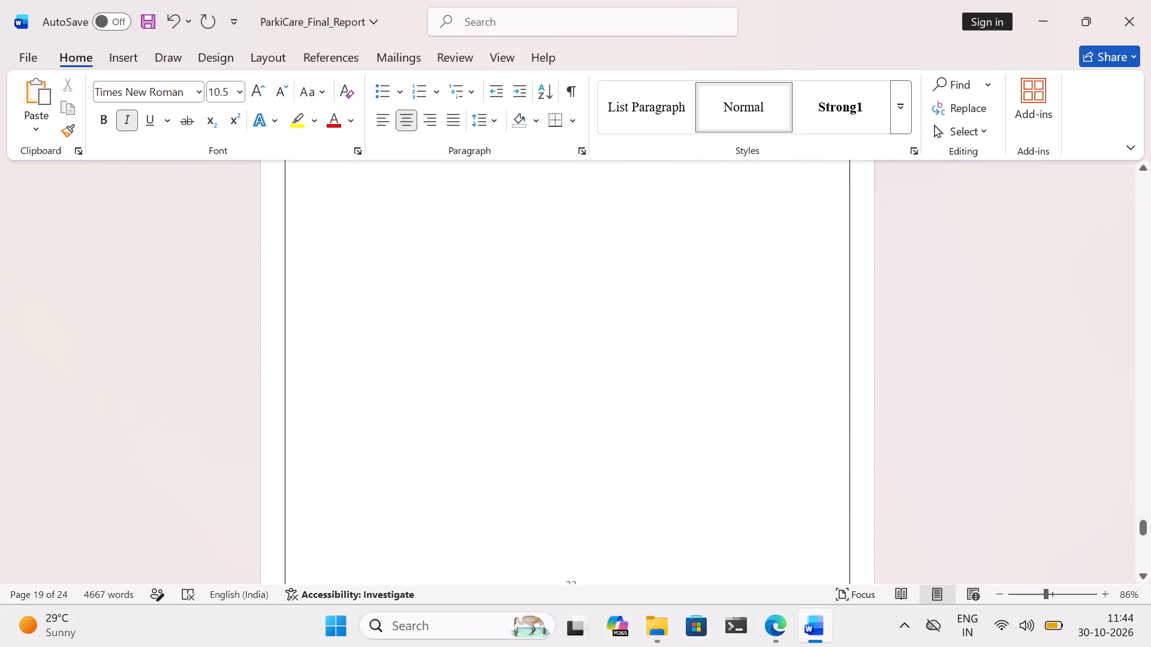
{"action": "scroll", "coordinate": [881, 370], "scroll_direction": "up", "scroll_amount": 1}
Delete the "[ Insert SOS demonstration (LED and vibration motor) ]" placeholder text from the frame above the Fig 9 caption.
{"action": "scroll", "coordinate": [881, 370], "scroll_direction": "down", "scroll_amount": 8}
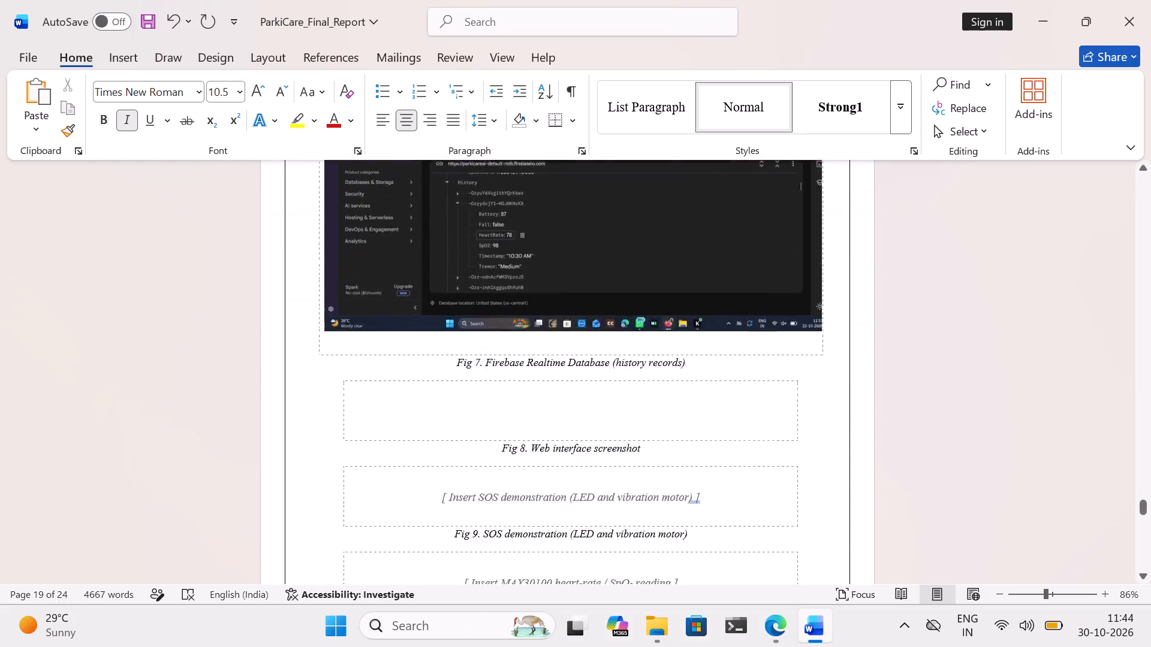
{"action": "scroll", "coordinate": [881, 370], "scroll_direction": "down", "scroll_amount": 1}
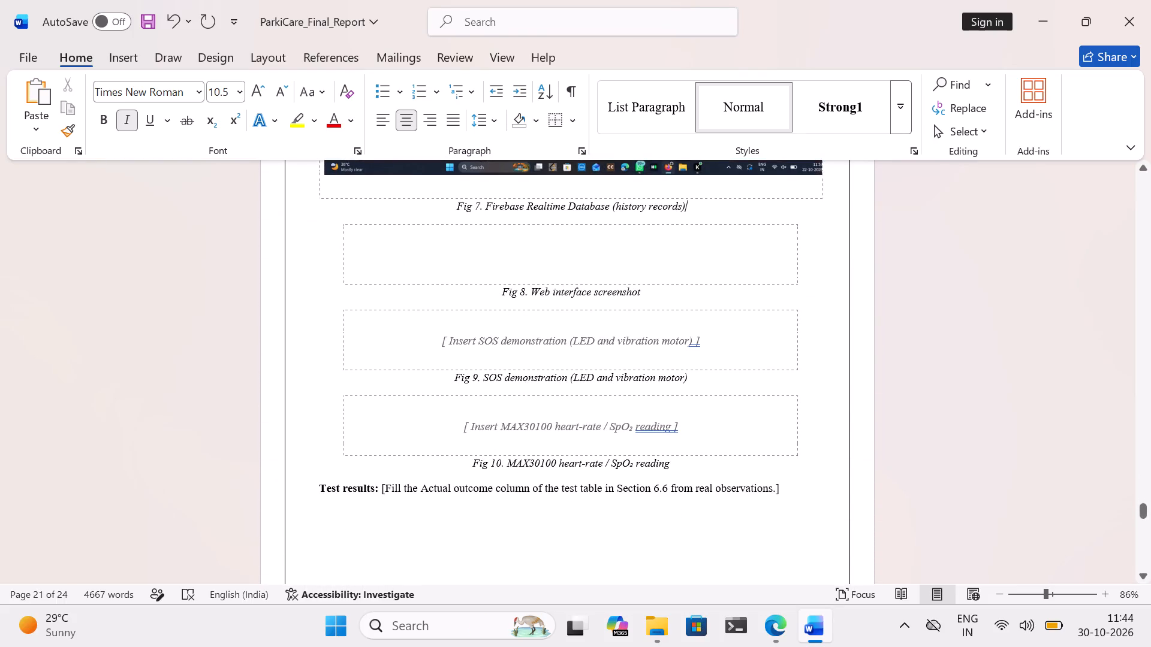
{"action": "left_click", "coordinate": [730, 344]}
{"action": "key", "text": "BackSpace"}
{"action": "key", "text": "BackSpace"}
{"action": "key", "text": "BackSpace"}
{"action": "key", "text": "BackSpace"}
{"action": "key", "text": "BackSpace"}
{"action": "key", "text": "BackSpace"}
{"action": "key", "text": "BackSpace"}
{"action": "key", "text": "BackSpace"}
{"action": "key", "text": "BackSpace"}
{"action": "key", "text": "BackSpace"}
{"action": "key", "text": "BackSpace"}
{"action": "key", "text": "BackSpace"}
{"action": "key", "text": "BackSpace"}
{"action": "key", "text": "BackSpace"}
{"action": "key", "text": "BackSpace"}
{"action": "key", "text": "BackSpace"}
{"action": "key", "text": "BackSpace"}
{"action": "key", "text": "BackSpace"}
{"action": "key", "text": "BackSpace"}
{"action": "key", "text": "BackSpace"}
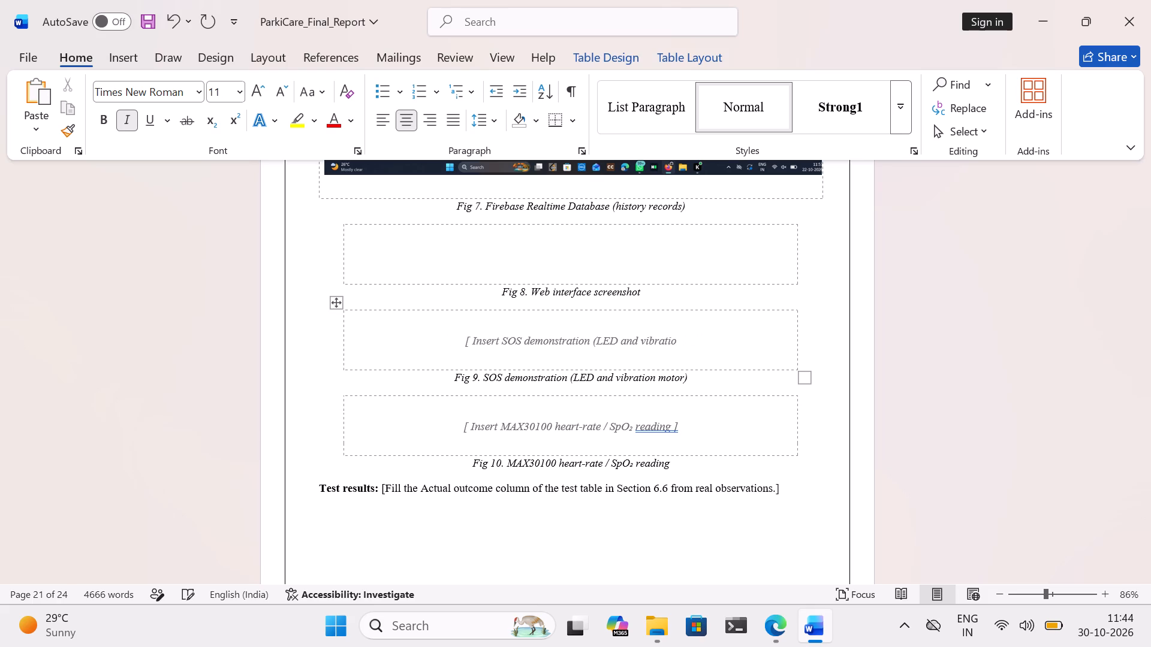
{"action": "key", "text": "BackSpace"}
{"action": "key", "text": "BackSpace"}
{"action": "key", "text": "BackSpace"}
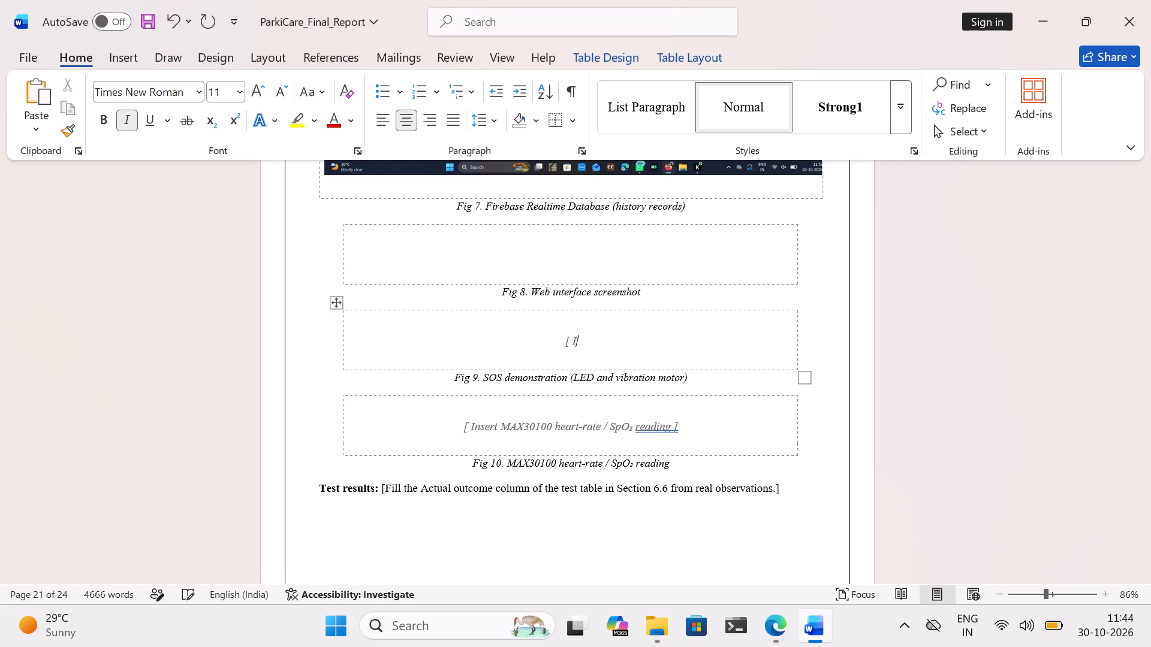
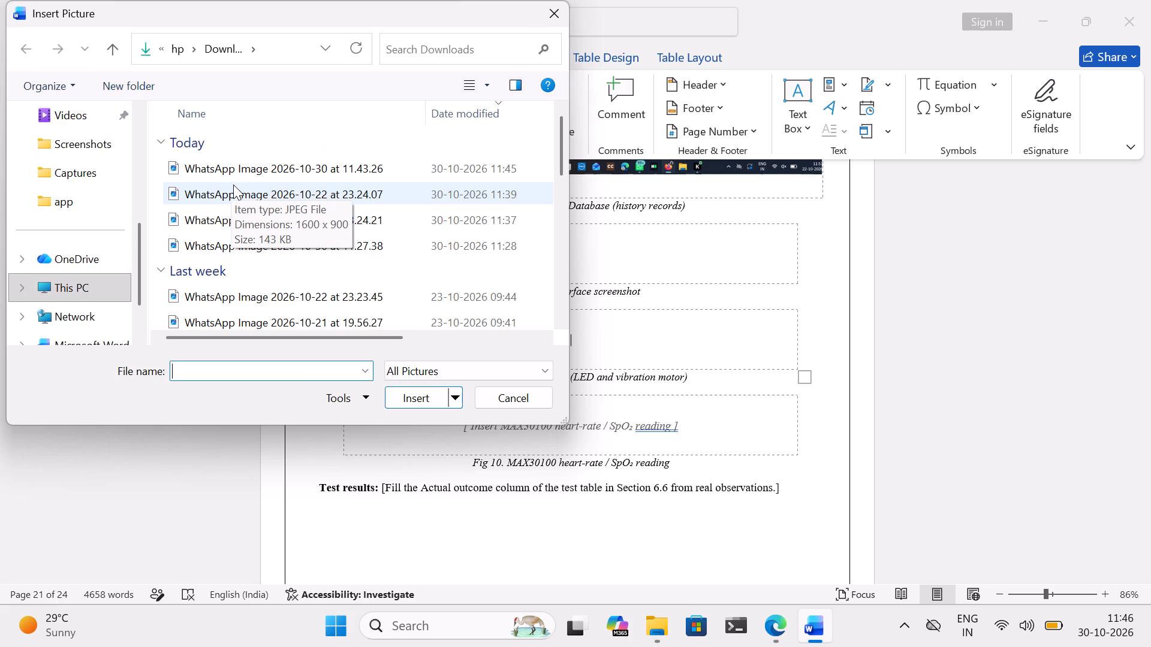
Insert the picture "WhatsApp Image 2026-10-30 at 11.43.26" from Downloads into the empty frame above the Fig 9 caption.
{"action": "left_click", "coordinate": [254, 171]}
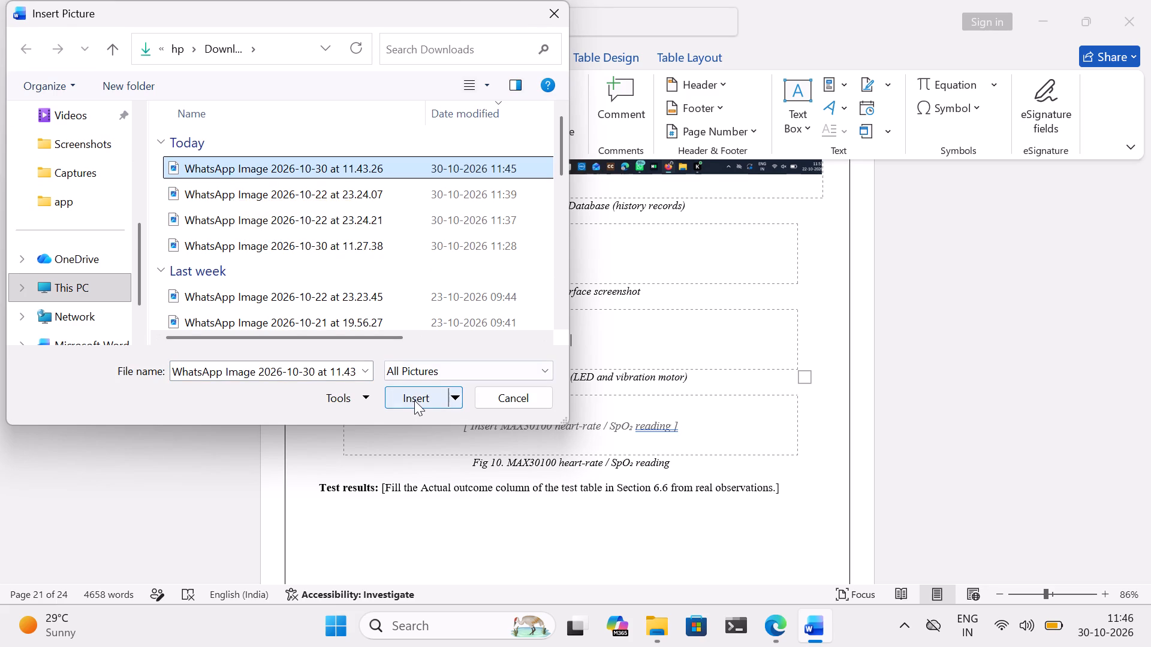
{"action": "left_click", "coordinate": [414, 400]}
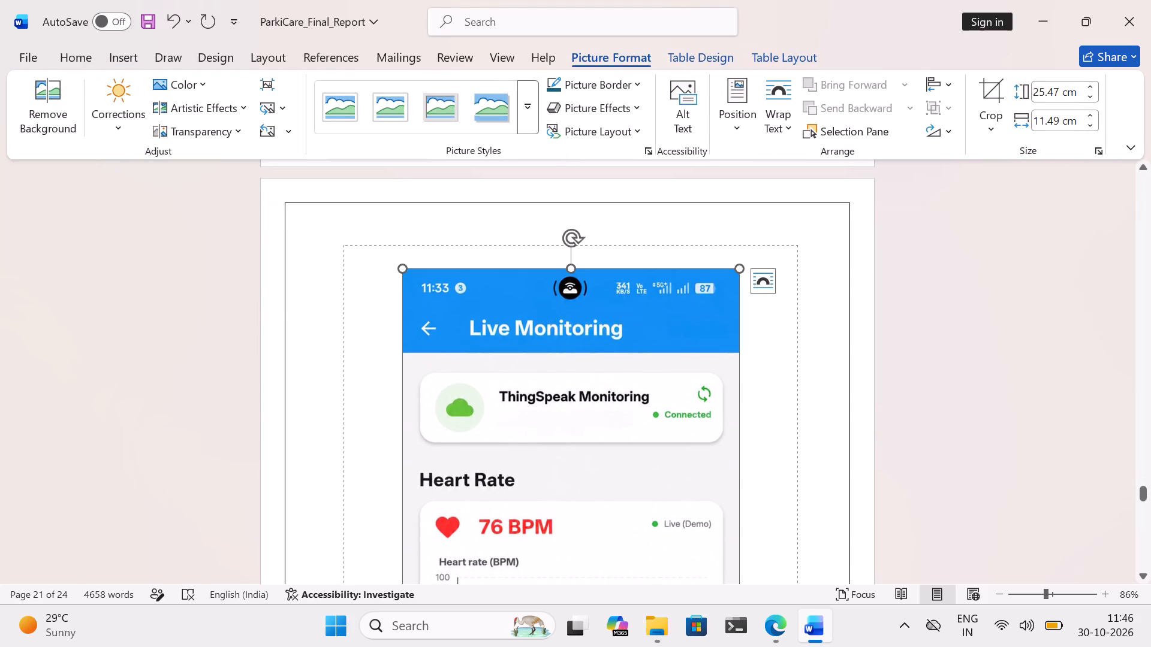
Shrink the Live Monitoring picture in the Fig 9 frame proportionally to about 22.42 cm high by 10.12 cm wide.
{"action": "scroll", "coordinate": [905, 432], "scroll_direction": "down", "scroll_amount": 5}
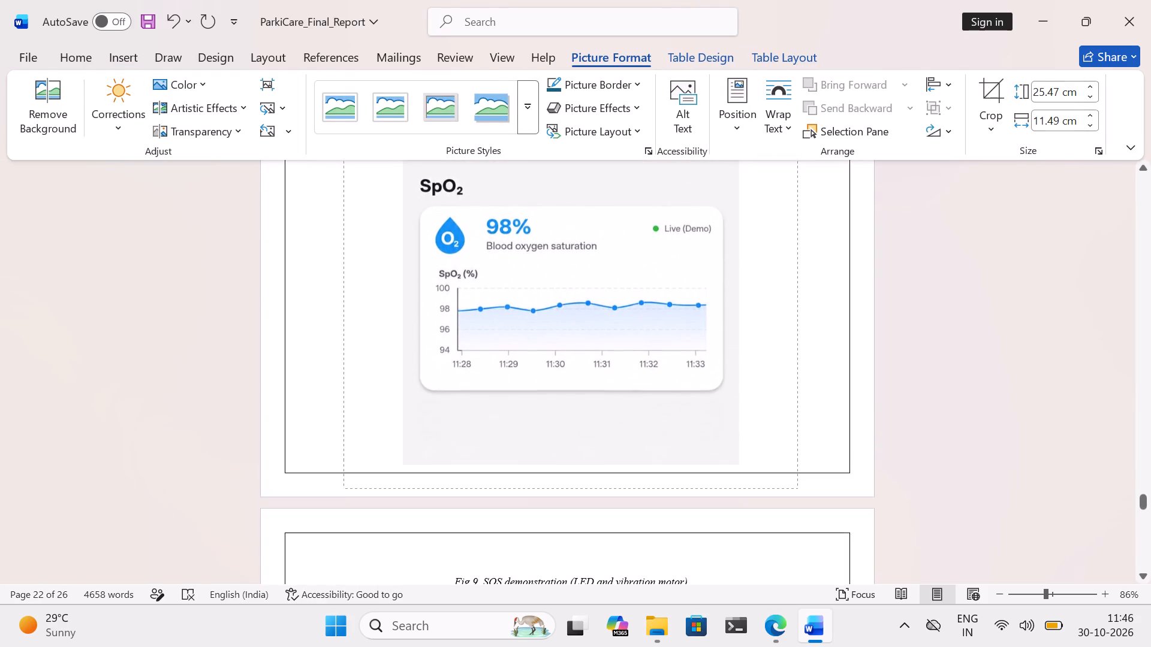
{"action": "scroll", "coordinate": [905, 432], "scroll_direction": "down", "scroll_amount": 1}
{"action": "left_click_drag", "start_coordinate": [742, 458], "coordinate": [703, 231]}
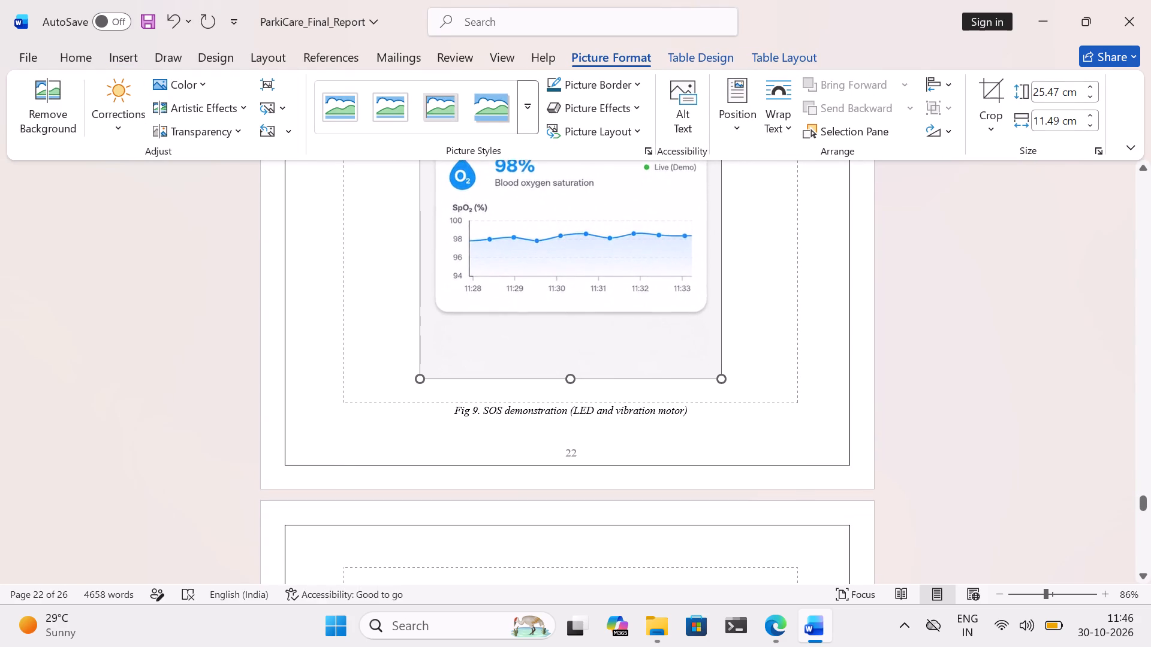
{"action": "left_click_drag", "start_coordinate": [703, 231], "coordinate": [698, 114]}
{"action": "scroll", "coordinate": [1029, 522], "scroll_direction": "left", "scroll_amount": 1}
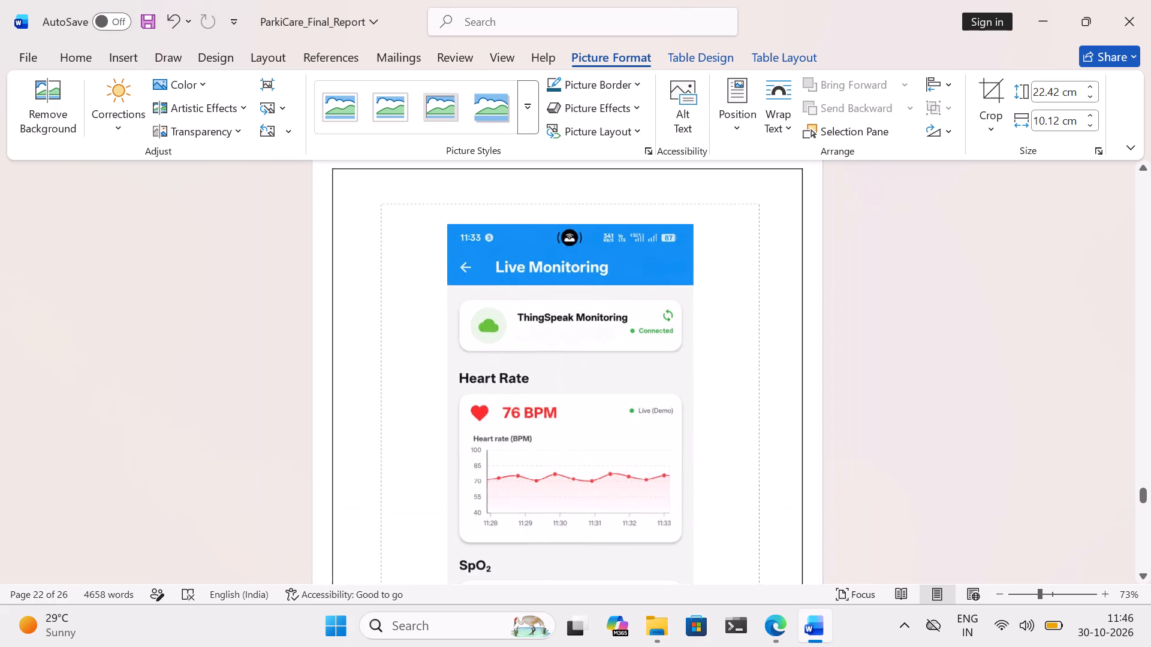
Delete the "[ Insert MAX30100 heart-rate / SpO₂ reading ]" placeholder text from the frame above the Fig 10 caption.
{"action": "scroll", "coordinate": [1029, 522], "scroll_direction": "down", "scroll_amount": 1}
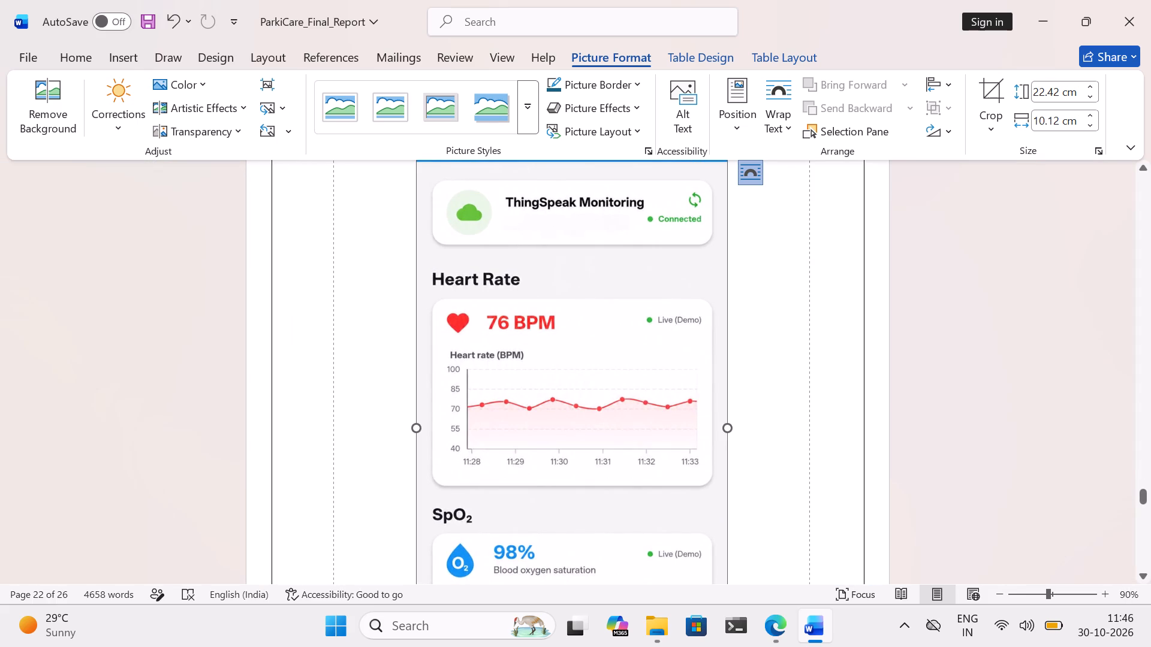
{"action": "left_click", "coordinate": [770, 350]}
{"action": "scroll", "coordinate": [770, 350], "scroll_direction": "down", "scroll_amount": 3}
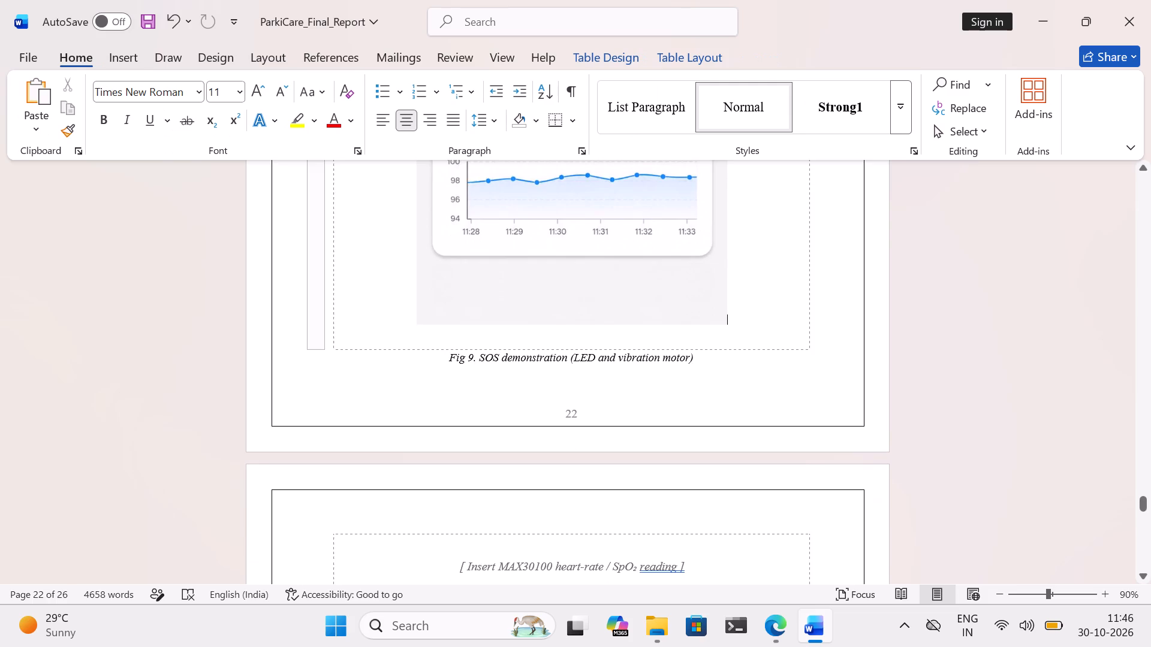
{"action": "scroll", "coordinate": [770, 350], "scroll_direction": "down", "scroll_amount": 4}
{"action": "scroll", "coordinate": [770, 350], "scroll_direction": "up", "scroll_amount": 1}
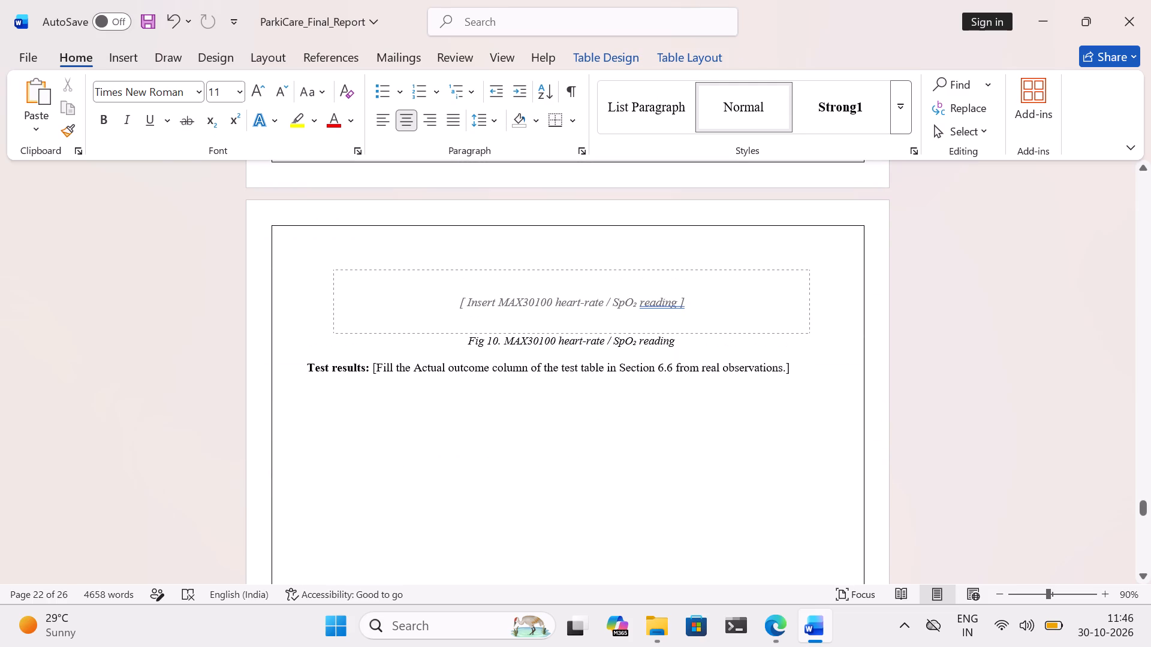
{"action": "left_click", "coordinate": [704, 298]}
{"action": "key", "text": "BackSpace"}
{"action": "key", "text": "BackSpace"}
{"action": "key", "text": "BackSpace"}
{"action": "key", "text": "BackSpace"}
{"action": "key", "text": "BackSpace"}
{"action": "key", "text": "BackSpace"}
{"action": "key", "text": "BackSpace"}
{"action": "key", "text": "BackSpace"}
{"action": "key", "text": "BackSpace"}
{"action": "key", "text": "BackSpace"}
{"action": "key", "text": "BackSpace"}
{"action": "key", "text": "BackSpace"}
{"action": "key", "text": "BackSpace"}
{"action": "key", "text": "BackSpace"}
{"action": "key", "text": "BackSpace"}
{"action": "key", "text": "BackSpace"}
{"action": "key", "text": "BackSpace"}
{"action": "key", "text": "BackSpace"}
{"action": "key", "text": "BackSpace"}
{"action": "key", "text": "BackSpace"}
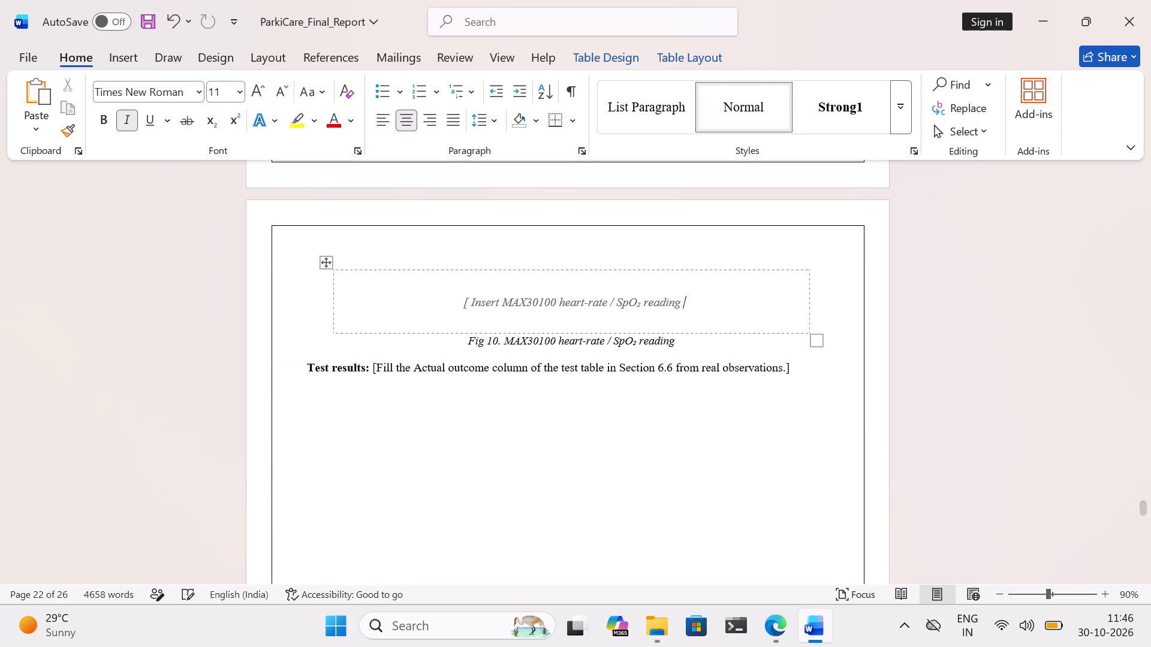
{"action": "key", "text": "BackSpace"}
{"action": "key", "text": "BackSpace"}
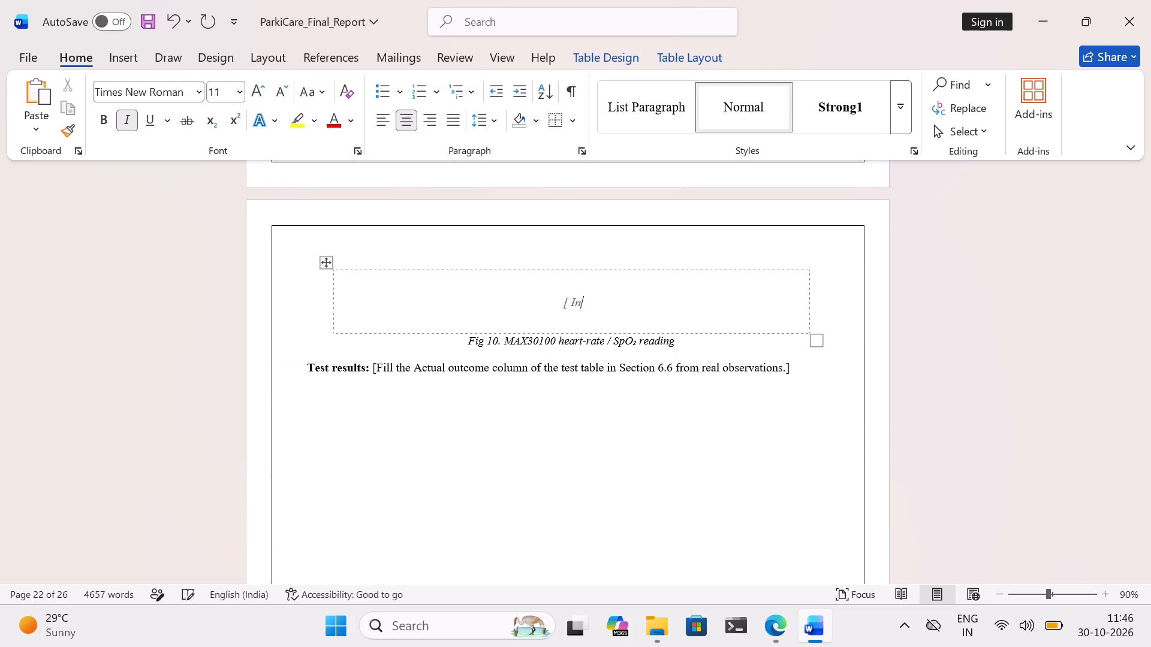
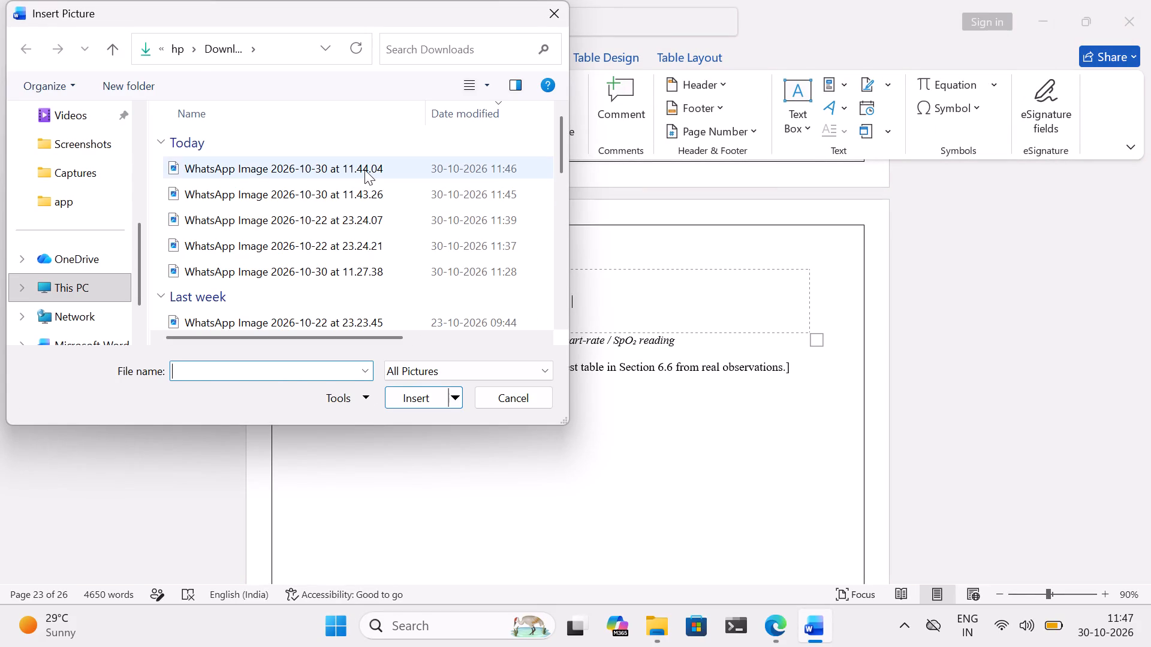
Insert the picture "WhatsApp Image 2026-10-30 at 11.44.04" from Downloads into the empty frame above the Fig 10 caption.
{"action": "left_click", "coordinate": [364, 170]}
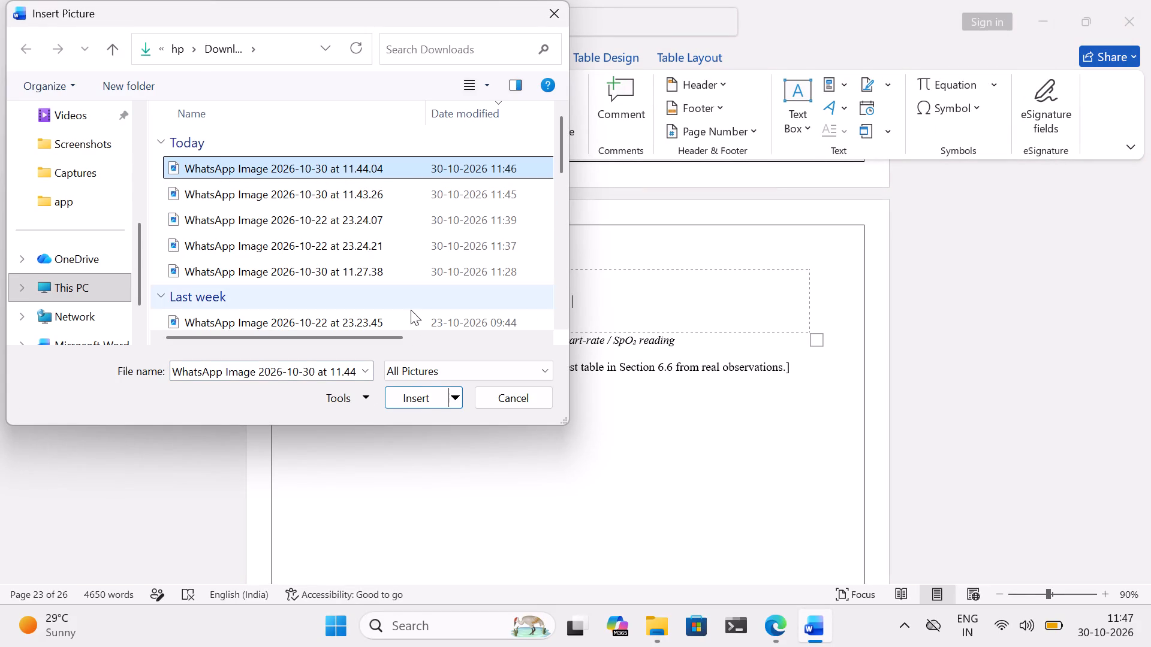
{"action": "left_click", "coordinate": [416, 395]}
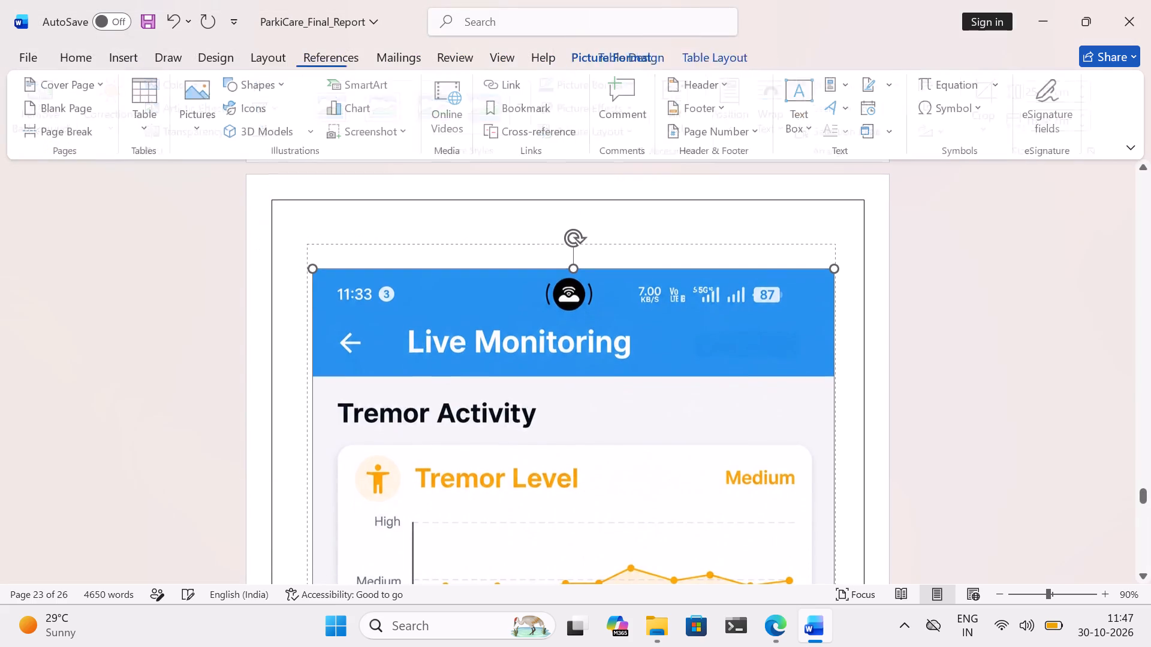
Shrink the Live Monitoring picture above the Fig 10 caption proportionally to about 24.5 cm high by 16.3 cm wide.
{"action": "scroll", "coordinate": [955, 260], "scroll_direction": "down", "scroll_amount": 5}
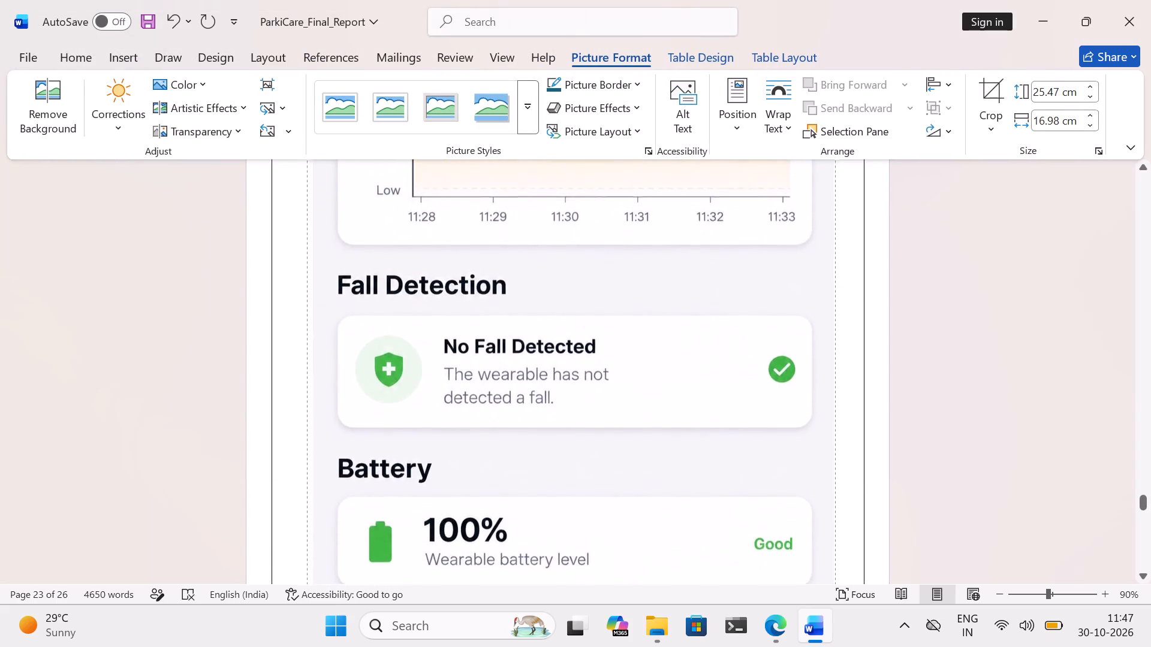
{"action": "scroll", "coordinate": [955, 260], "scroll_direction": "down", "scroll_amount": 2}
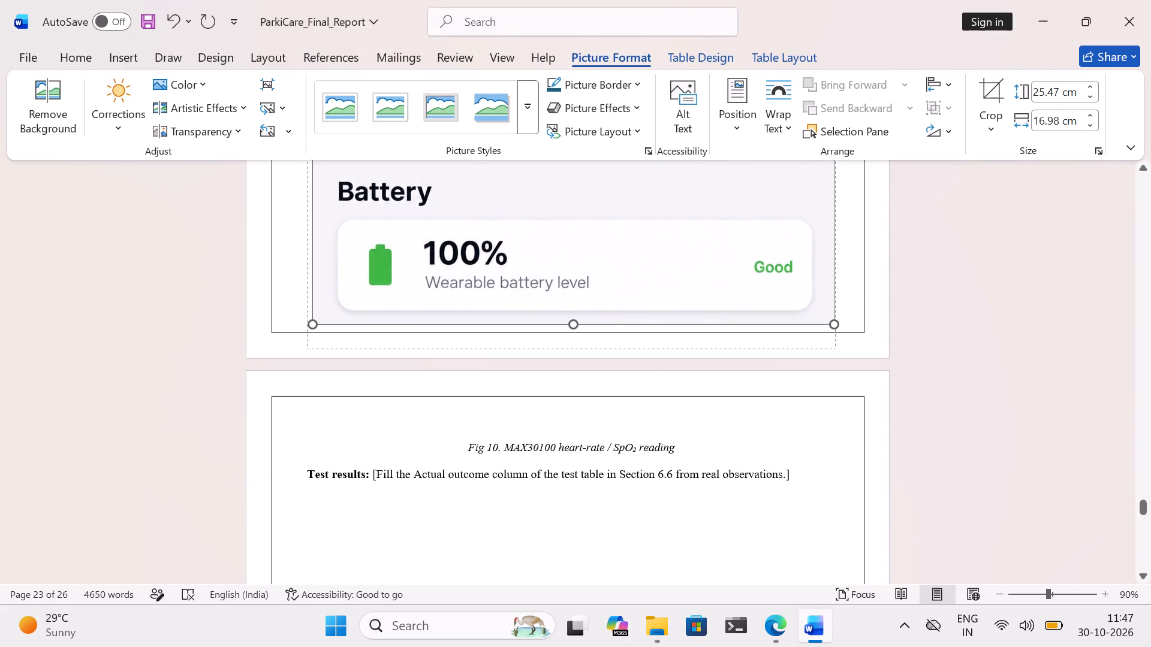
{"action": "left_click_drag", "start_coordinate": [834, 325], "coordinate": [813, 232]}
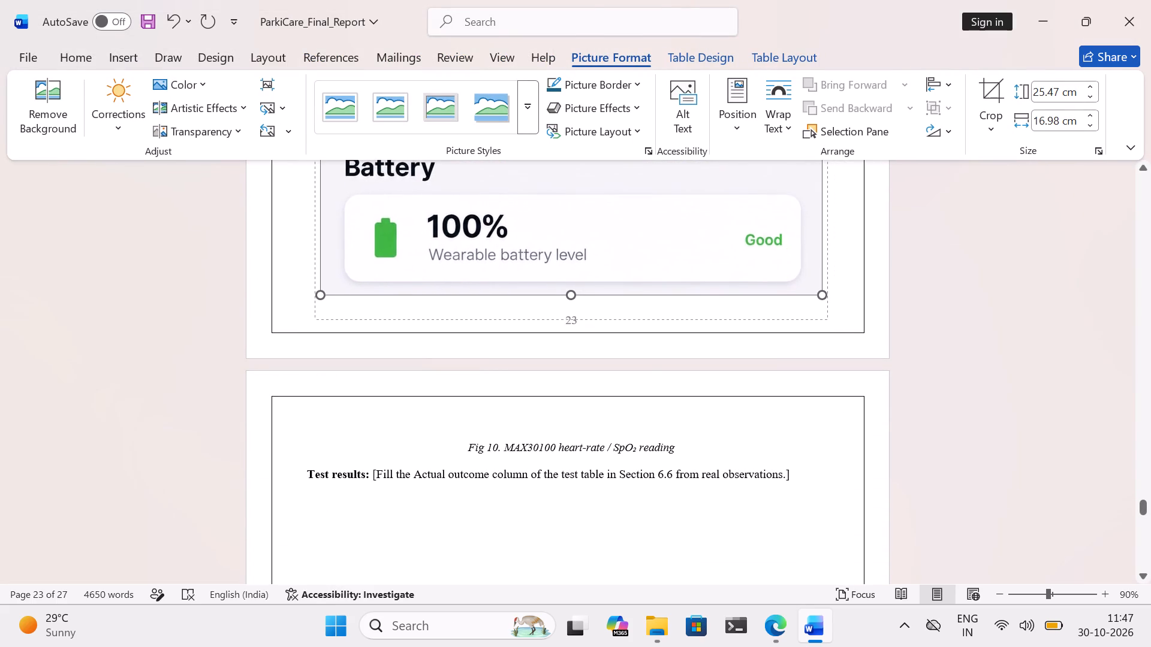
{"action": "left_click_drag", "start_coordinate": [813, 232], "coordinate": [813, 231]}
{"action": "scroll", "coordinate": [967, 404], "scroll_direction": "down", "scroll_amount": 3}
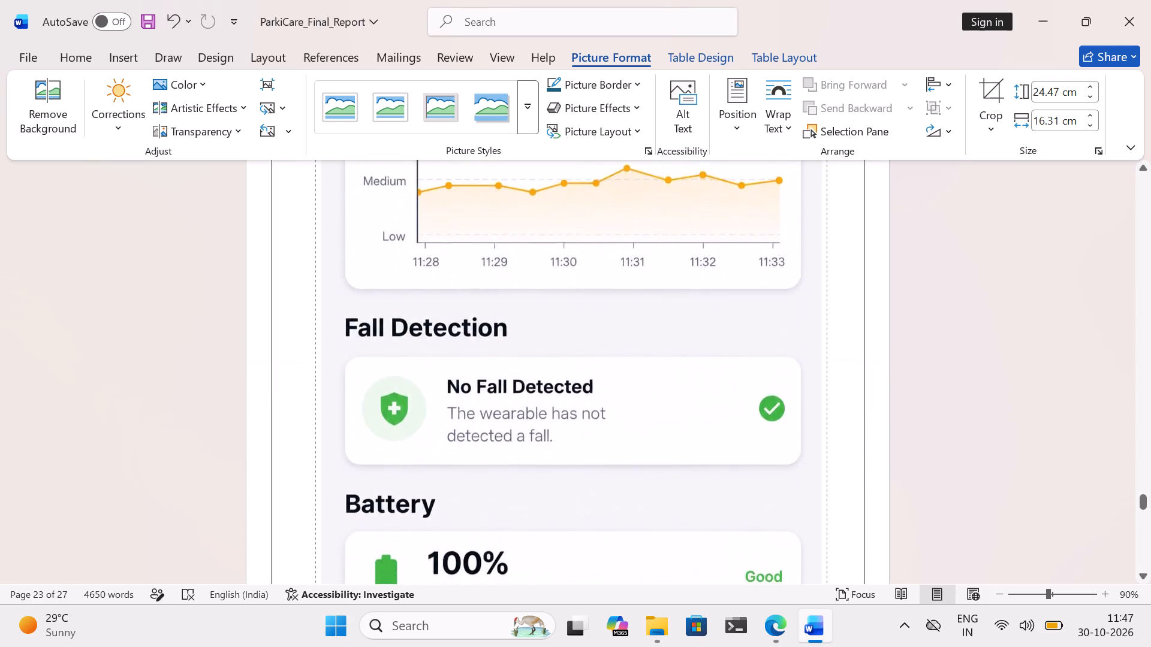
{"action": "scroll", "coordinate": [967, 404], "scroll_direction": "down", "scroll_amount": 3}
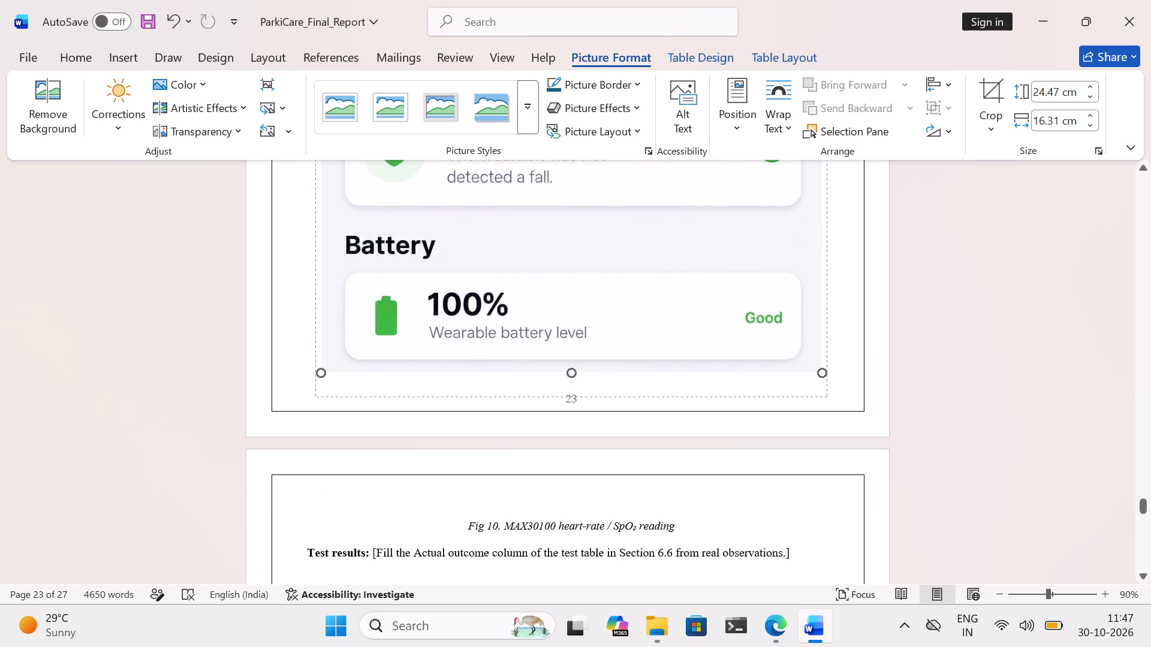
Shrink the Live Monitoring screenshot above the Fig 10 caption proportionally to about 14.6 cm high and 9.7 cm wide.
{"action": "left_click_drag", "start_coordinate": [822, 372], "coordinate": [784, 270]}
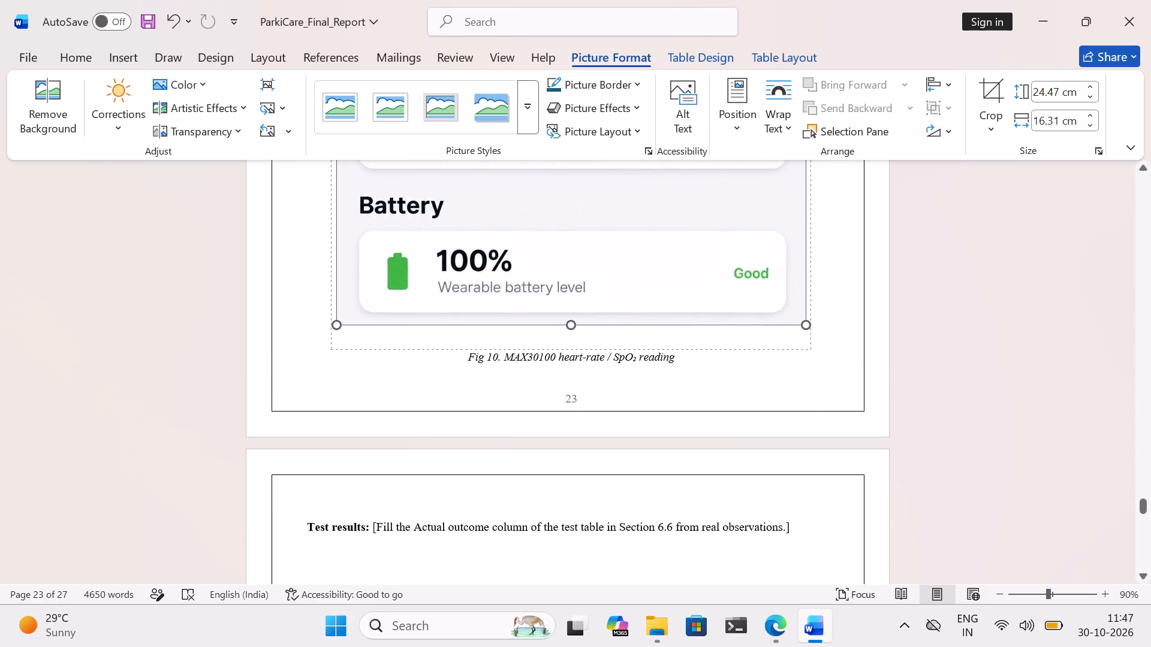
{"action": "left_click_drag", "start_coordinate": [784, 270], "coordinate": [760, 243]}
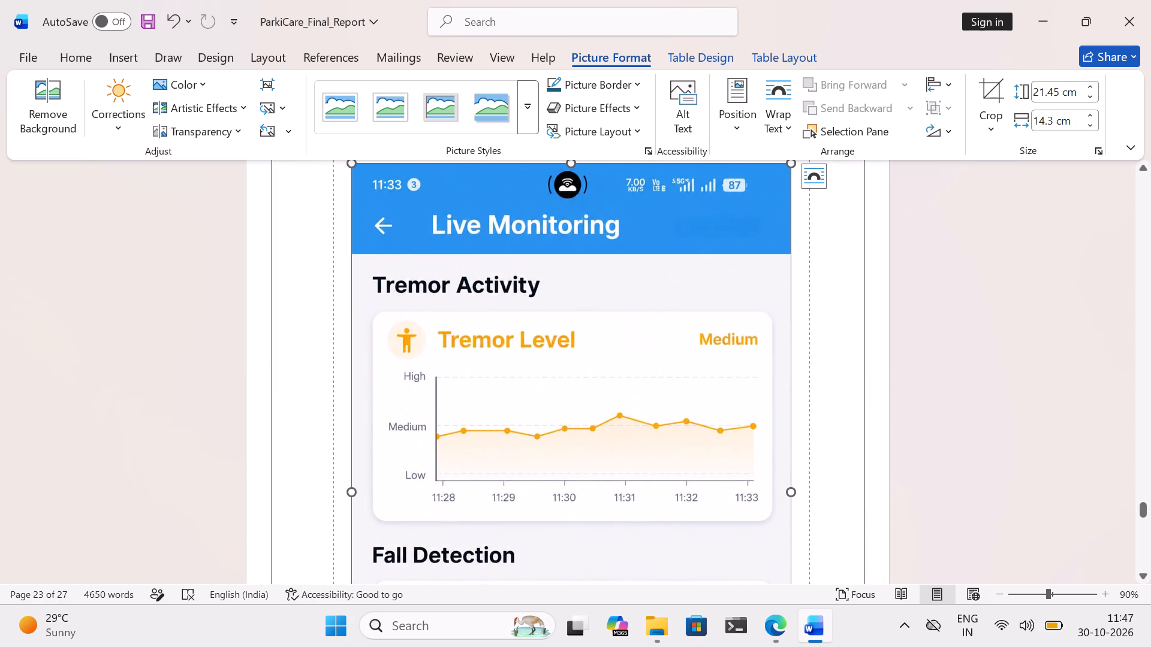
{"action": "scroll", "coordinate": [891, 441], "scroll_direction": "down", "scroll_amount": 5}
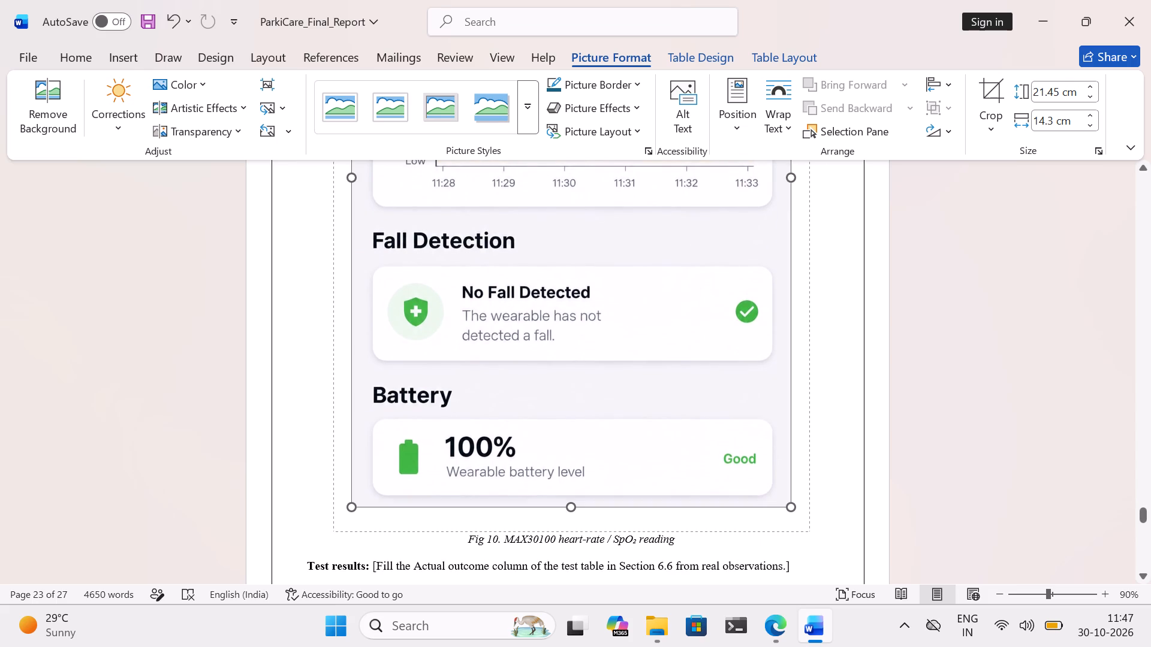
{"action": "left_click_drag", "start_coordinate": [790, 509], "coordinate": [754, 425]}
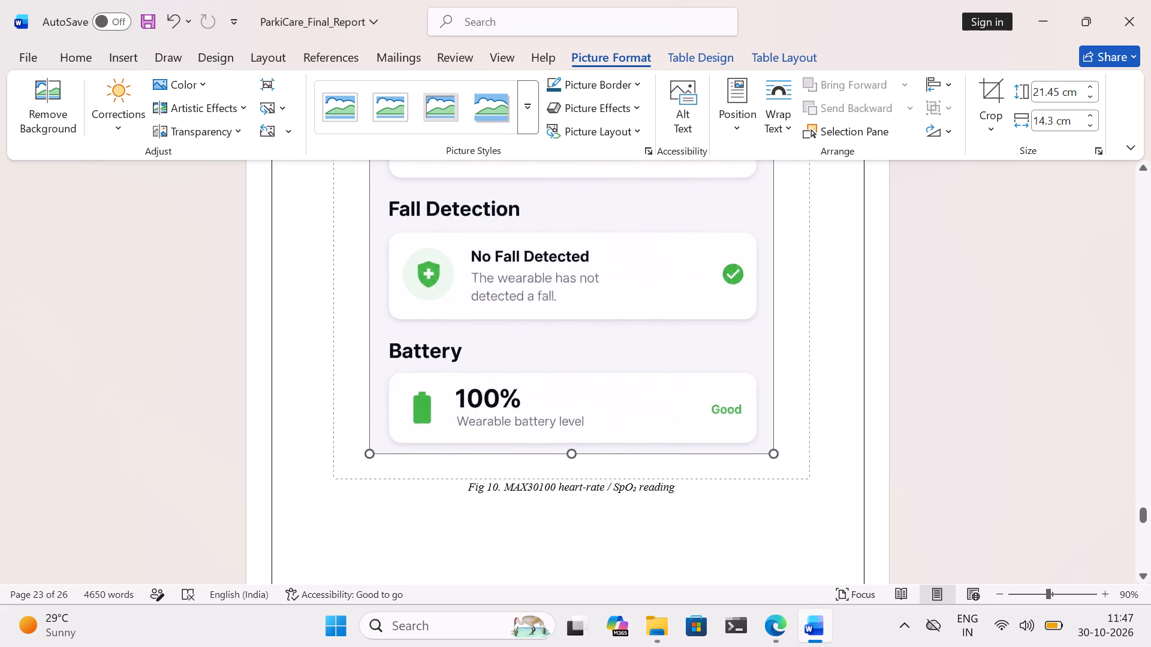
{"action": "left_click_drag", "start_coordinate": [754, 425], "coordinate": [755, 347]}
{"action": "scroll", "coordinate": [924, 403], "scroll_direction": "up", "scroll_amount": 4}
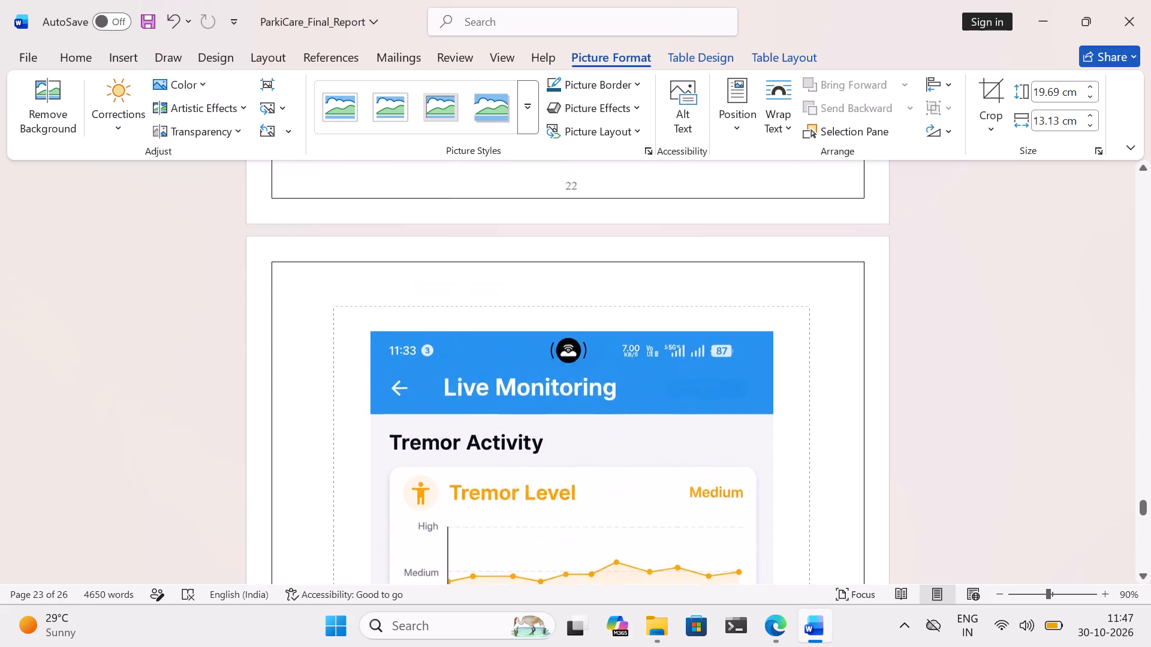
{"action": "scroll", "coordinate": [924, 403], "scroll_direction": "up", "scroll_amount": 6}
{"action": "scroll", "coordinate": [924, 403], "scroll_direction": "down", "scroll_amount": 5}
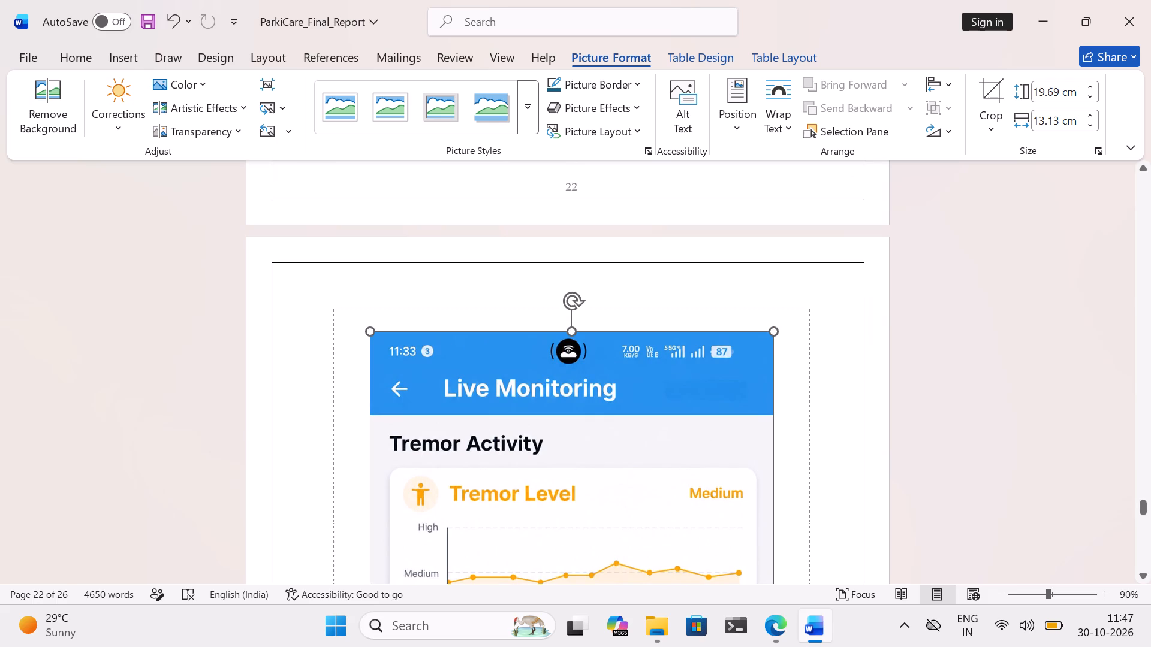
{"action": "left_click_drag", "start_coordinate": [771, 336], "coordinate": [722, 461]}
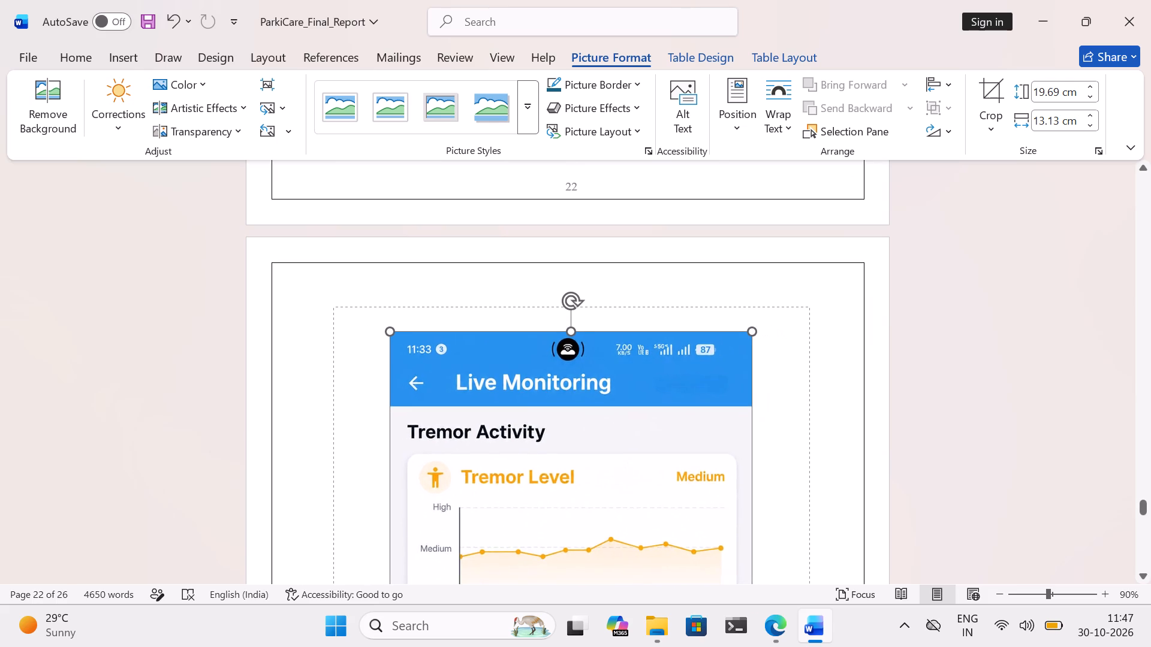
{"action": "left_click_drag", "start_coordinate": [722, 461], "coordinate": [669, 537]}
Review the output chapter's figures, captions and remaining placeholder frames from Fig 10 back to Fig 1.
{"action": "scroll", "coordinate": [982, 384], "scroll_direction": "down", "scroll_amount": 3}
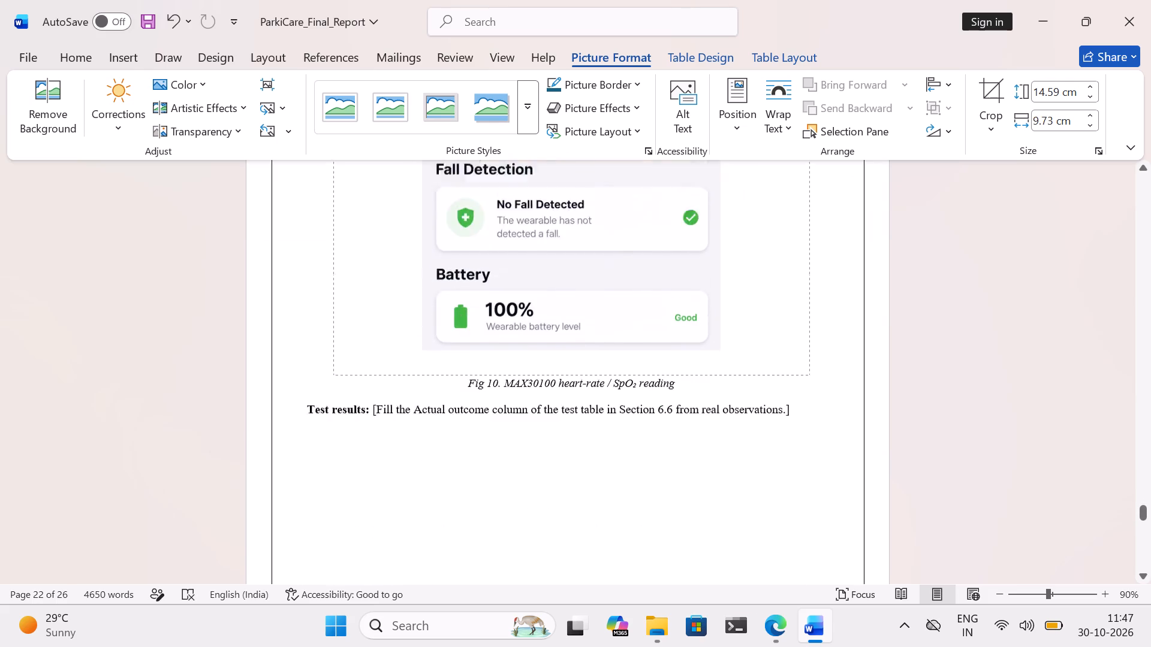
{"action": "scroll", "coordinate": [982, 384], "scroll_direction": "down", "scroll_amount": 2}
{"action": "scroll", "coordinate": [982, 384], "scroll_direction": "up", "scroll_amount": 1}
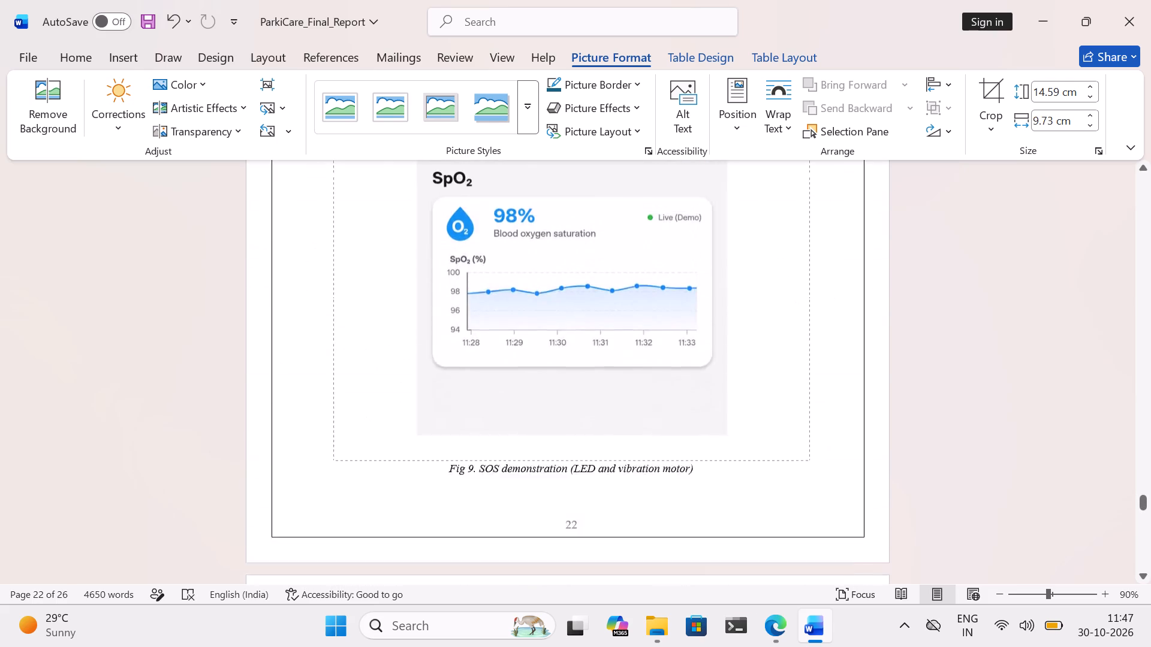
{"action": "scroll", "coordinate": [982, 384], "scroll_direction": "up", "scroll_amount": 9}
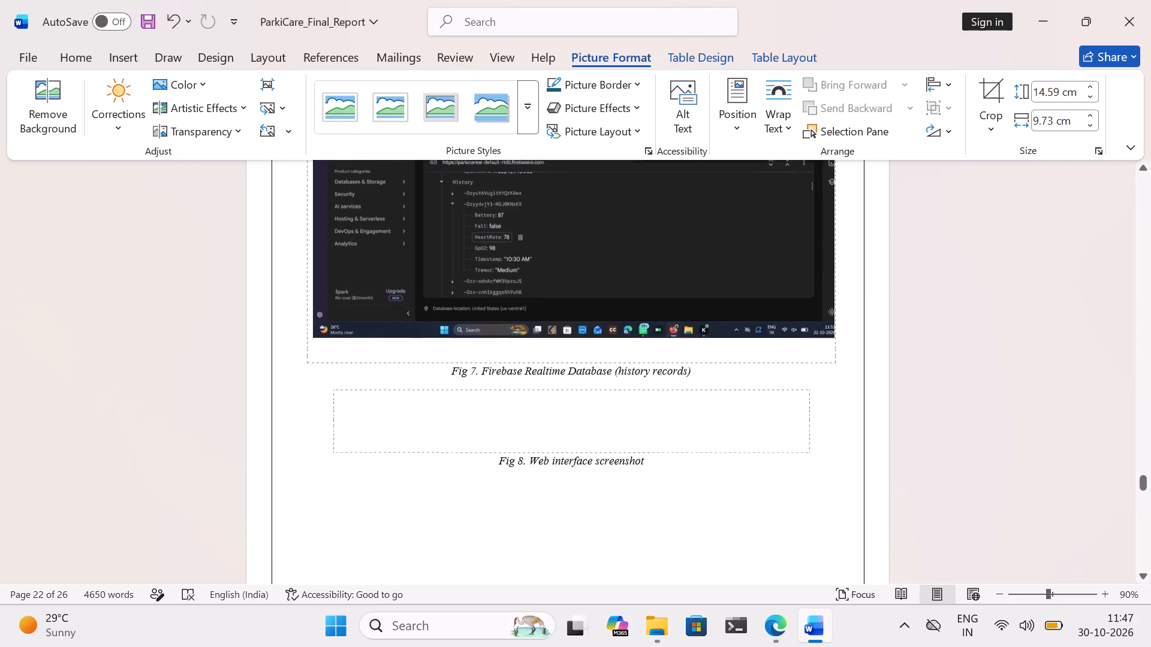
{"action": "scroll", "coordinate": [982, 384], "scroll_direction": "up", "scroll_amount": 4}
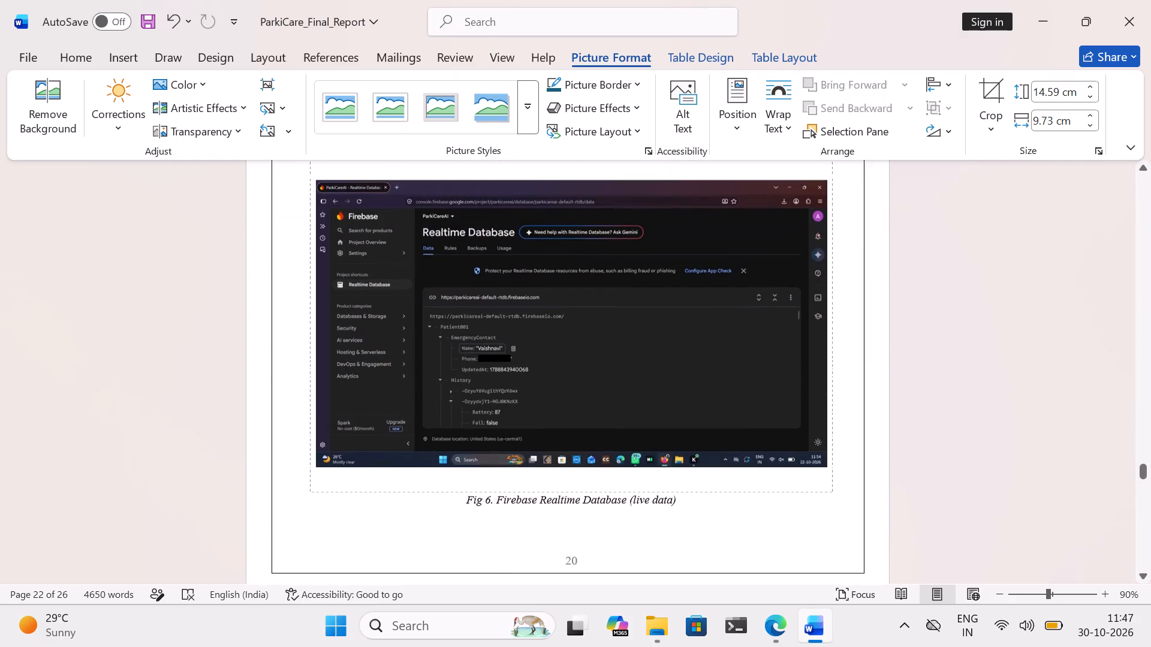
{"action": "scroll", "coordinate": [982, 384], "scroll_direction": "up", "scroll_amount": 8}
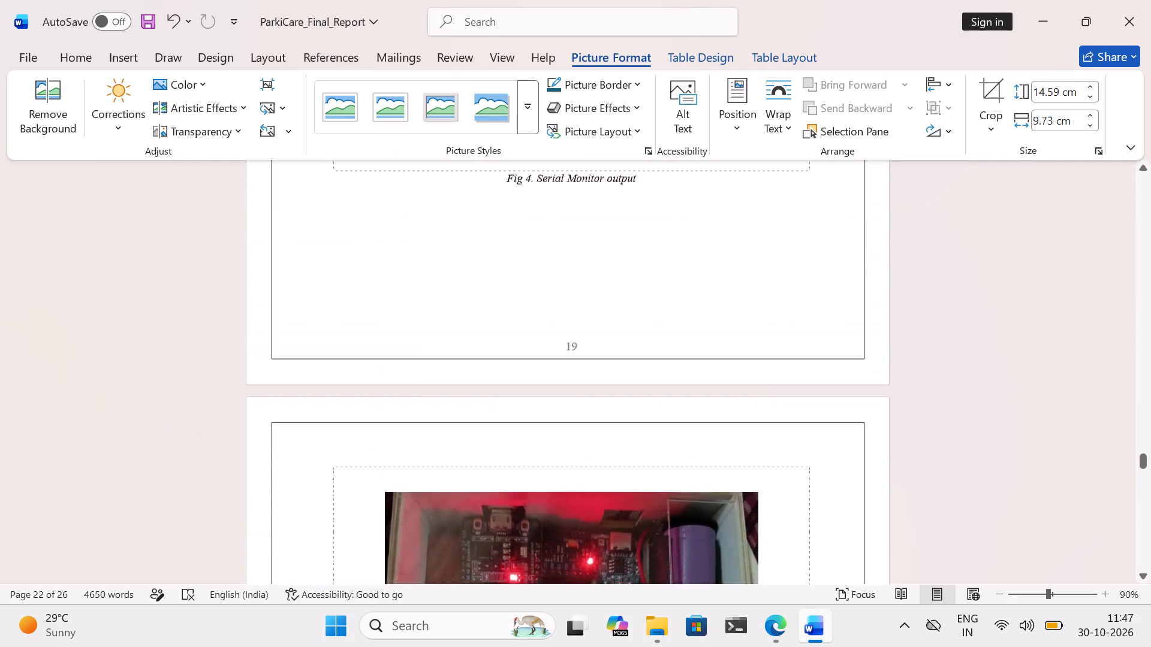
{"action": "scroll", "coordinate": [982, 384], "scroll_direction": "up", "scroll_amount": 1}
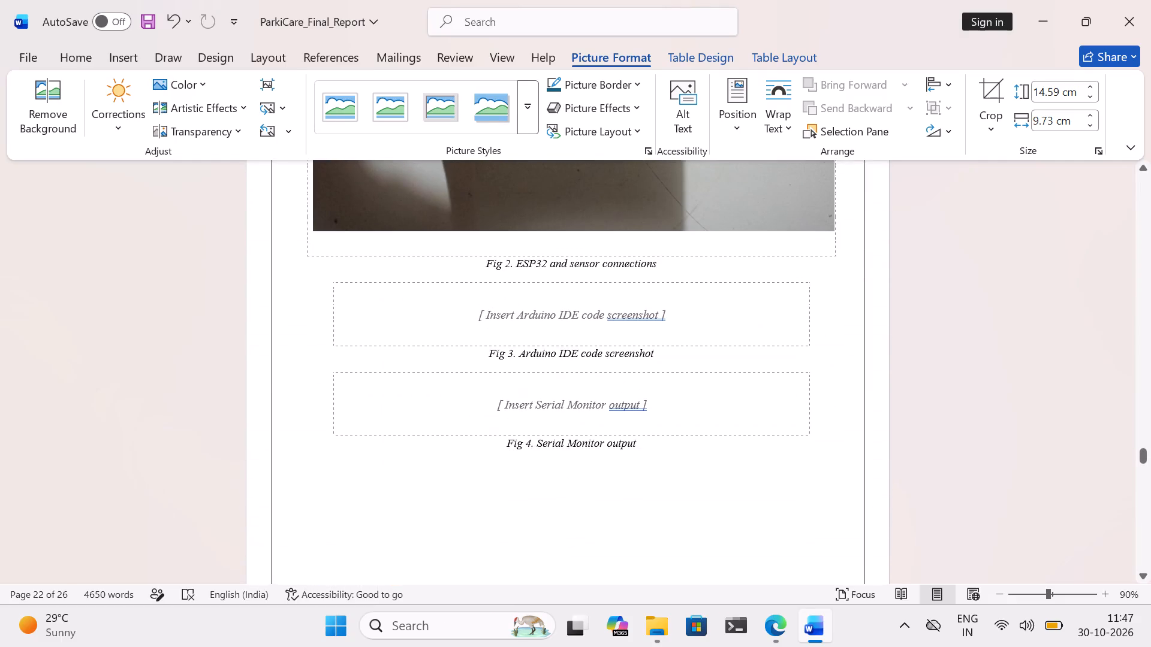
{"action": "scroll", "coordinate": [982, 384], "scroll_direction": "up", "scroll_amount": 2}
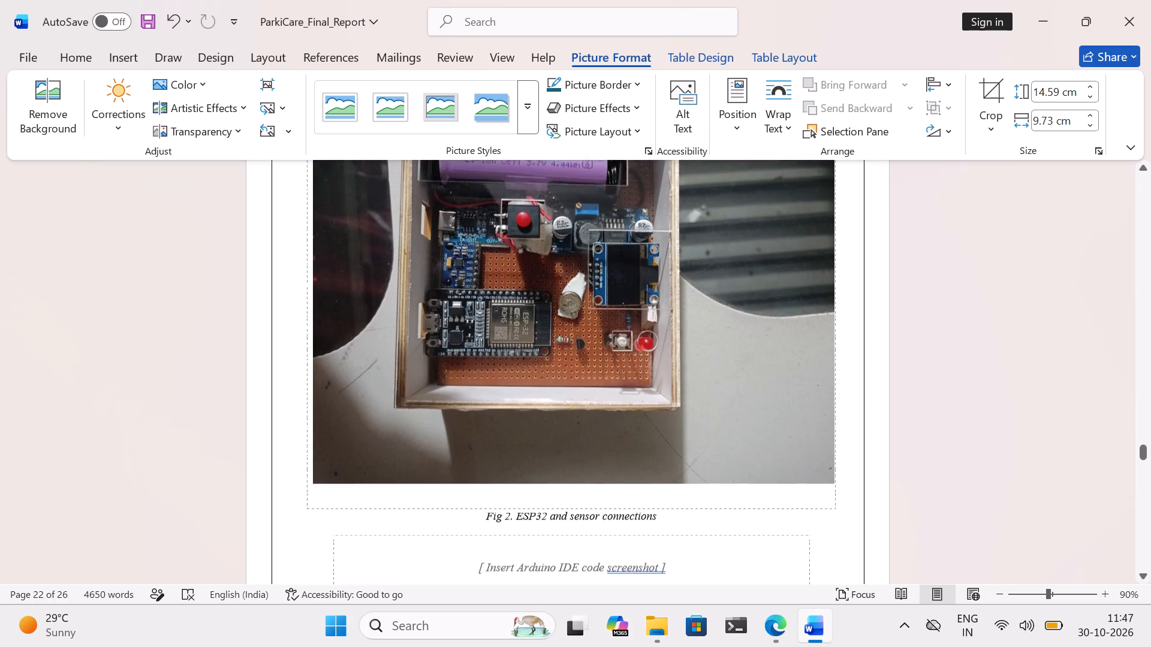
{"action": "scroll", "coordinate": [982, 384], "scroll_direction": "up", "scroll_amount": 6}
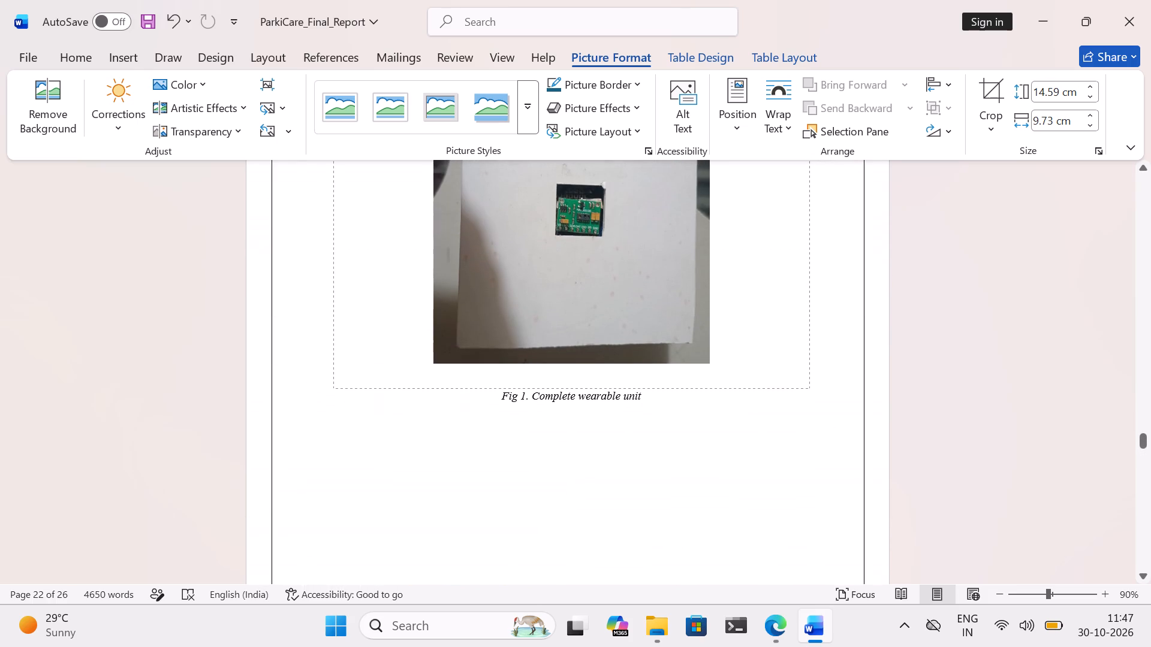
{"action": "scroll", "coordinate": [982, 384], "scroll_direction": "up", "scroll_amount": 1}
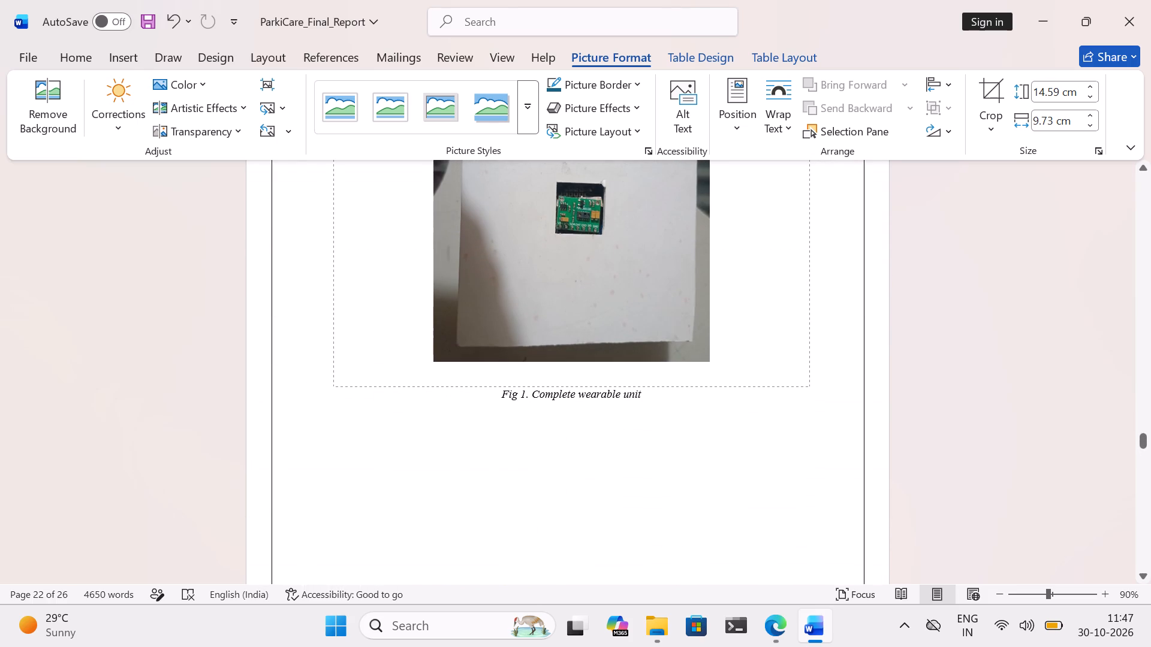
Review the output figures, captions and unfilled placeholder frames from Fig 1 down to the Firebase Realtime Database screenshot below Fig 5.
{"action": "scroll", "coordinate": [982, 384], "scroll_direction": "down", "scroll_amount": 9}
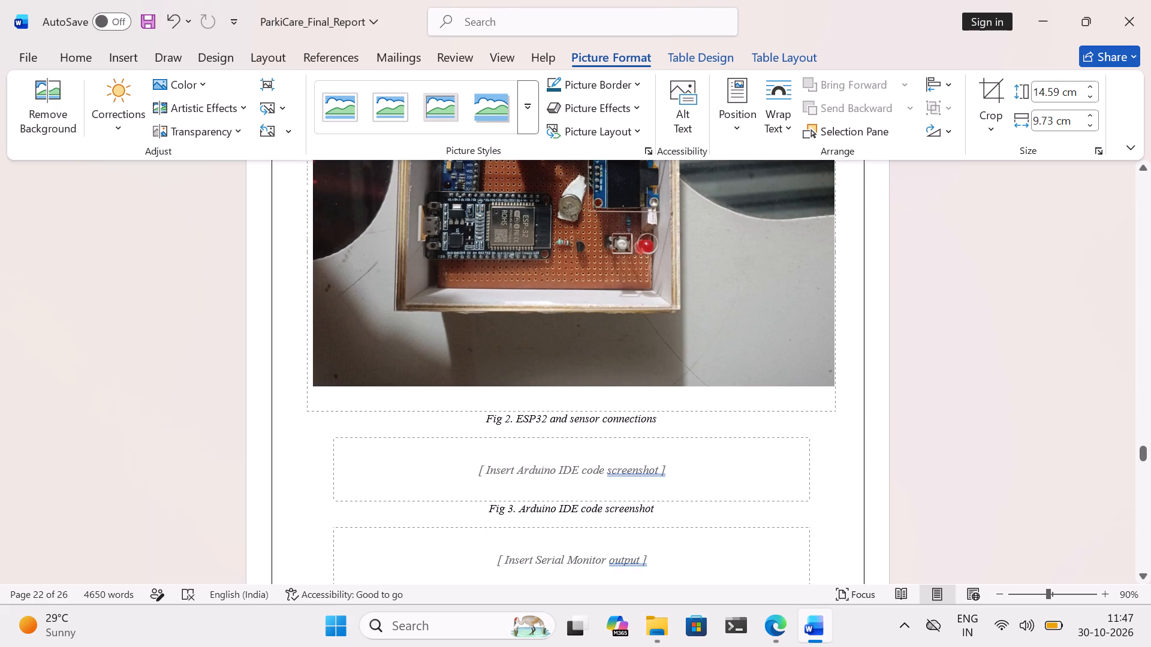
{"action": "scroll", "coordinate": [982, 384], "scroll_direction": "right", "scroll_amount": 1}
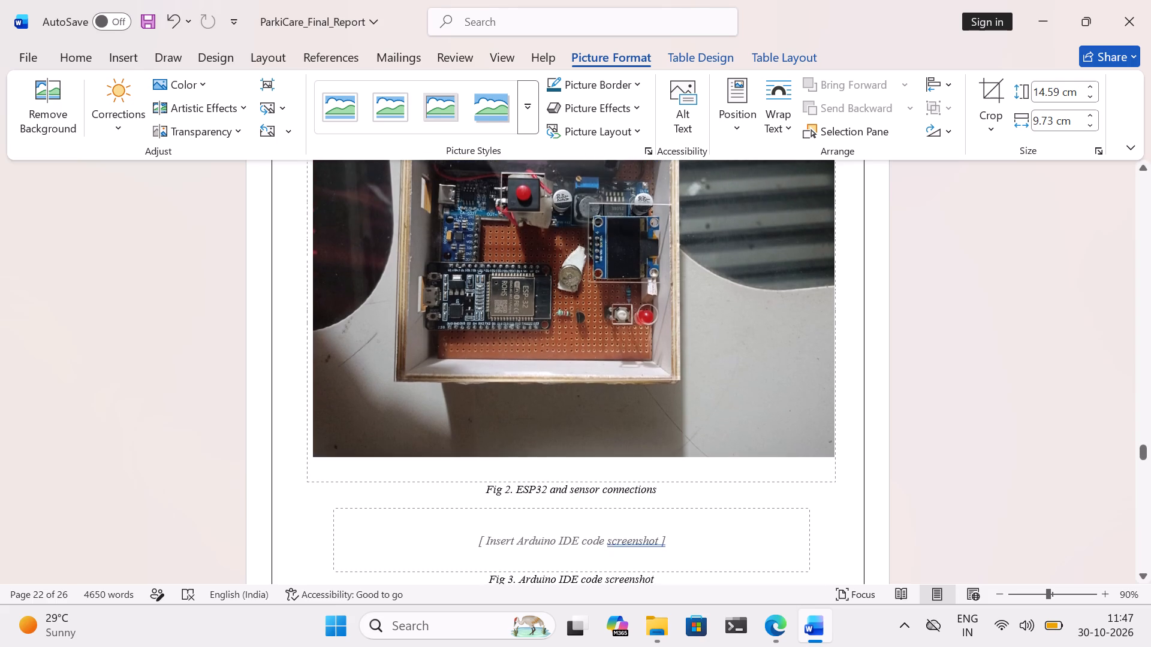
{"action": "scroll", "coordinate": [982, 384], "scroll_direction": "right", "scroll_amount": 1}
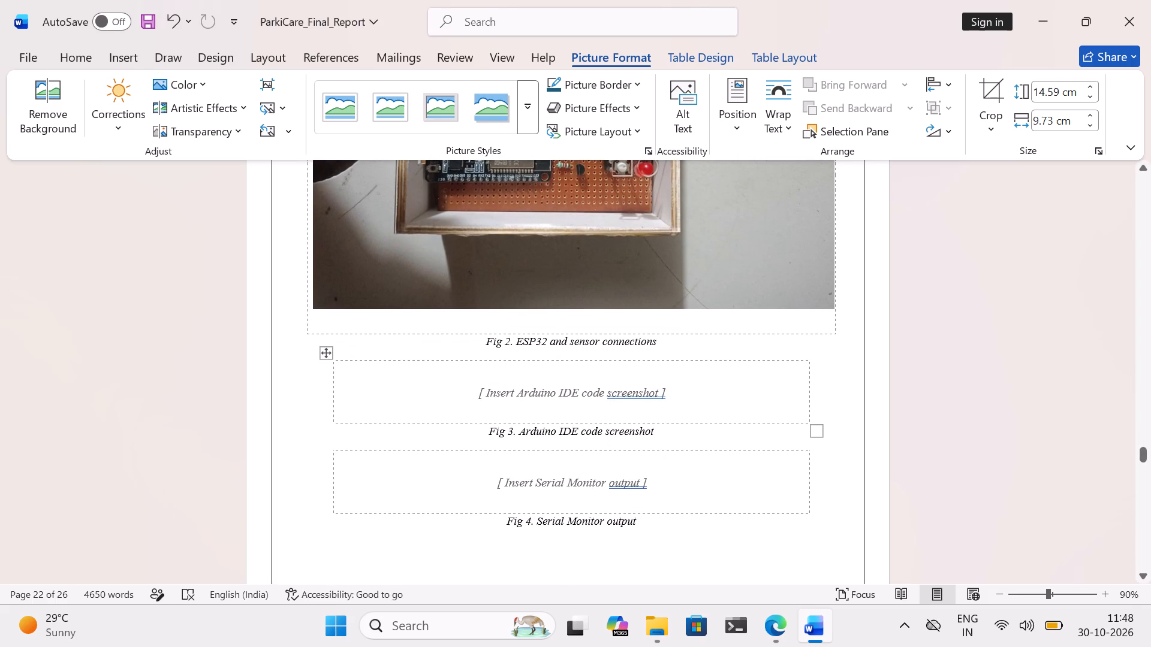
{"action": "scroll", "coordinate": [540, 401], "scroll_direction": "down", "scroll_amount": 9}
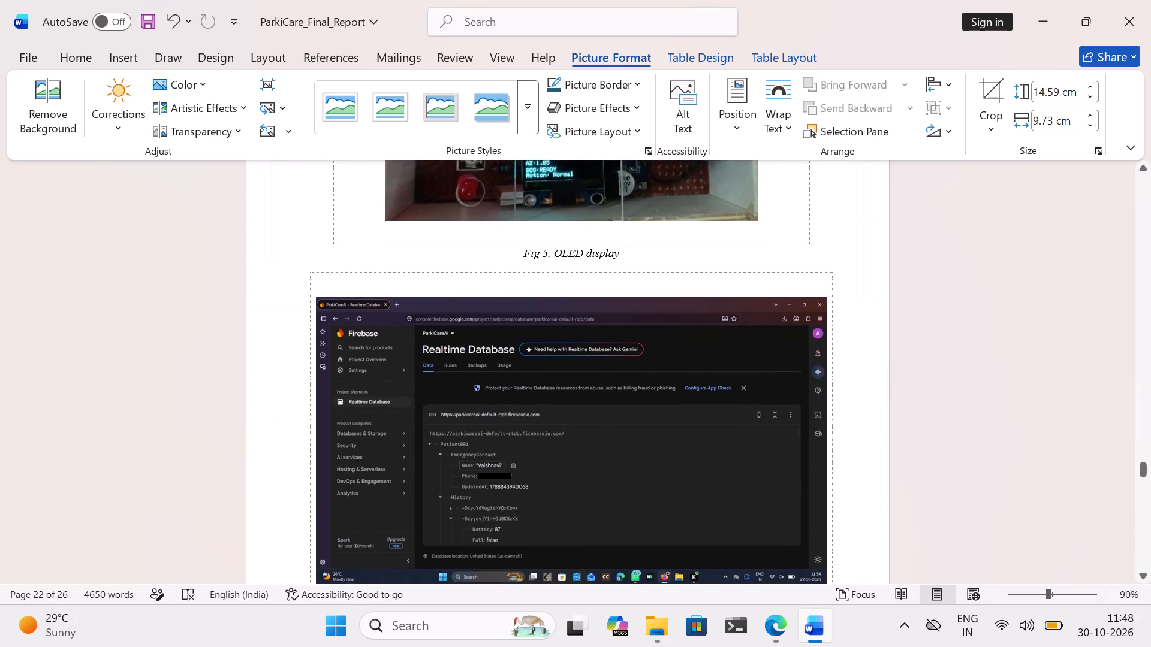
{"action": "scroll", "coordinate": [540, 401], "scroll_direction": "down", "scroll_amount": 2}
{"action": "scroll", "coordinate": [540, 401], "scroll_direction": "up", "scroll_amount": 6}
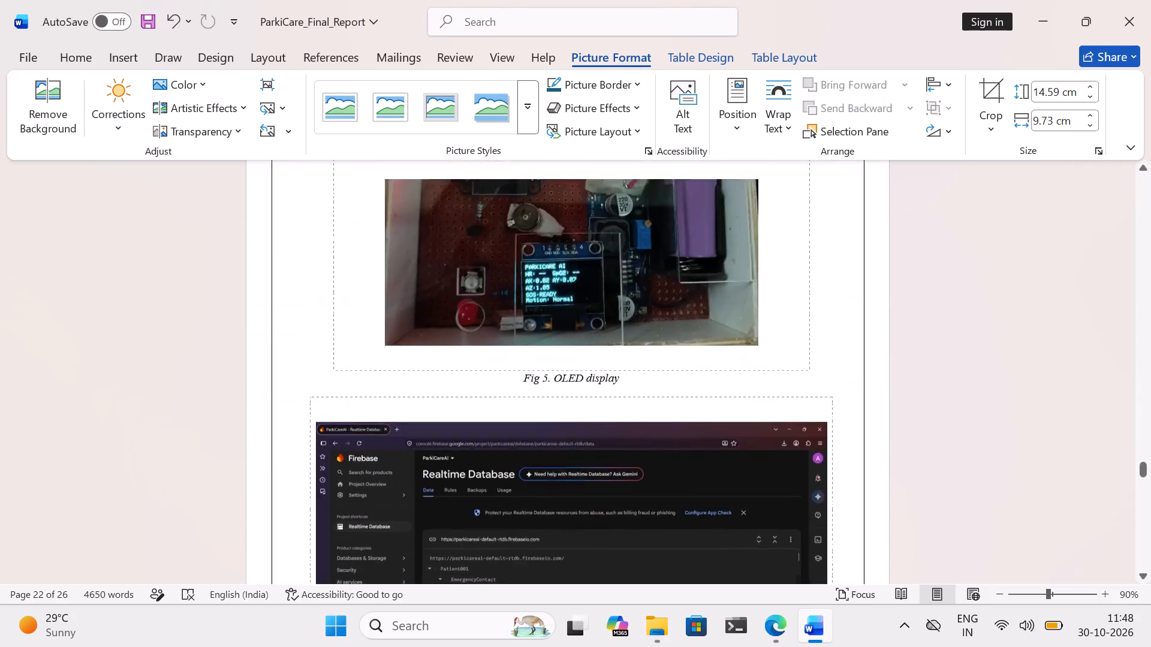
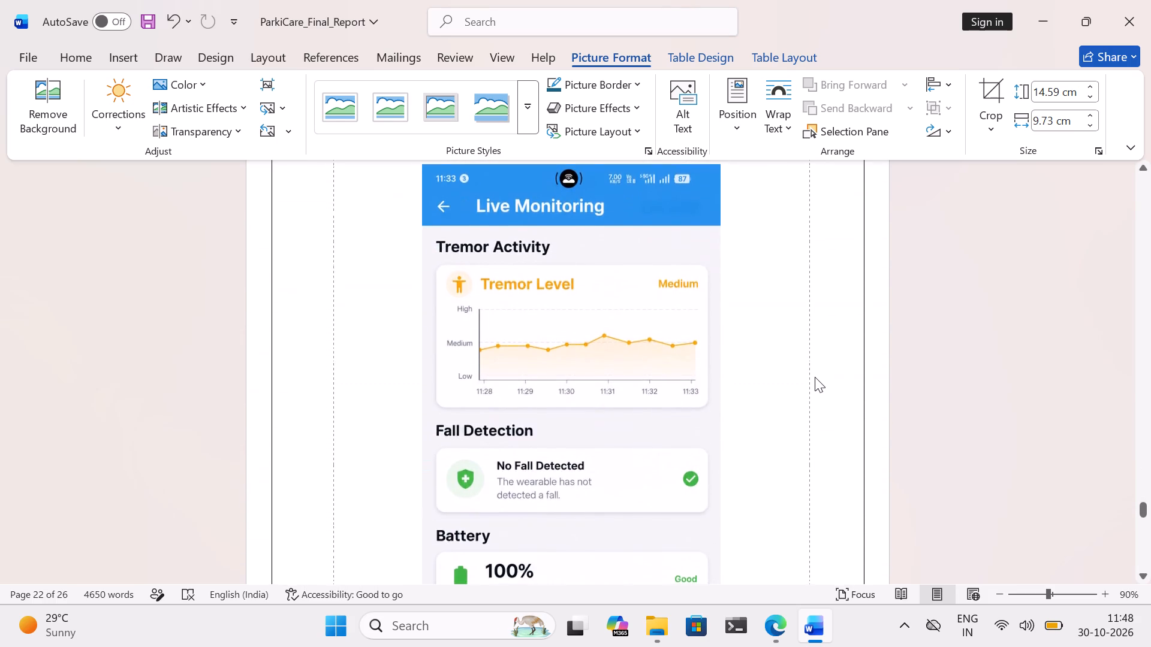
Review the report from the Fig 10 screenshot through the conclusion, references and presentation photo section, and return to the Fig 9 caption.
{"action": "scroll", "coordinate": [815, 377], "scroll_direction": "down", "scroll_amount": 10}
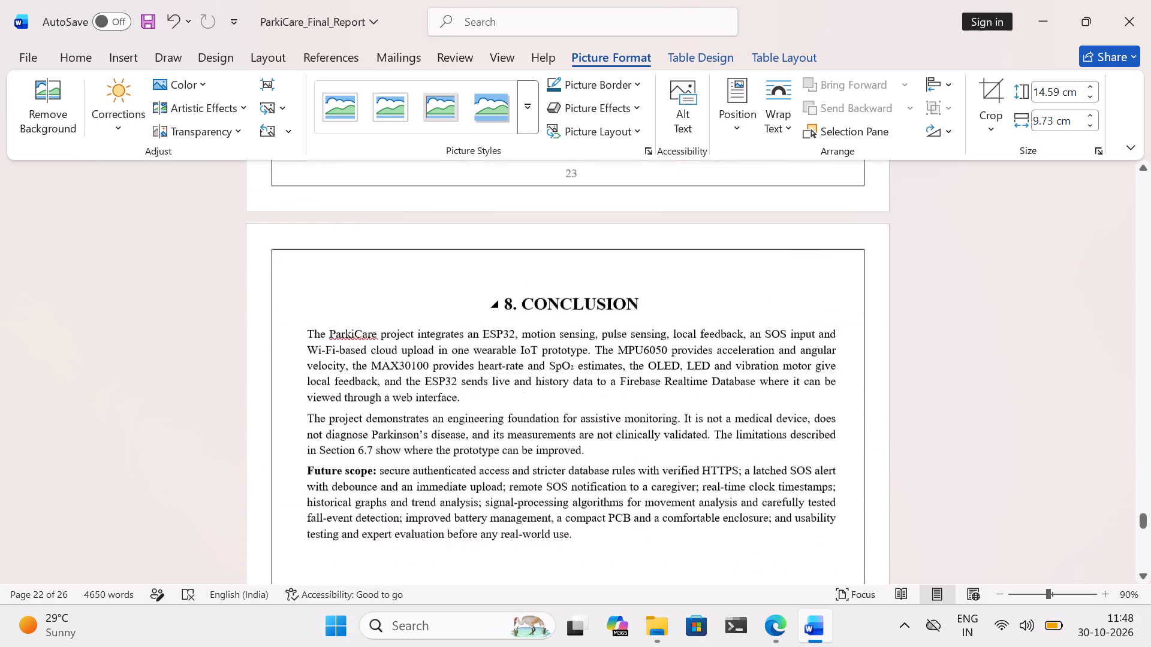
{"action": "scroll", "coordinate": [815, 377], "scroll_direction": "down", "scroll_amount": 7}
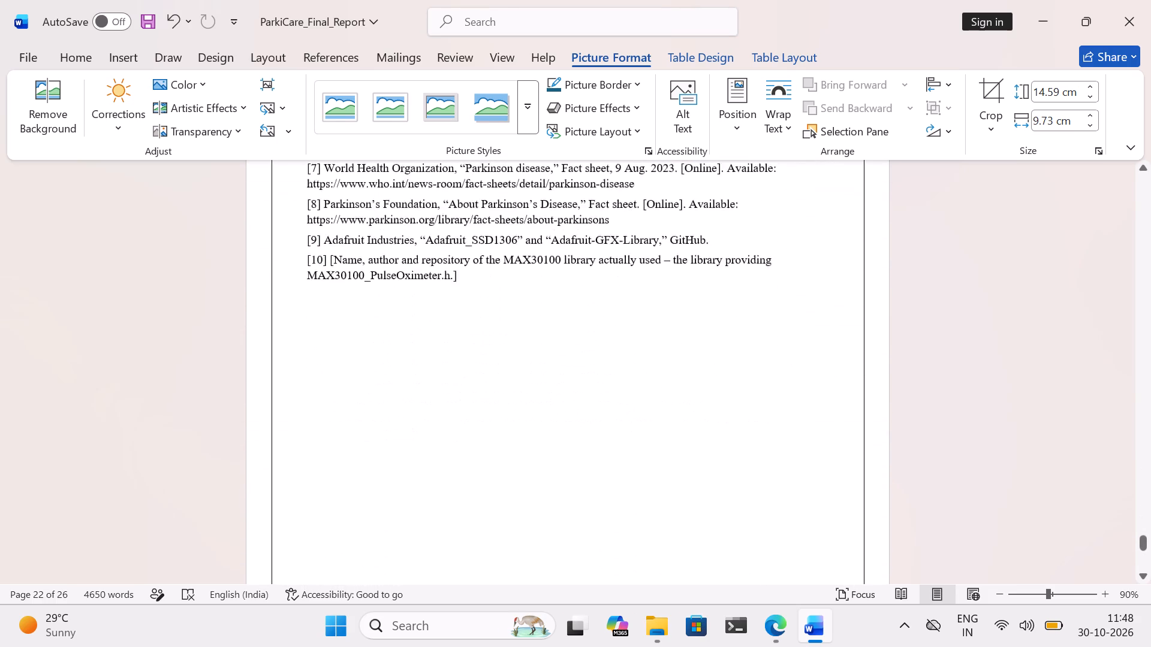
{"action": "scroll", "coordinate": [815, 377], "scroll_direction": "down", "scroll_amount": 3}
{"action": "scroll", "coordinate": [815, 377], "scroll_direction": "up", "scroll_amount": 1}
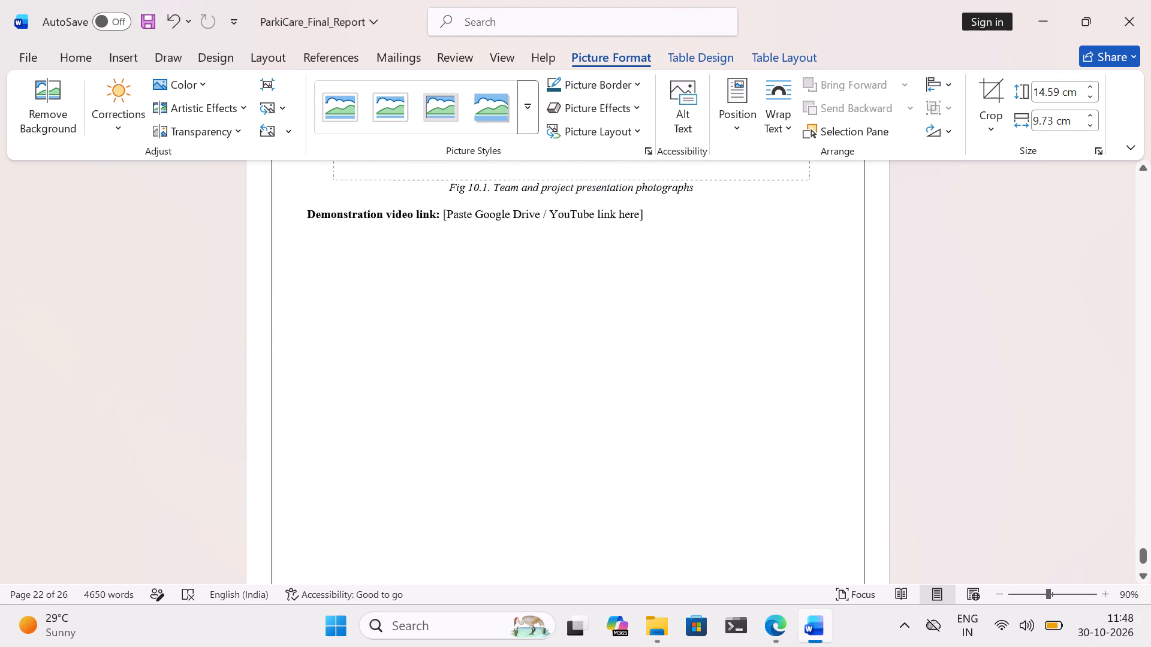
{"action": "scroll", "coordinate": [815, 377], "scroll_direction": "up", "scroll_amount": 2}
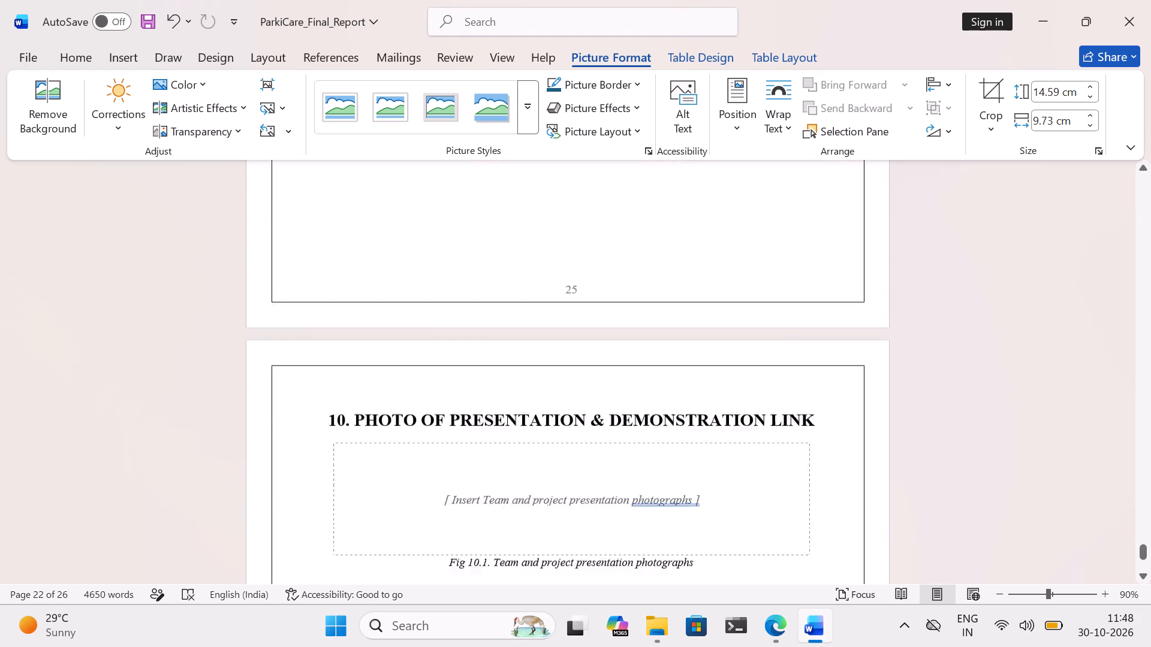
{"action": "scroll", "coordinate": [815, 377], "scroll_direction": "up", "scroll_amount": 8}
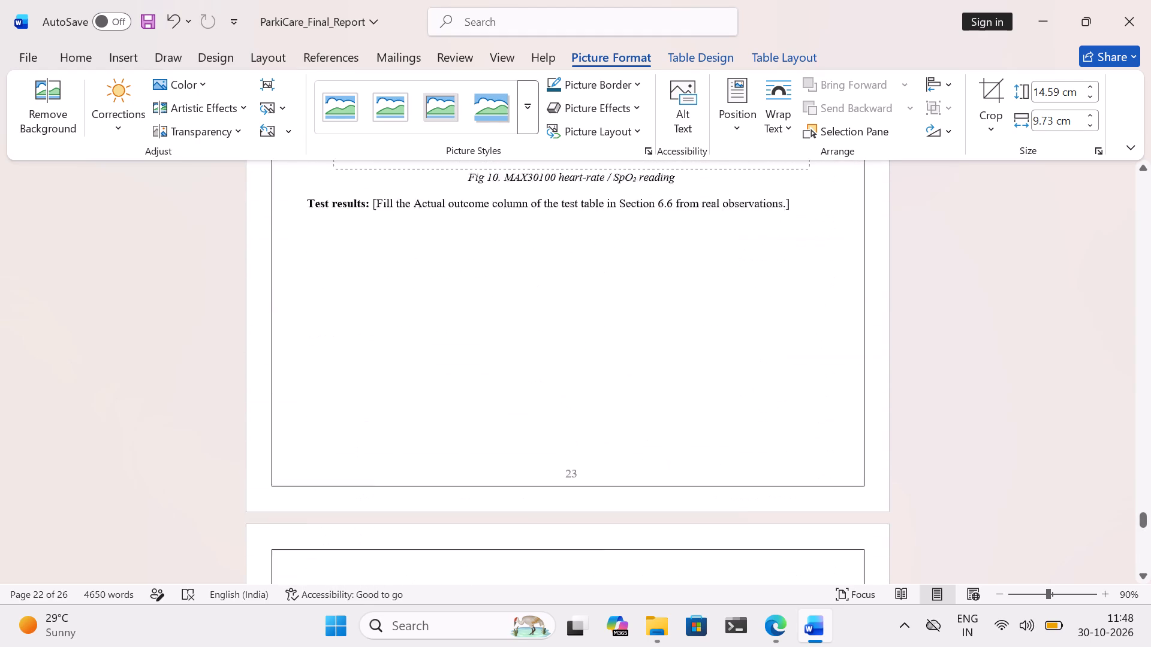
{"action": "scroll", "coordinate": [815, 377], "scroll_direction": "up", "scroll_amount": 2}
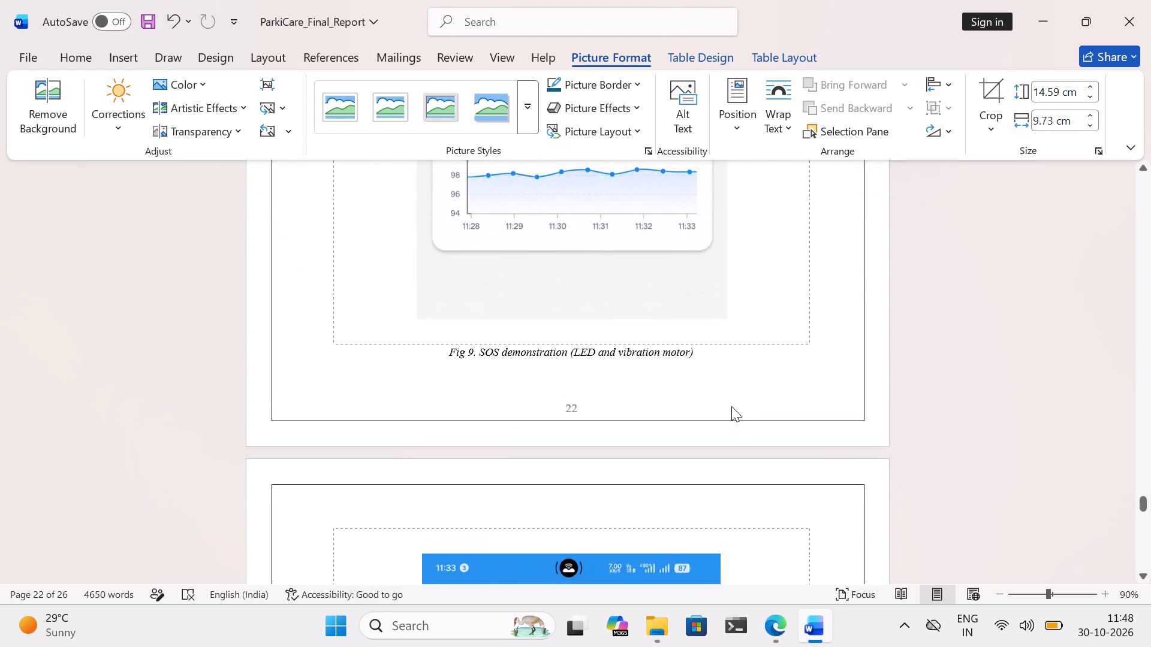
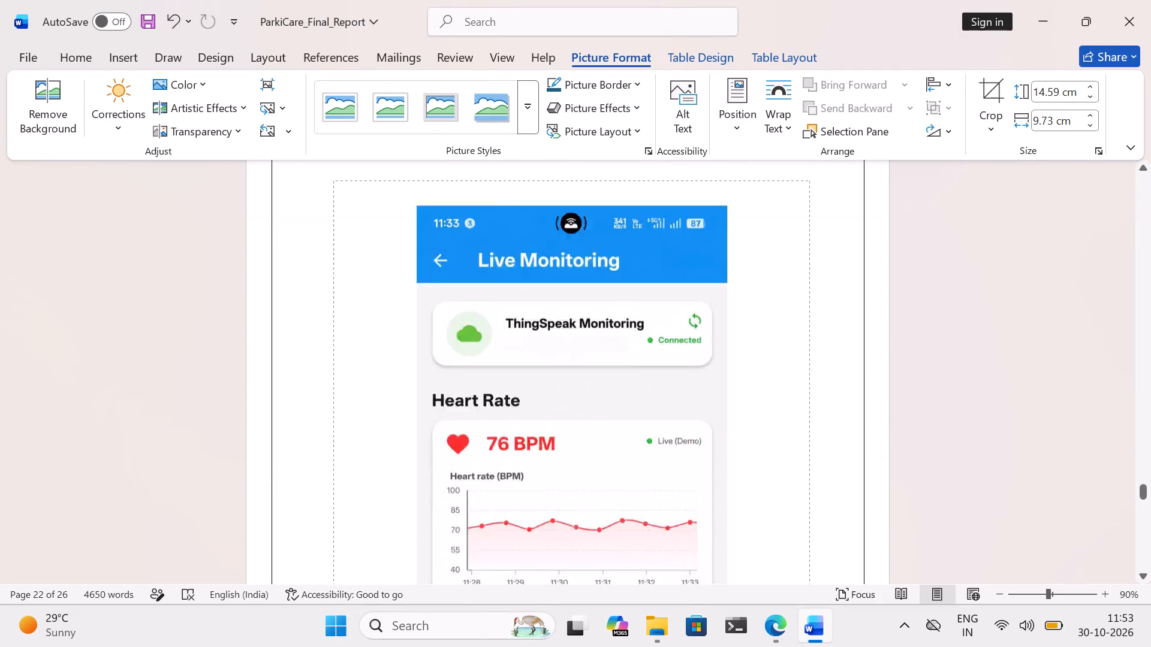
Review the output chapter's figures and captions from the live monitoring screenshots back to the Fig 3 and Fig 4 placeholders.
{"action": "scroll", "coordinate": [757, 409], "scroll_direction": "down", "scroll_amount": 1}
{"action": "scroll", "coordinate": [757, 409], "scroll_direction": "up", "scroll_amount": 2}
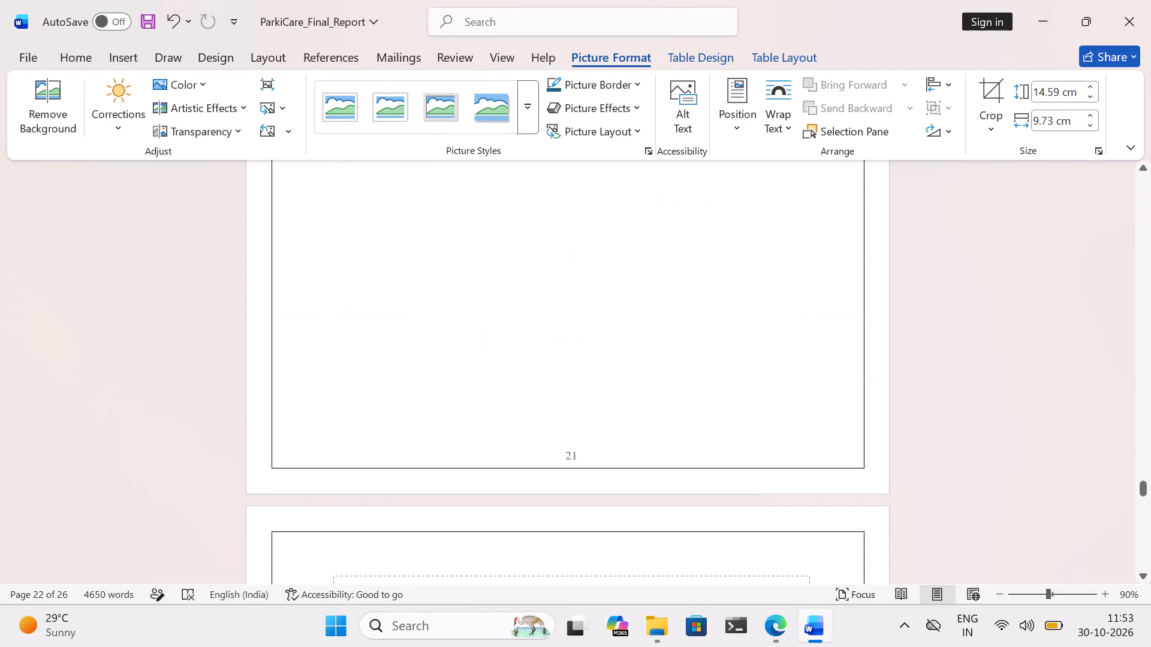
{"action": "scroll", "coordinate": [757, 409], "scroll_direction": "down", "scroll_amount": 11}
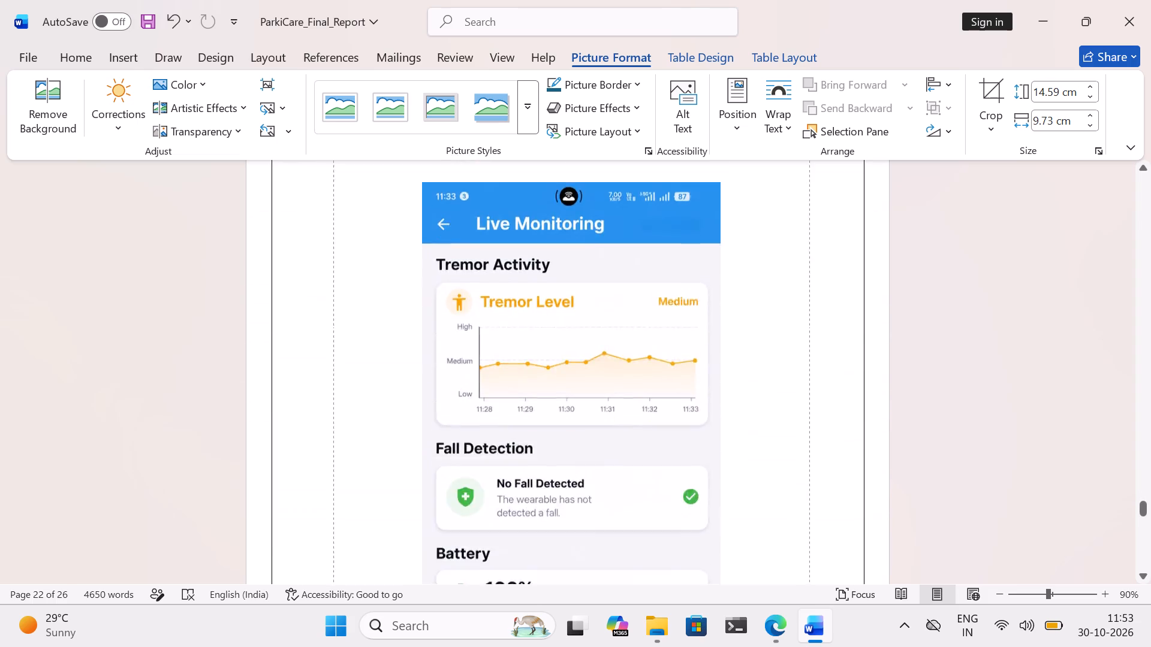
{"action": "scroll", "coordinate": [757, 409], "scroll_direction": "up", "scroll_amount": 2}
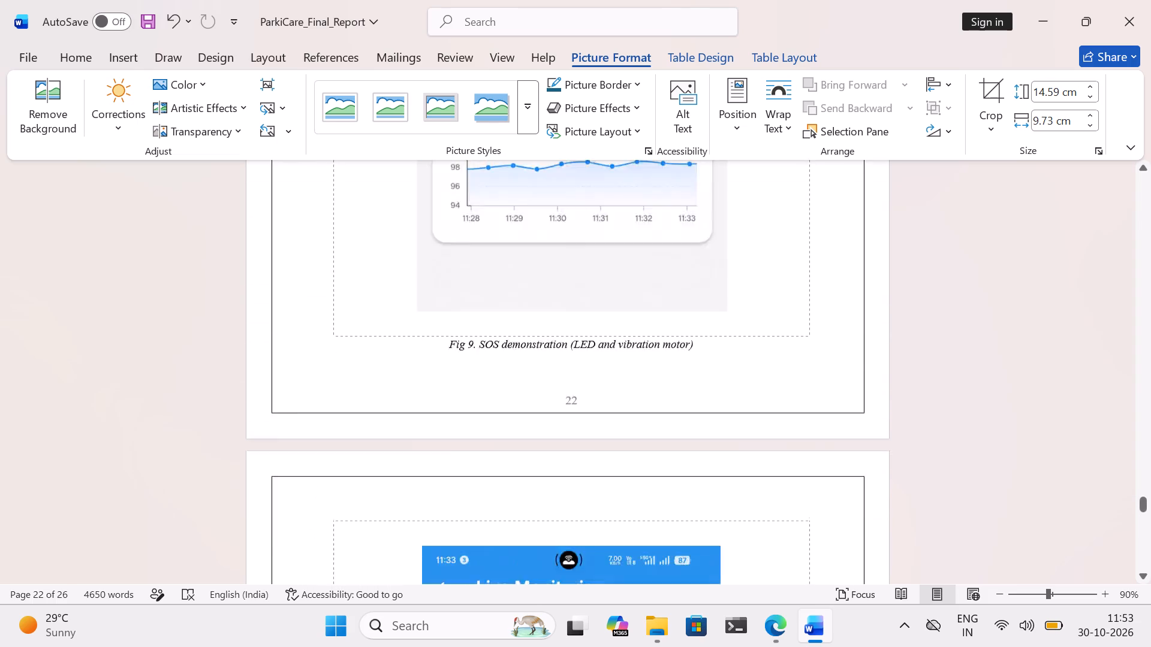
{"action": "scroll", "coordinate": [757, 409], "scroll_direction": "up", "scroll_amount": 2}
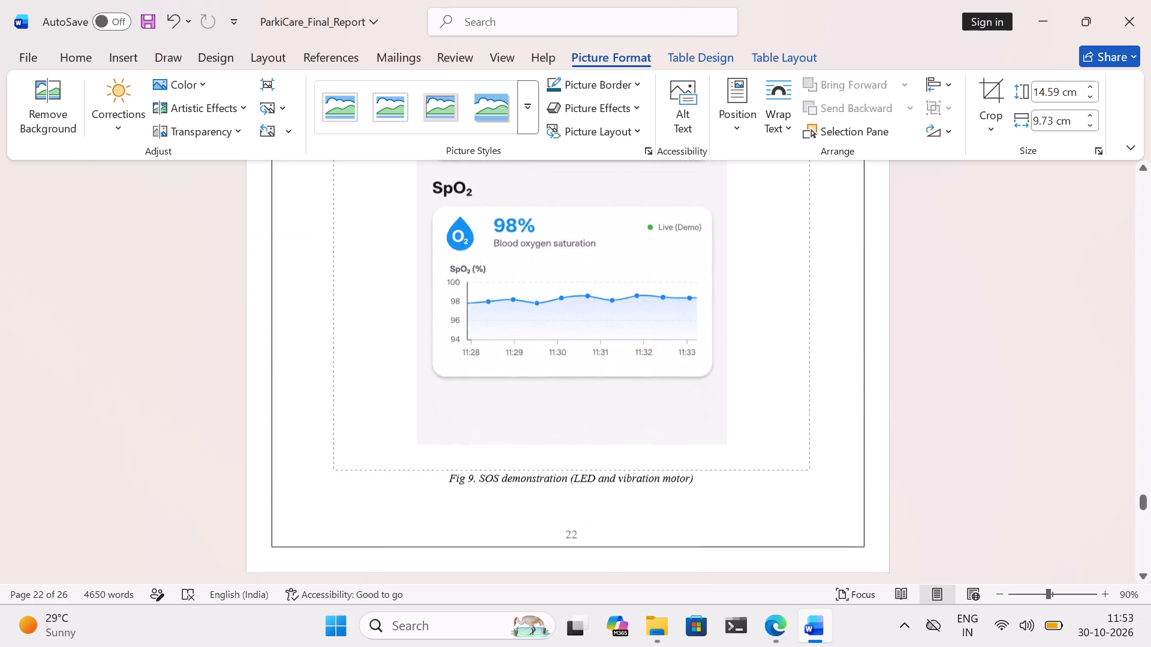
{"action": "scroll", "coordinate": [757, 409], "scroll_direction": "up", "scroll_amount": 3}
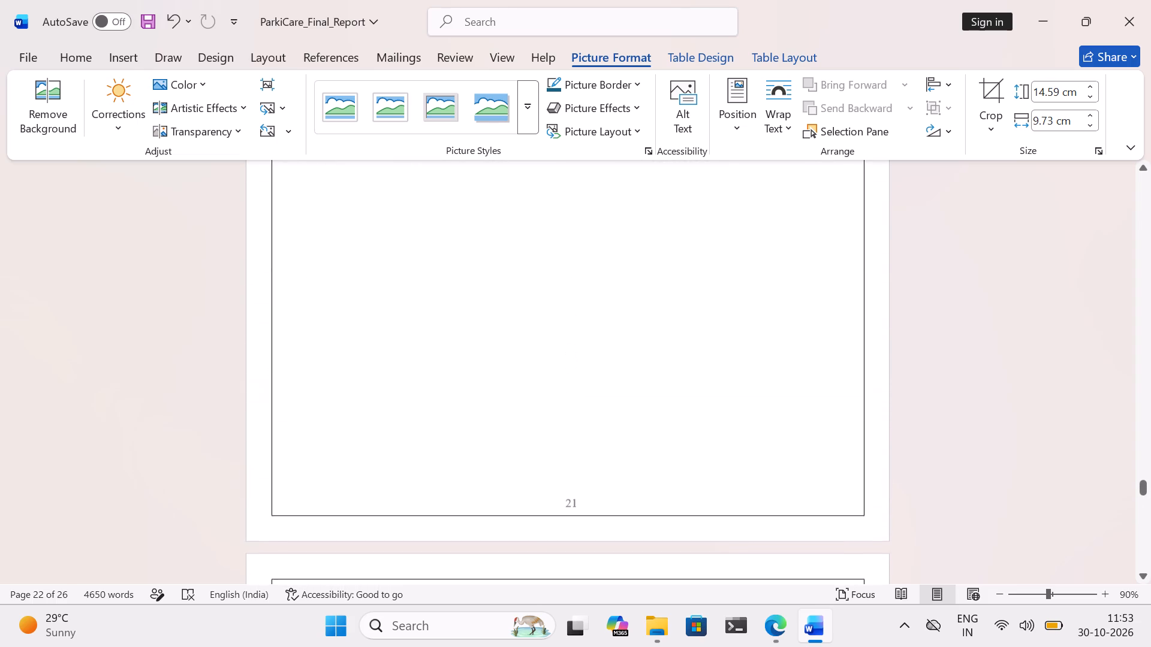
{"action": "scroll", "coordinate": [757, 409], "scroll_direction": "up", "scroll_amount": 5}
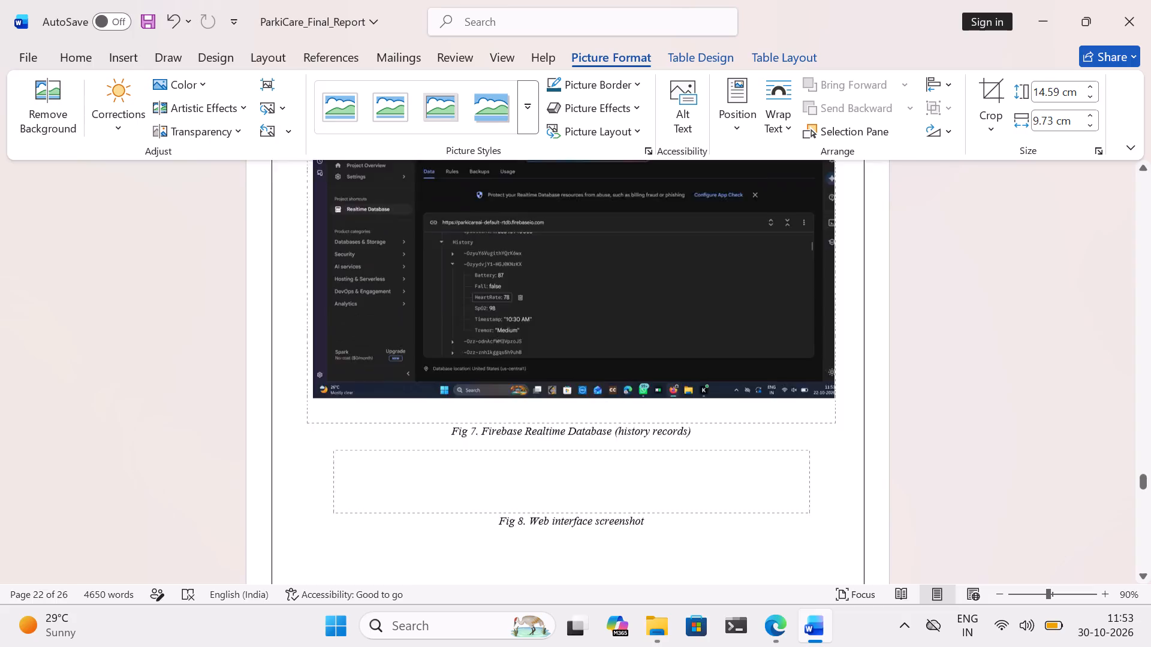
{"action": "scroll", "coordinate": [757, 409], "scroll_direction": "up", "scroll_amount": 8}
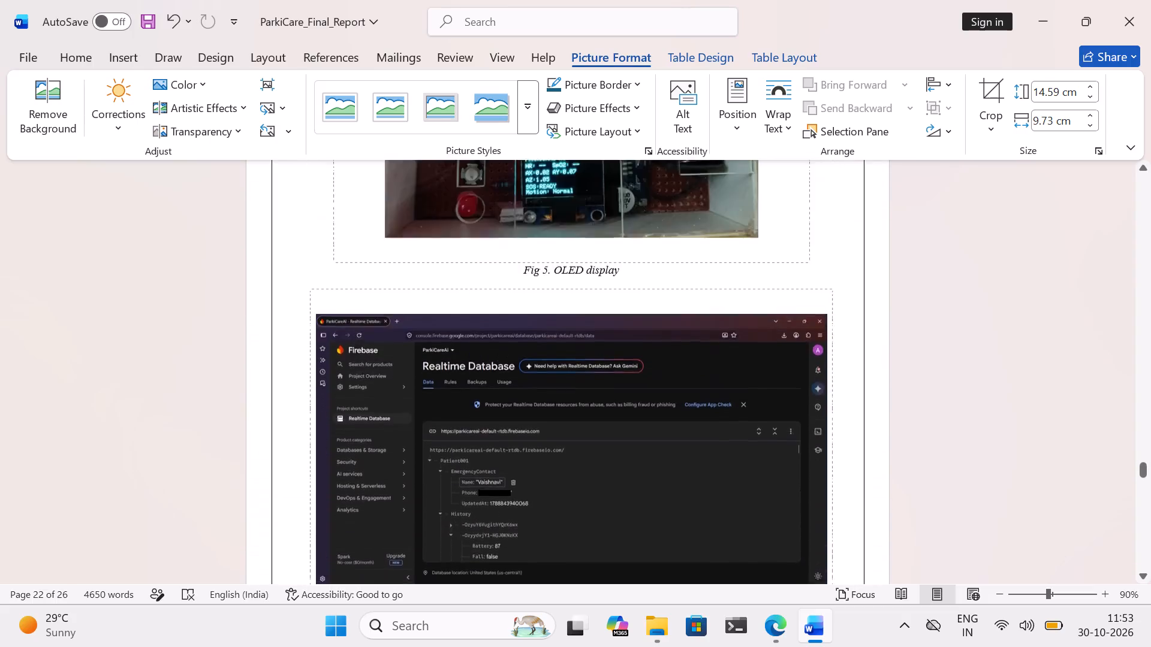
{"action": "scroll", "coordinate": [757, 409], "scroll_direction": "up", "scroll_amount": 5}
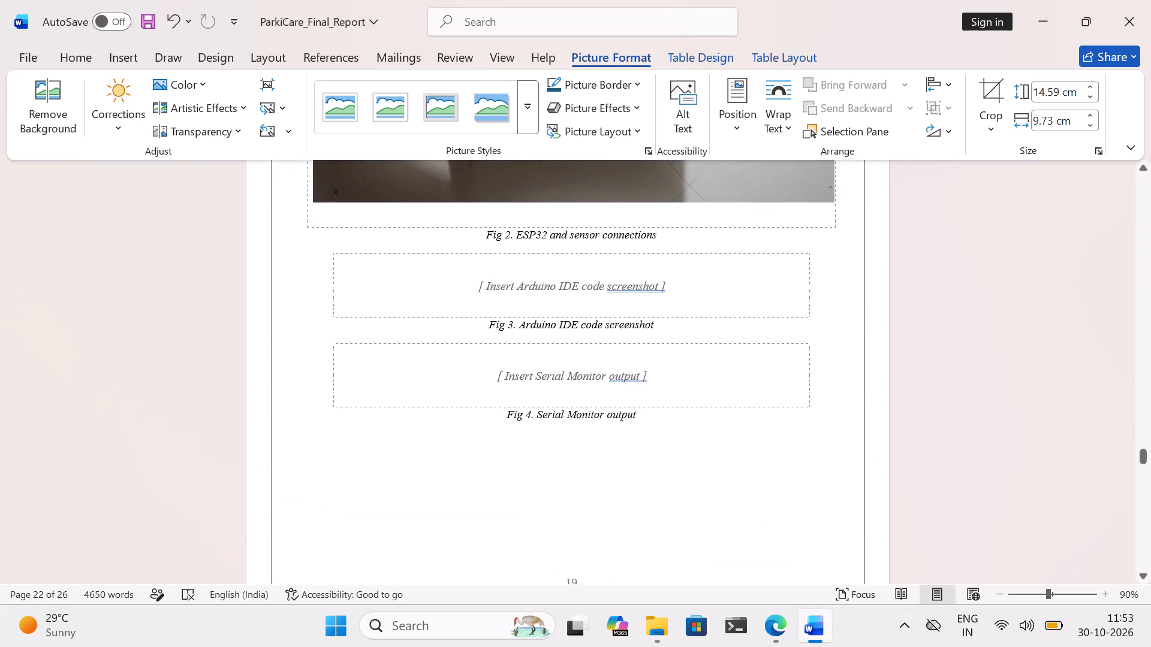
Review the output chapter's figures from Fig 2 through Fig 7 and return to the Fig 3 and Fig 4 placeholders.
{"action": "scroll", "coordinate": [757, 409], "scroll_direction": "up", "scroll_amount": 6}
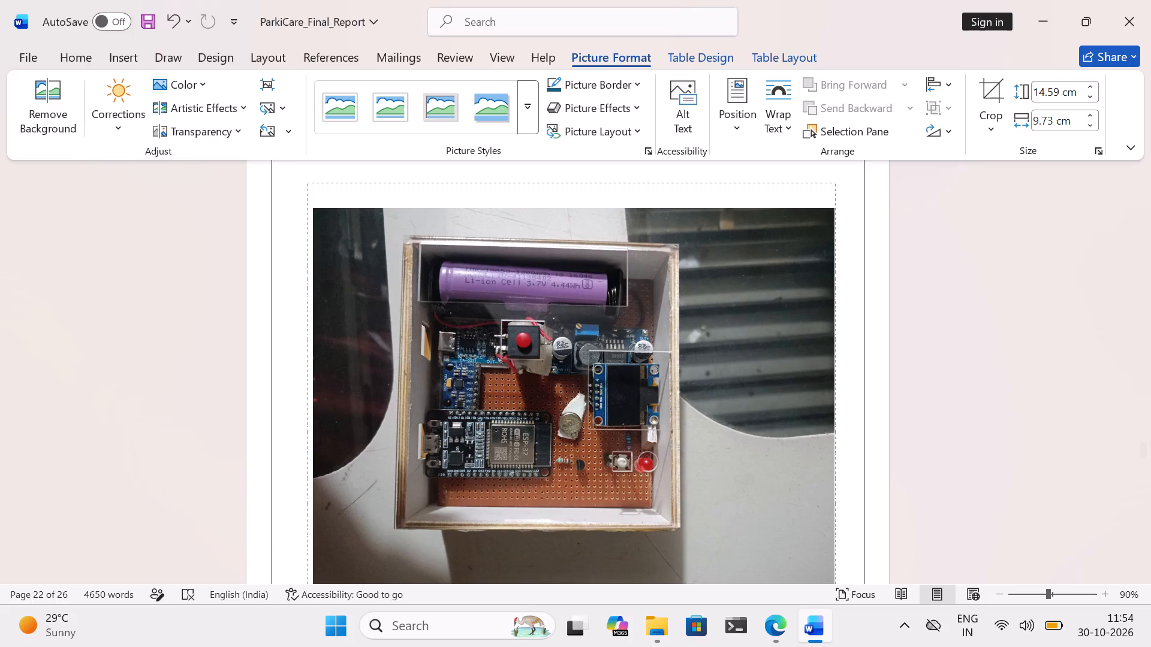
{"action": "scroll", "coordinate": [757, 409], "scroll_direction": "down", "scroll_amount": 5}
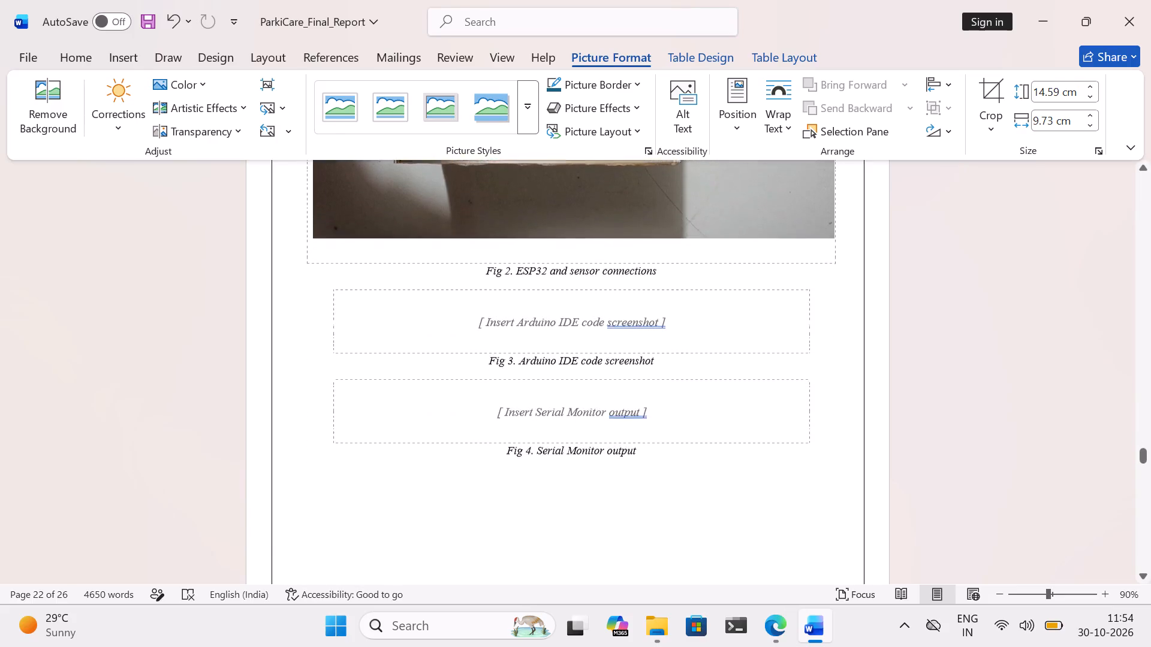
{"action": "scroll", "coordinate": [757, 409], "scroll_direction": "down", "scroll_amount": 2}
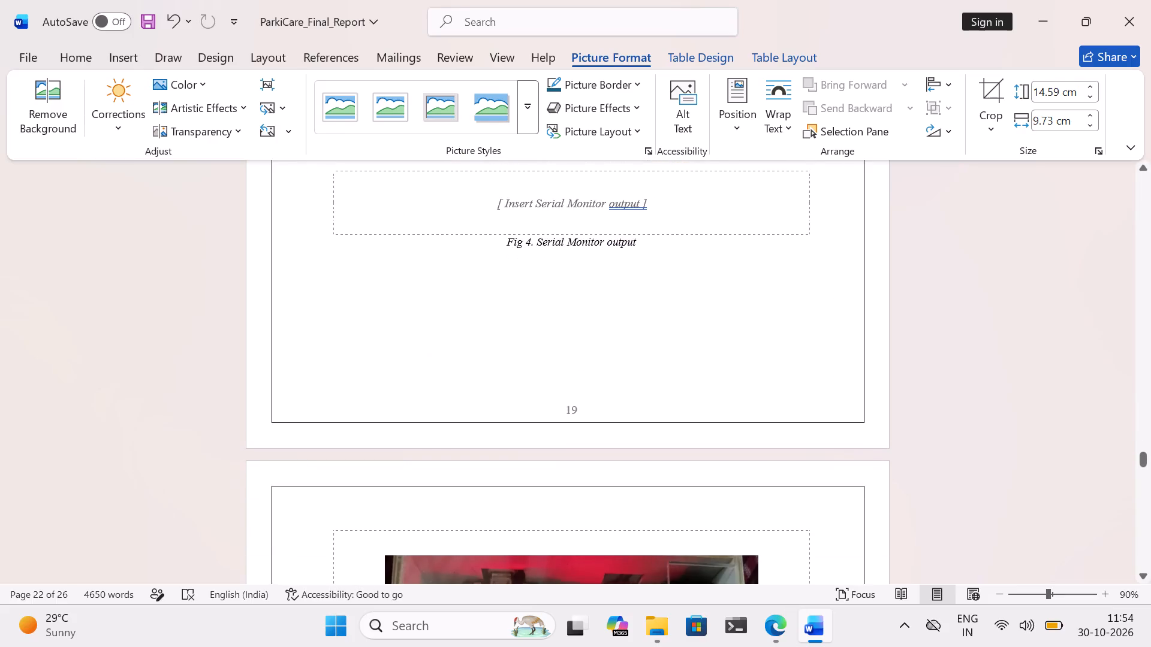
{"action": "scroll", "coordinate": [757, 409], "scroll_direction": "down", "scroll_amount": 9}
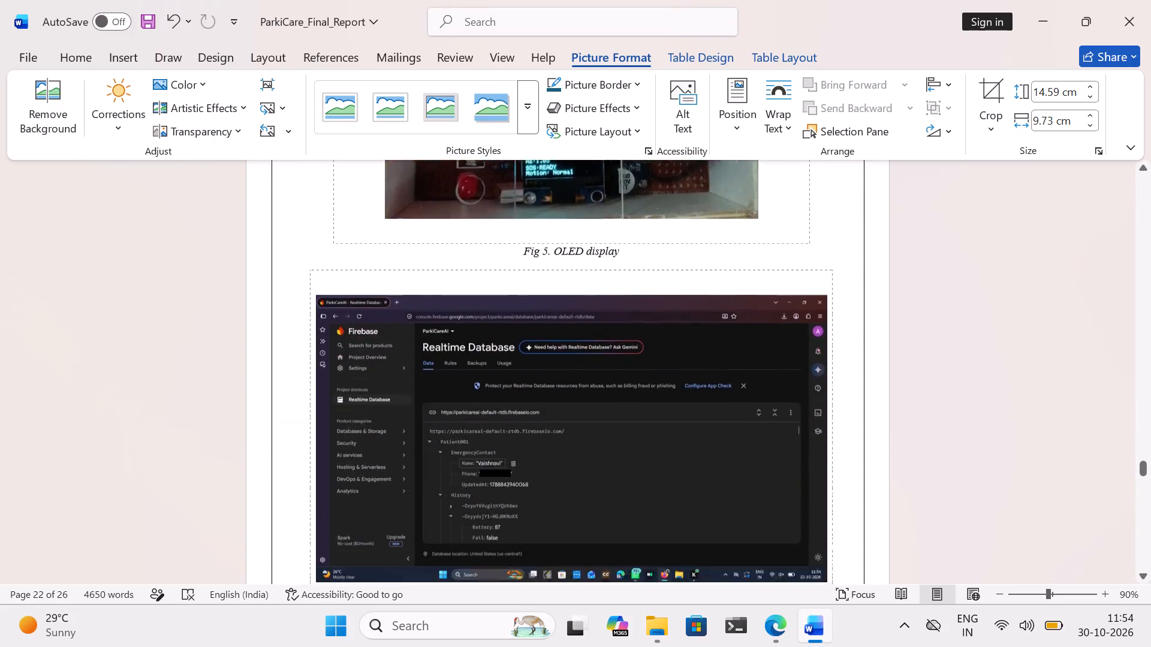
{"action": "scroll", "coordinate": [757, 409], "scroll_direction": "down", "scroll_amount": 4}
{"action": "scroll", "coordinate": [757, 409], "scroll_direction": "up", "scroll_amount": 6}
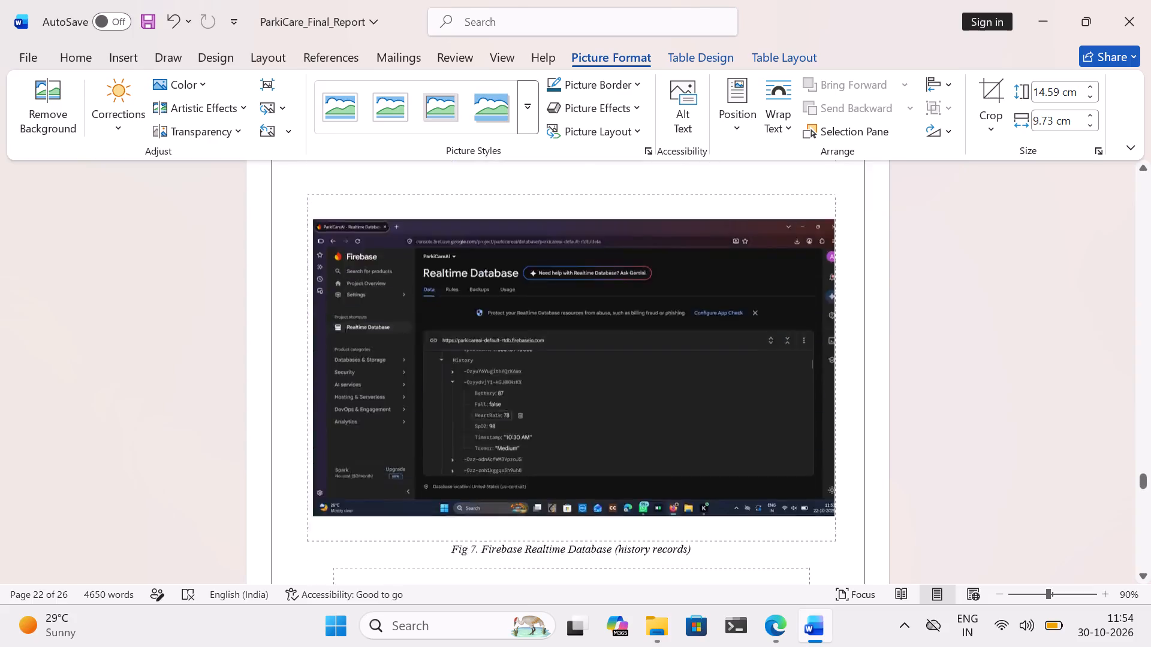
{"action": "scroll", "coordinate": [757, 409], "scroll_direction": "up", "scroll_amount": 3}
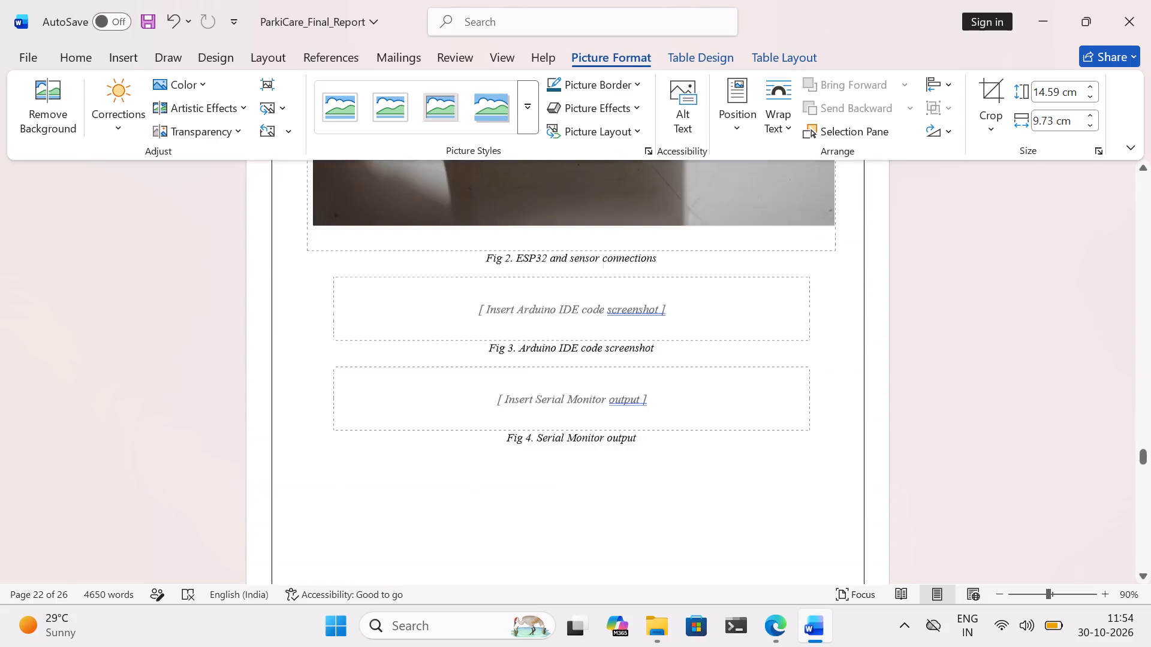
{"action": "scroll", "coordinate": [757, 409], "scroll_direction": "up", "scroll_amount": 1}
{"action": "scroll", "coordinate": [757, 406], "scroll_direction": "down", "scroll_amount": 2}
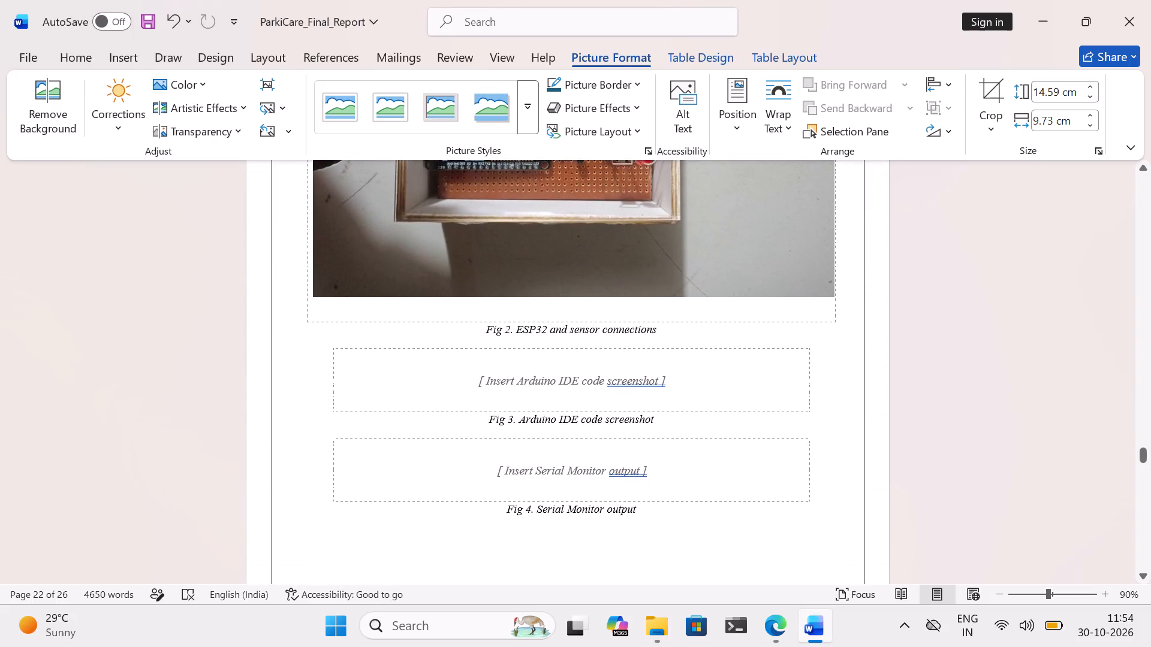
Delete the "[ Insert Arduino IDE code screenshot ]" placeholder text from the frame above the Fig 3 caption.
{"action": "left_click", "coordinate": [670, 386]}
{"action": "key", "text": "BackSpace"}
{"action": "key", "text": "BackSpace"}
{"action": "key", "text": "BackSpace"}
{"action": "key", "text": "BackSpace"}
{"action": "key", "text": "BackSpace"}
{"action": "key", "text": "BackSpace"}
{"action": "key", "text": "BackSpace"}
{"action": "key", "text": "BackSpace"}
{"action": "key", "text": "BackSpace"}
{"action": "key", "text": "BackSpace"}
{"action": "key", "text": "BackSpace"}
{"action": "key", "text": "BackSpace"}
{"action": "key", "text": "BackSpace"}
{"action": "key", "text": "BackSpace"}
{"action": "key", "text": "BackSpace"}
{"action": "key", "text": "BackSpace"}
{"action": "key", "text": "BackSpace"}
{"action": "key", "text": "BackSpace"}
{"action": "key", "text": "BackSpace"}
{"action": "key", "text": "BackSpace"}
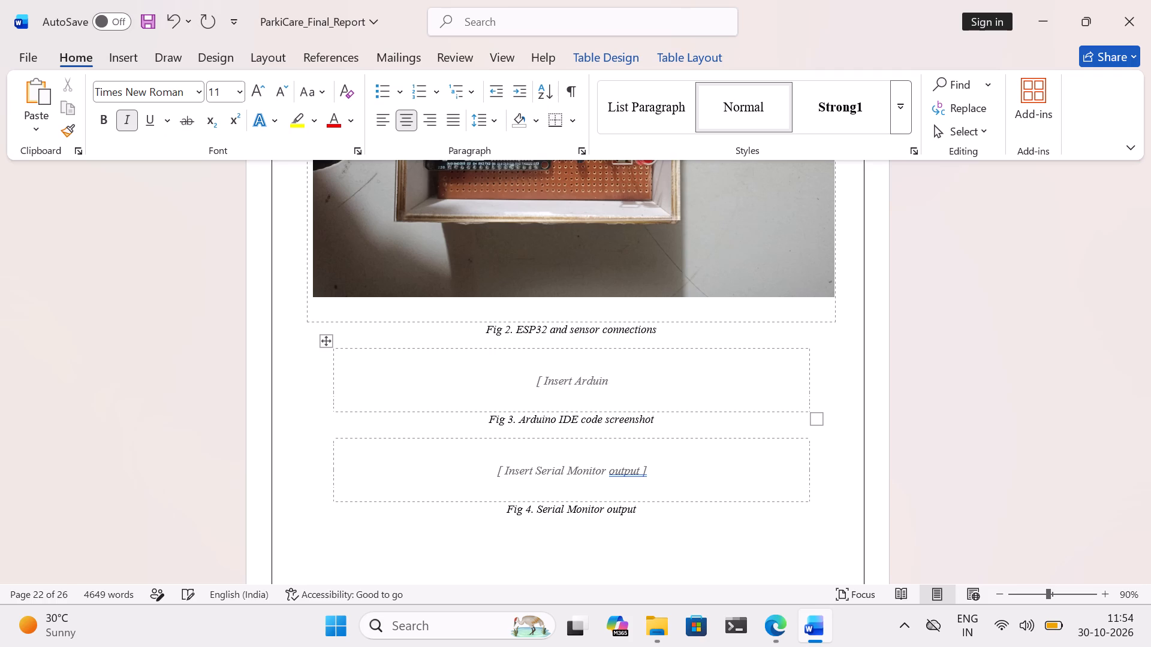
{"action": "key", "text": "BackSpace"}
{"action": "key", "text": "BackSpace"}
{"action": "key", "text": "BackSpace"}
{"action": "key", "text": "BackSpace"}
{"action": "key", "text": "BackSpace"}
{"action": "key", "text": "BackSpace"}
{"action": "key", "text": "BackSpace"}
{"action": "key", "text": "BackSpace"}
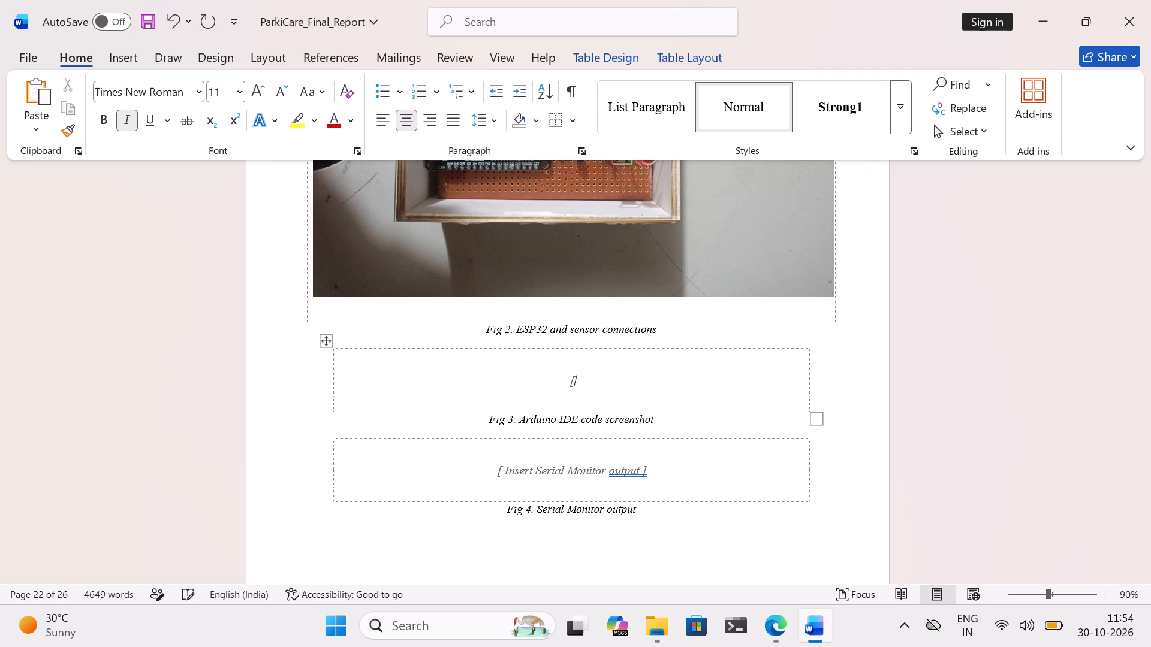
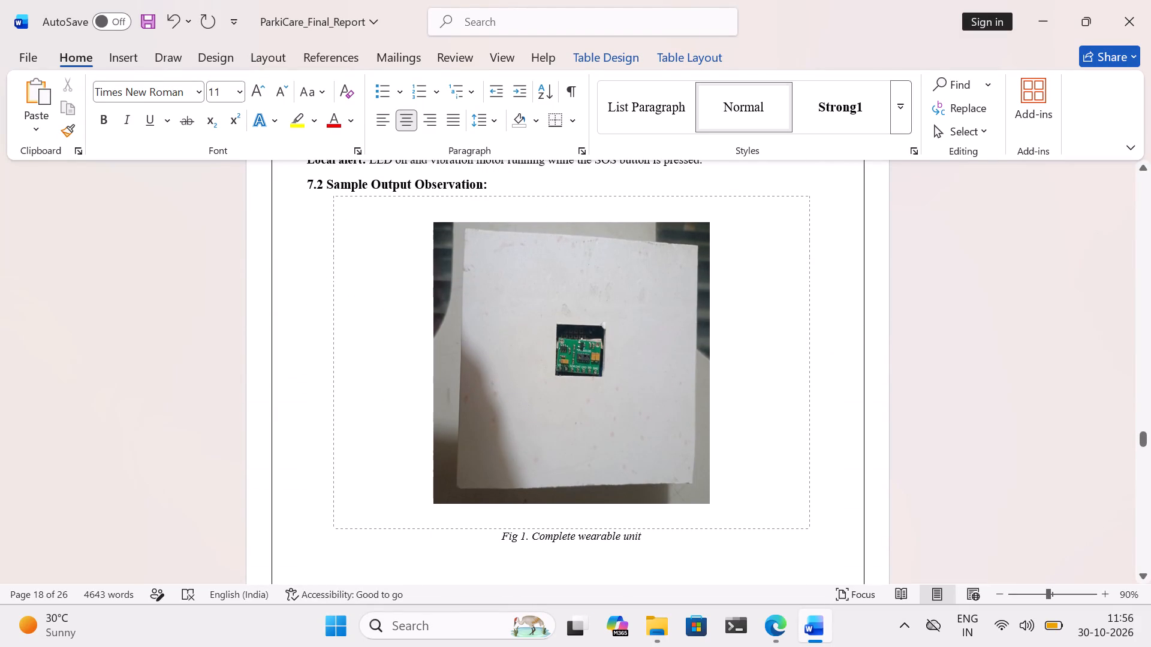
Review the output figures from the Fig 1 wearable unit photo and Fig 2 connections photo through the Fig 3 and Fig 4 frames.
{"action": "scroll", "coordinate": [755, 422], "scroll_direction": "down", "scroll_amount": 5}
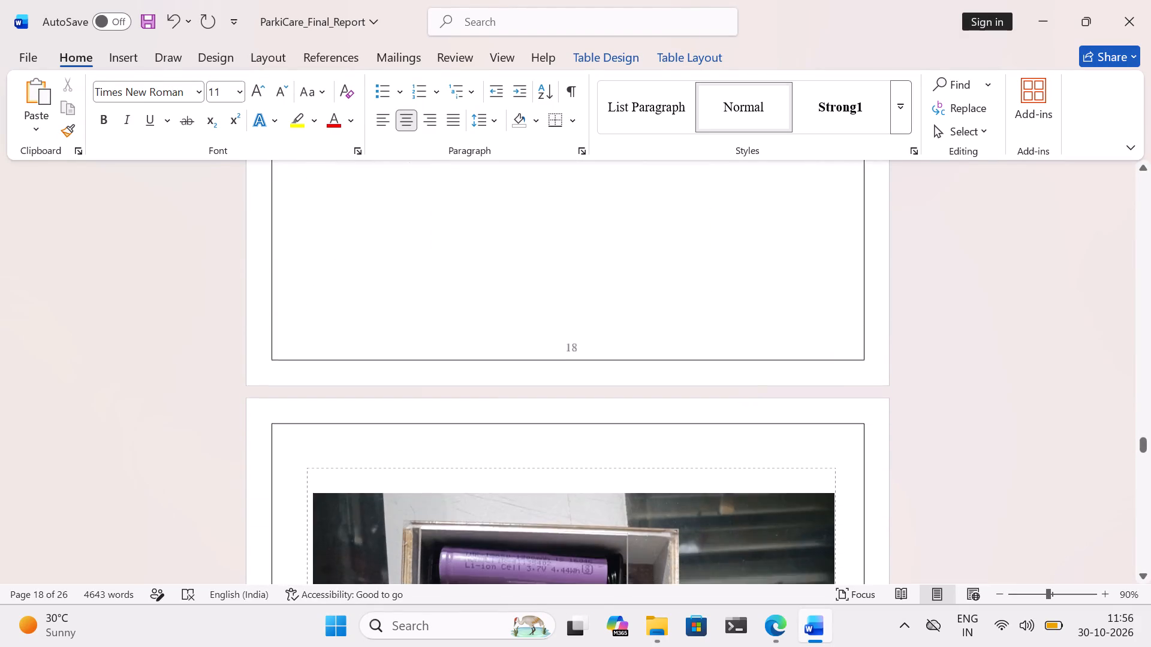
{"action": "scroll", "coordinate": [755, 422], "scroll_direction": "right", "scroll_amount": 4}
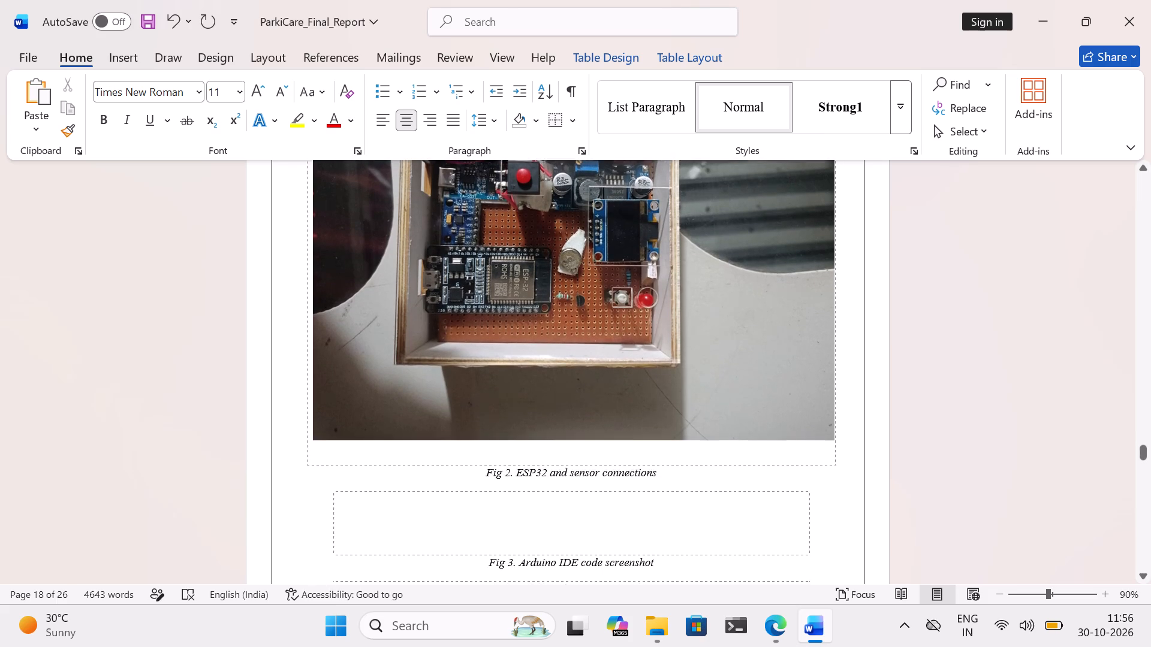
{"action": "scroll", "coordinate": [755, 422], "scroll_direction": "right", "scroll_amount": 1}
{"action": "scroll", "coordinate": [755, 422], "scroll_direction": "up", "scroll_amount": 1}
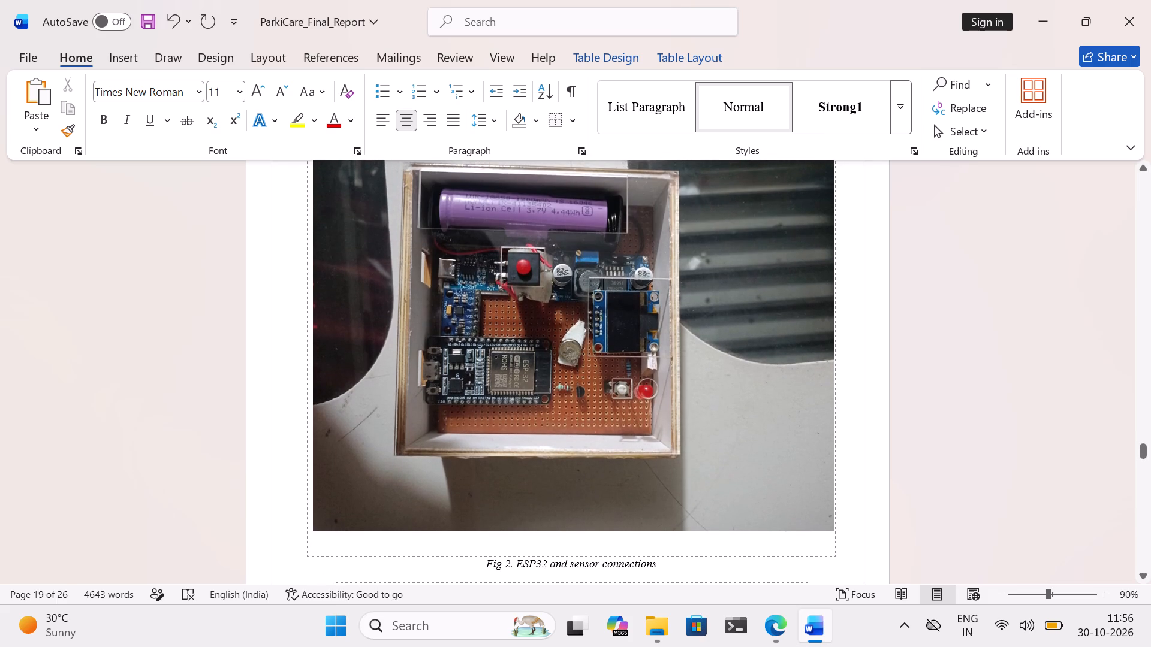
{"action": "scroll", "coordinate": [755, 422], "scroll_direction": "up", "scroll_amount": 2}
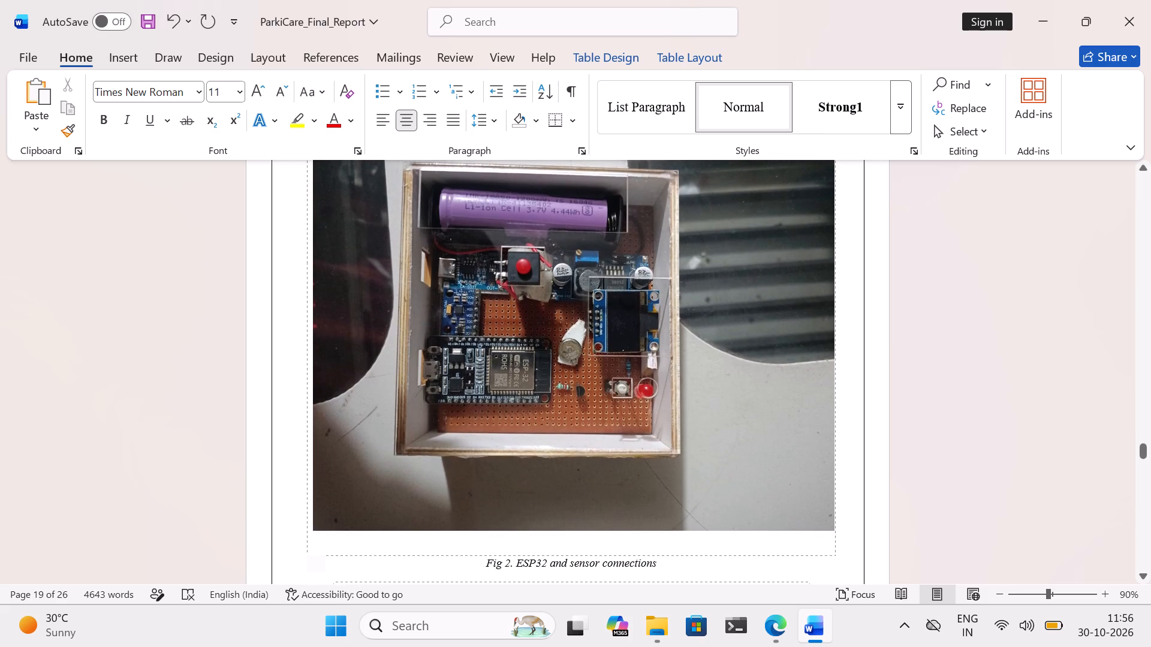
{"action": "scroll", "coordinate": [755, 422], "scroll_direction": "down", "scroll_amount": 3}
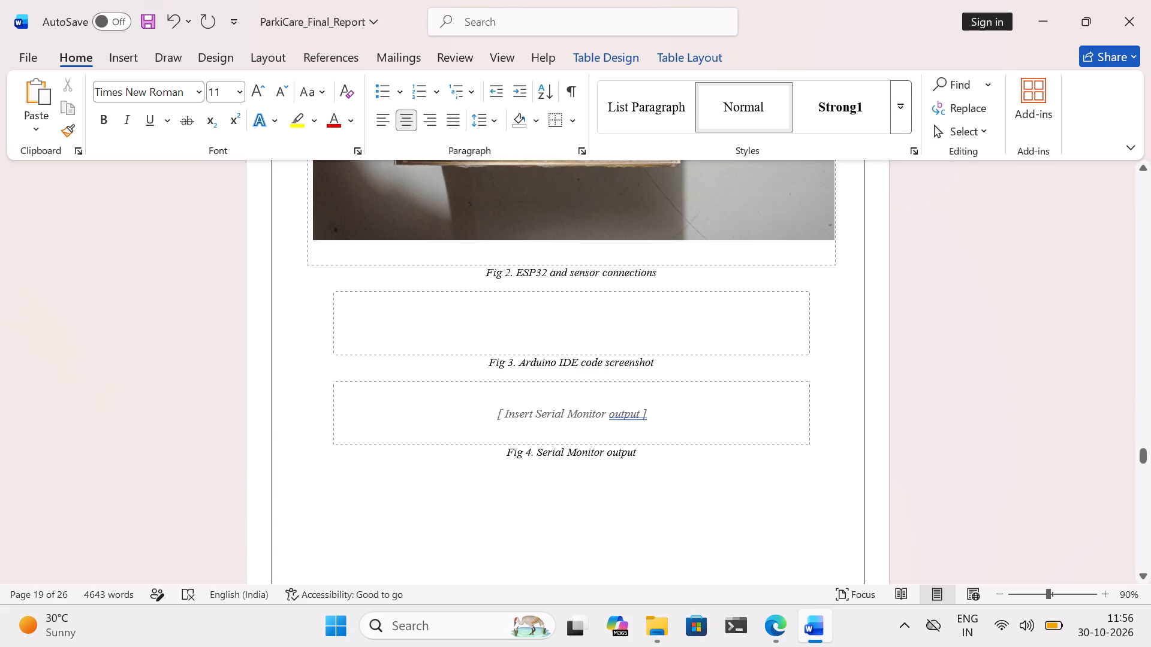
{"action": "scroll", "coordinate": [755, 422], "scroll_direction": "down", "scroll_amount": 2}
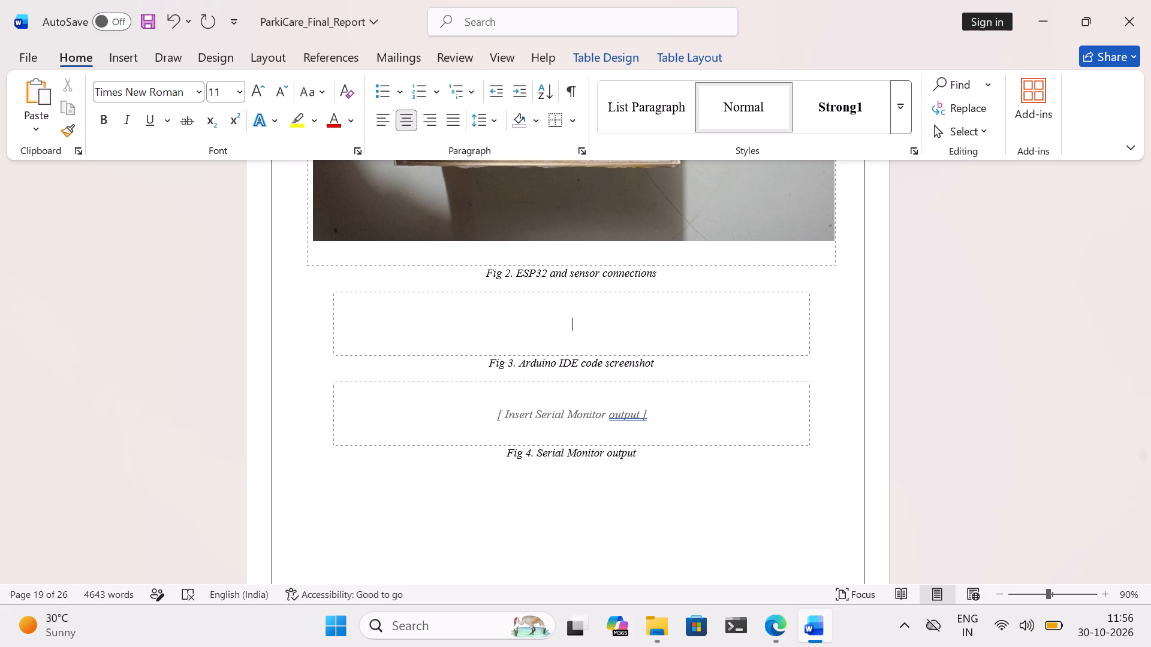
Delete the ESP32 board photo from the frame above the Fig 2 caption.
{"action": "scroll", "coordinate": [755, 422], "scroll_direction": "down", "scroll_amount": 8}
{"action": "scroll", "coordinate": [755, 422], "scroll_direction": "up", "scroll_amount": 2}
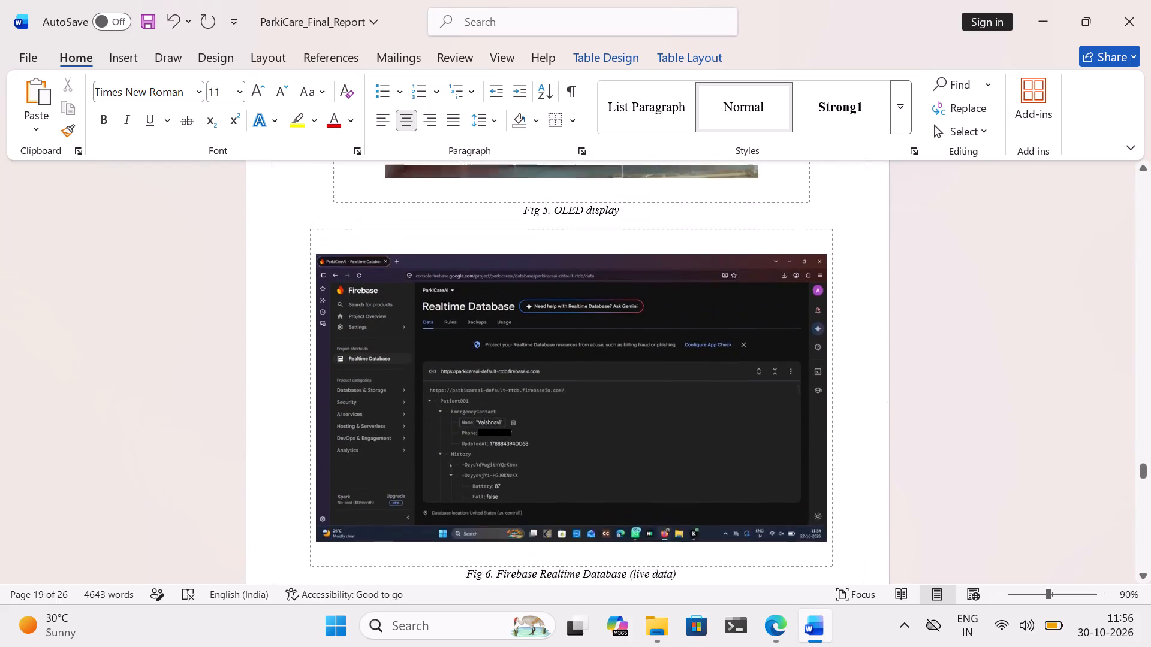
{"action": "scroll", "coordinate": [755, 422], "scroll_direction": "up", "scroll_amount": 3}
{"action": "scroll", "coordinate": [755, 422], "scroll_direction": "down", "scroll_amount": 1}
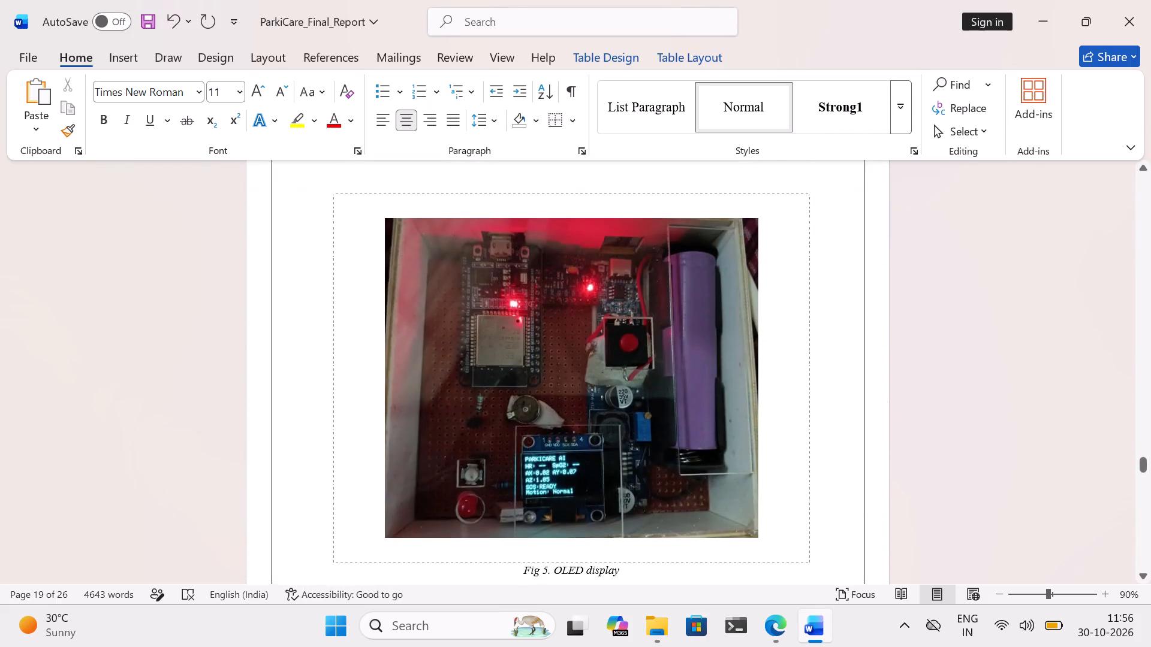
{"action": "scroll", "coordinate": [755, 422], "scroll_direction": "down", "scroll_amount": 1}
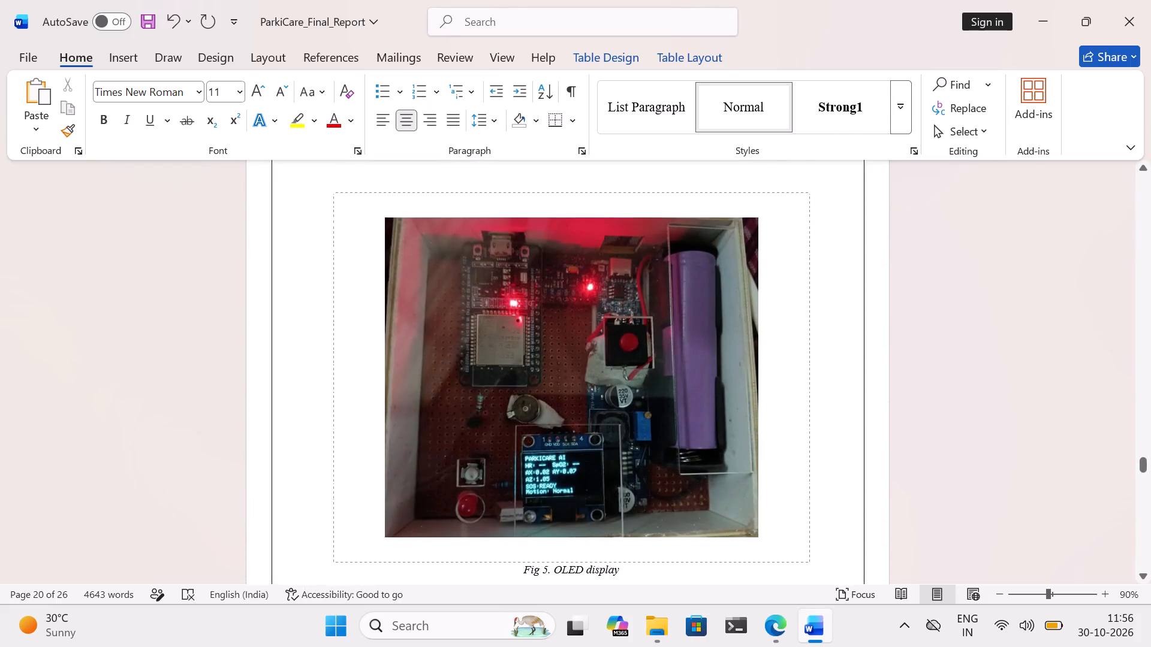
{"action": "scroll", "coordinate": [683, 353], "scroll_direction": "up", "scroll_amount": 5}
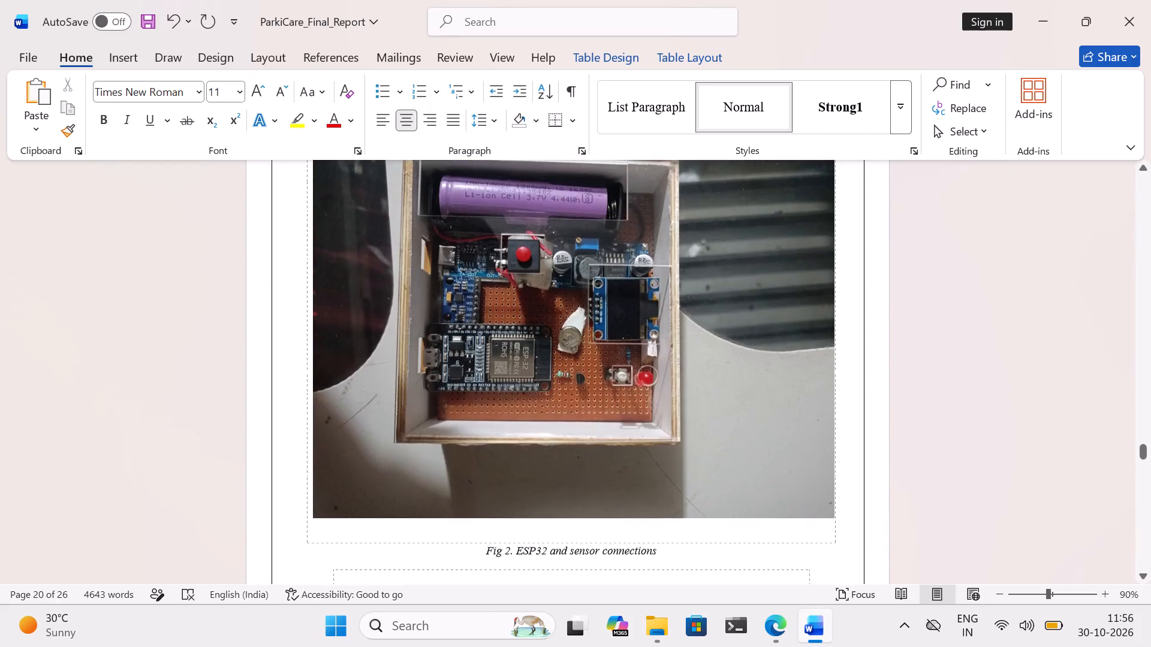
{"action": "scroll", "coordinate": [683, 353], "scroll_direction": "up", "scroll_amount": 2}
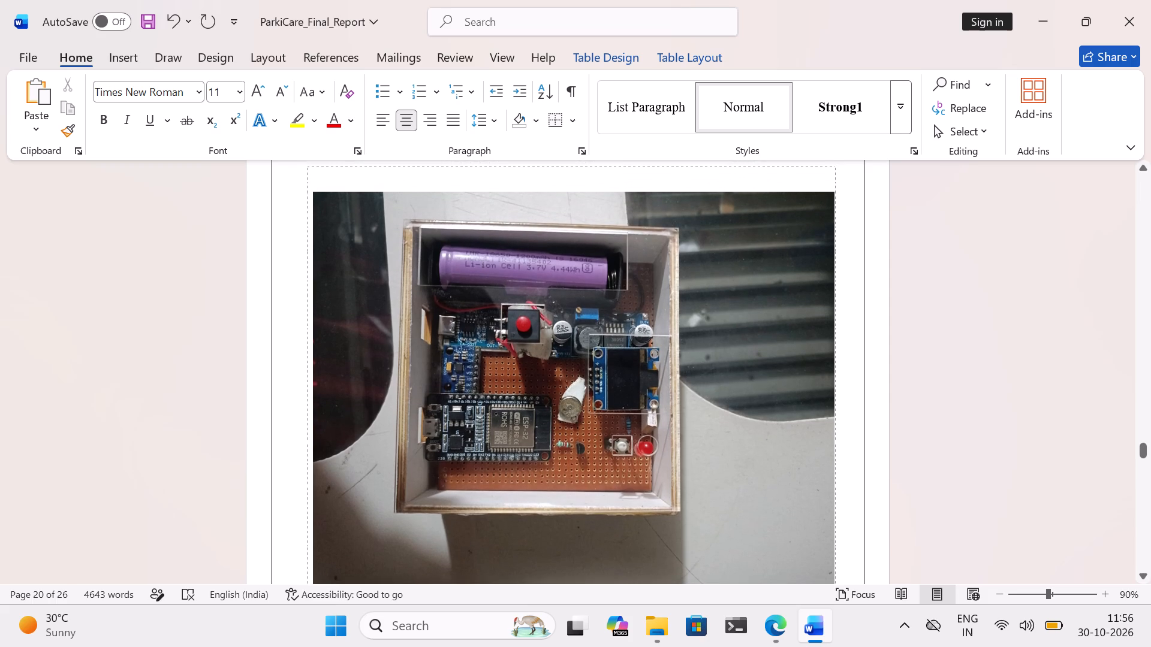
{"action": "left_click", "coordinate": [713, 367]}
{"action": "scroll", "coordinate": [713, 367], "scroll_direction": "up", "scroll_amount": 1}
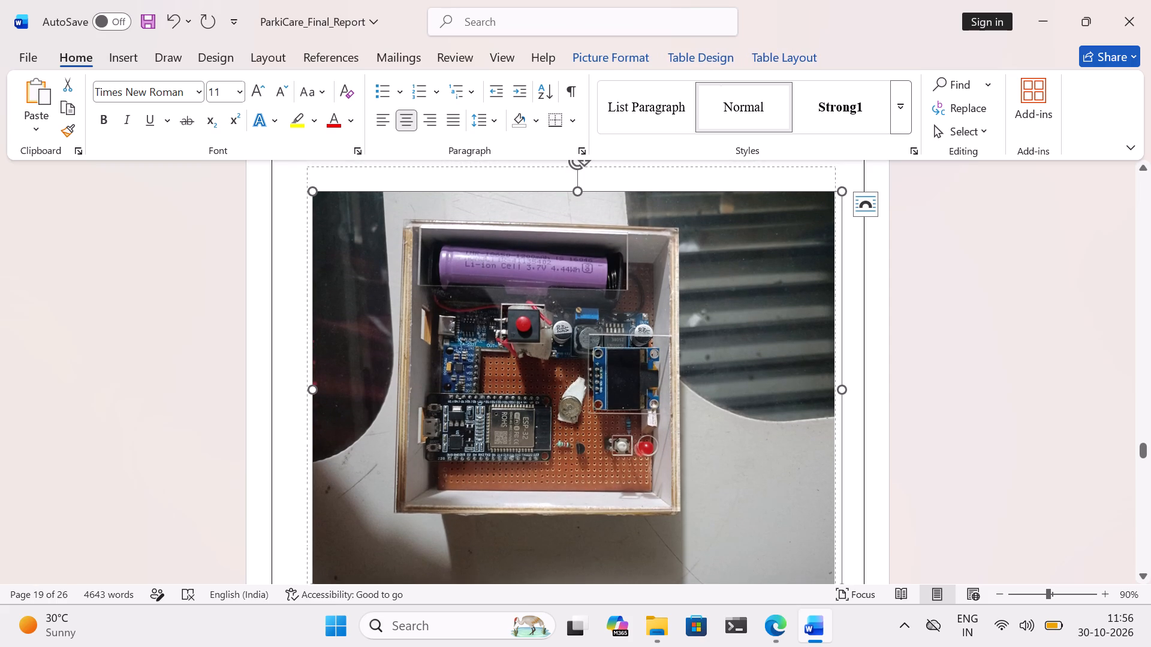
{"action": "key", "text": "Delete"}
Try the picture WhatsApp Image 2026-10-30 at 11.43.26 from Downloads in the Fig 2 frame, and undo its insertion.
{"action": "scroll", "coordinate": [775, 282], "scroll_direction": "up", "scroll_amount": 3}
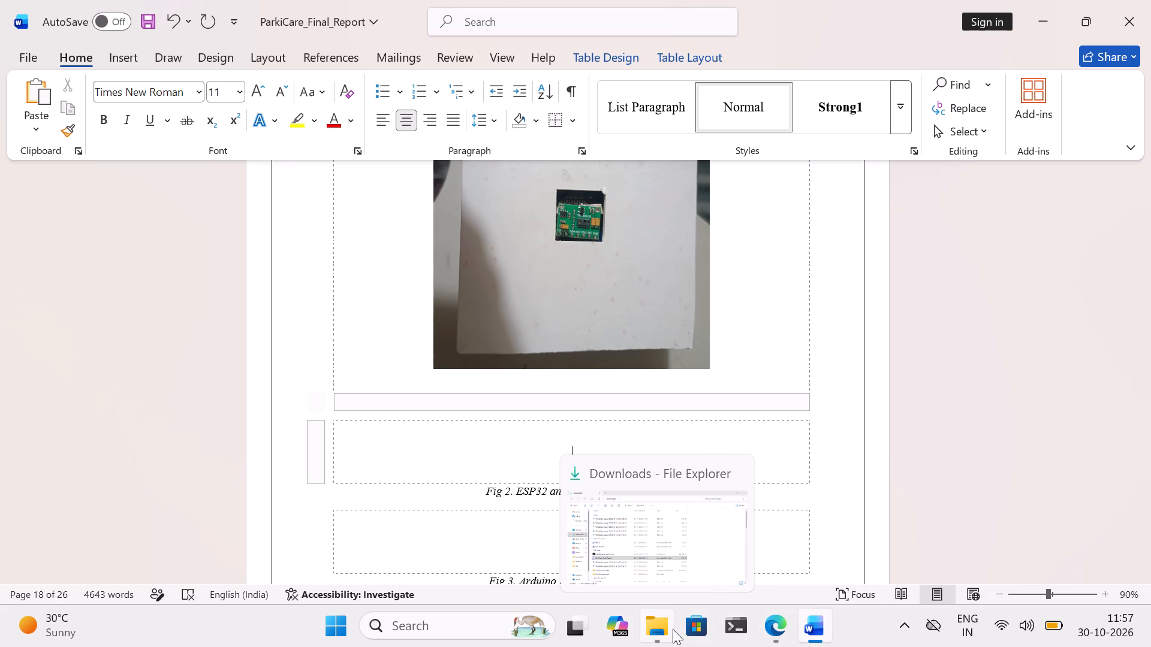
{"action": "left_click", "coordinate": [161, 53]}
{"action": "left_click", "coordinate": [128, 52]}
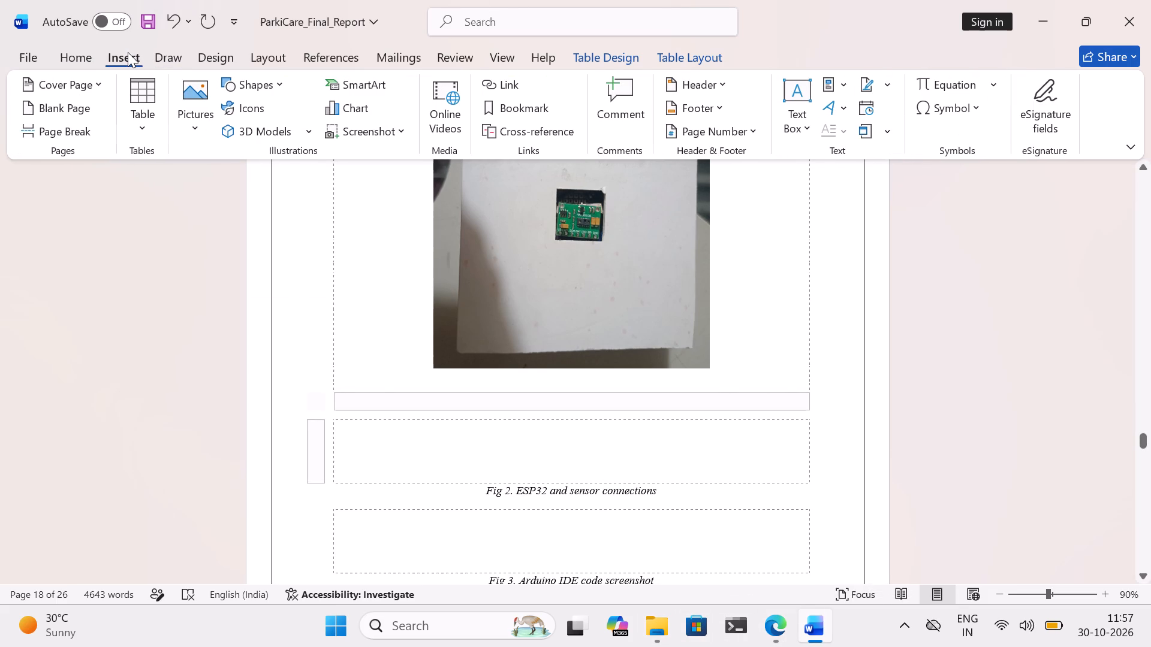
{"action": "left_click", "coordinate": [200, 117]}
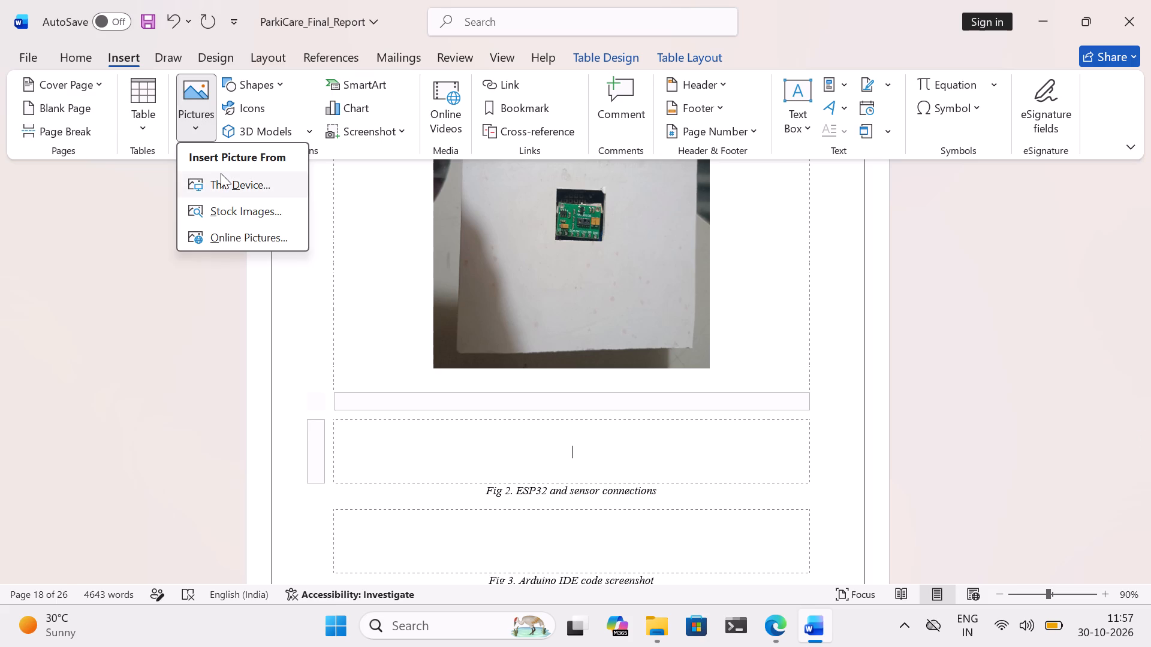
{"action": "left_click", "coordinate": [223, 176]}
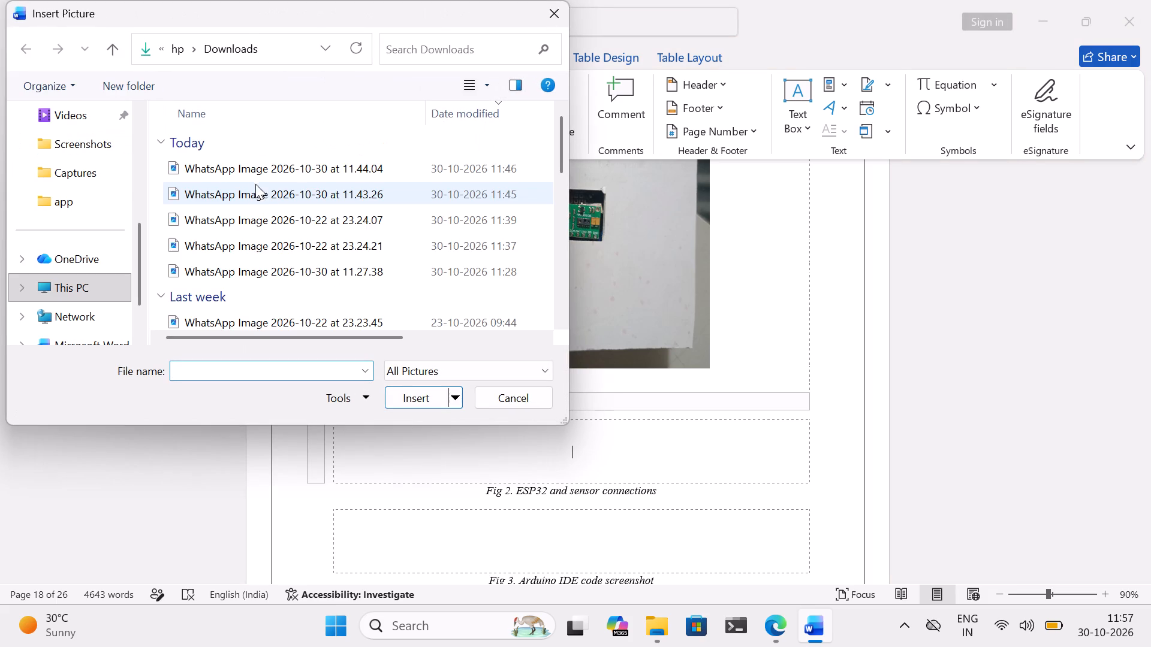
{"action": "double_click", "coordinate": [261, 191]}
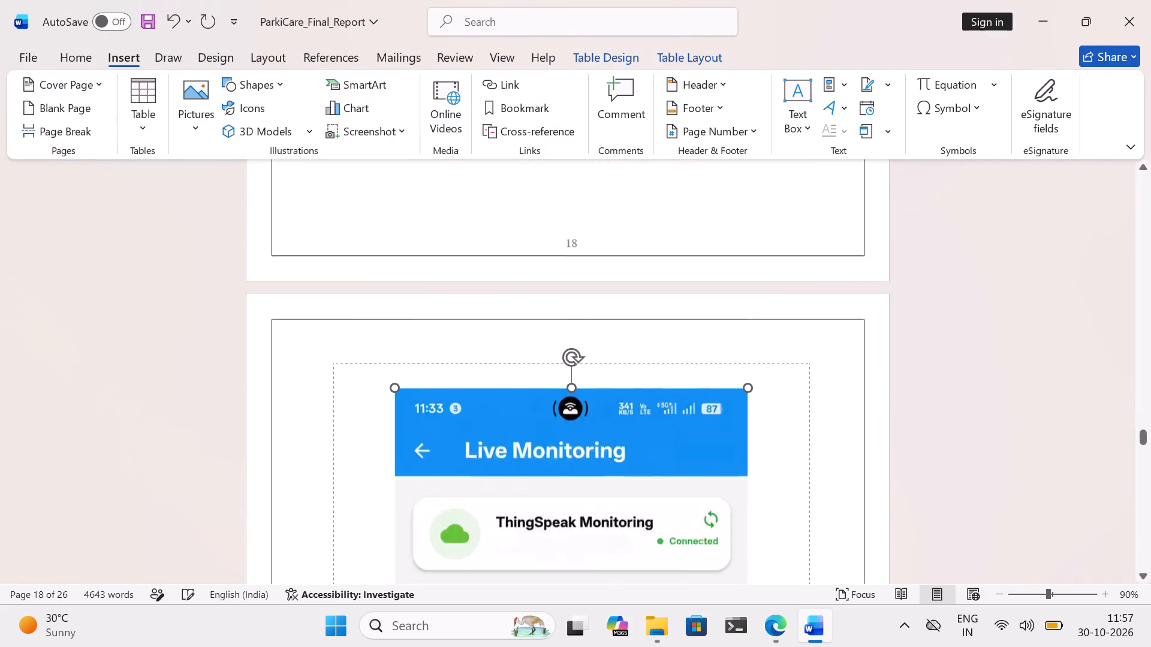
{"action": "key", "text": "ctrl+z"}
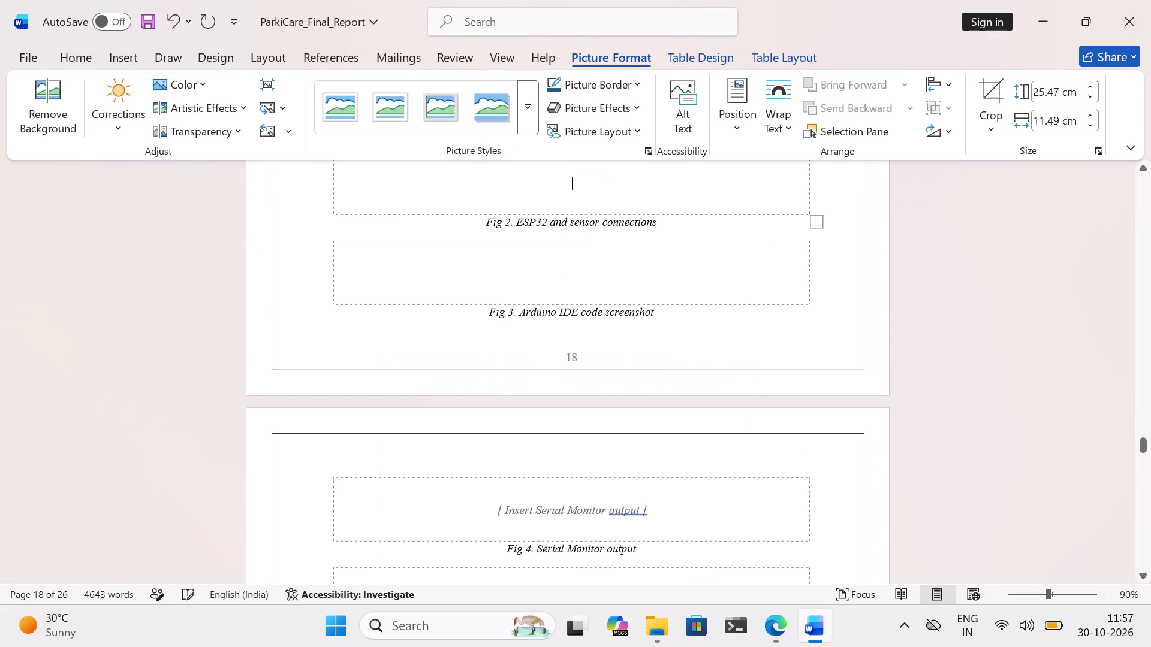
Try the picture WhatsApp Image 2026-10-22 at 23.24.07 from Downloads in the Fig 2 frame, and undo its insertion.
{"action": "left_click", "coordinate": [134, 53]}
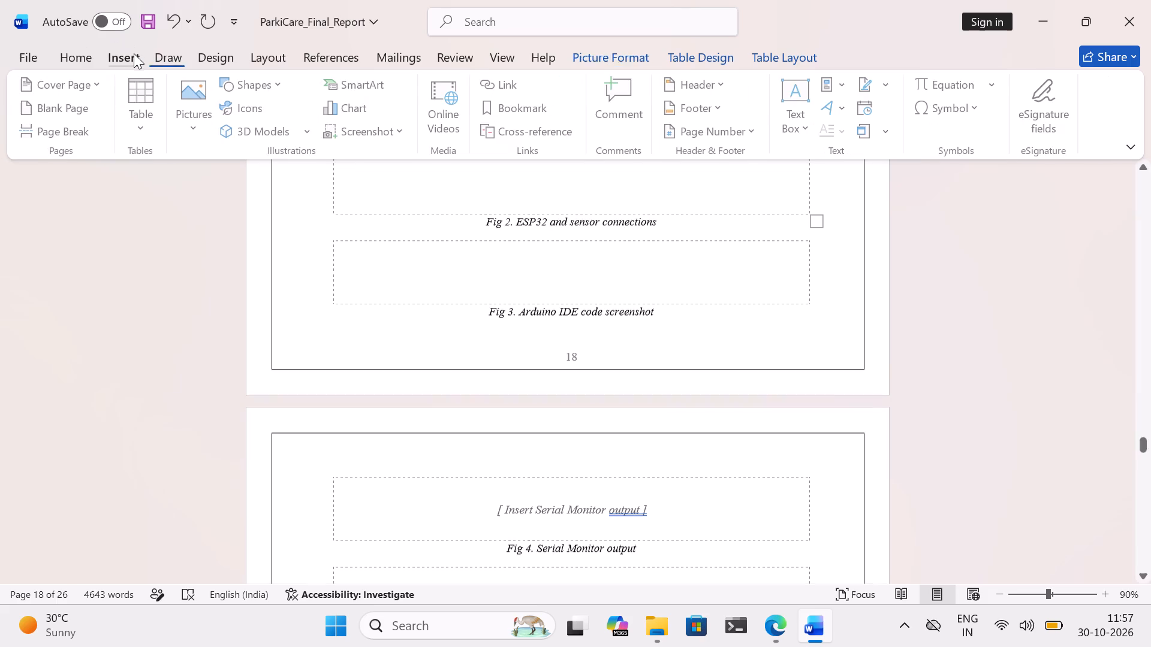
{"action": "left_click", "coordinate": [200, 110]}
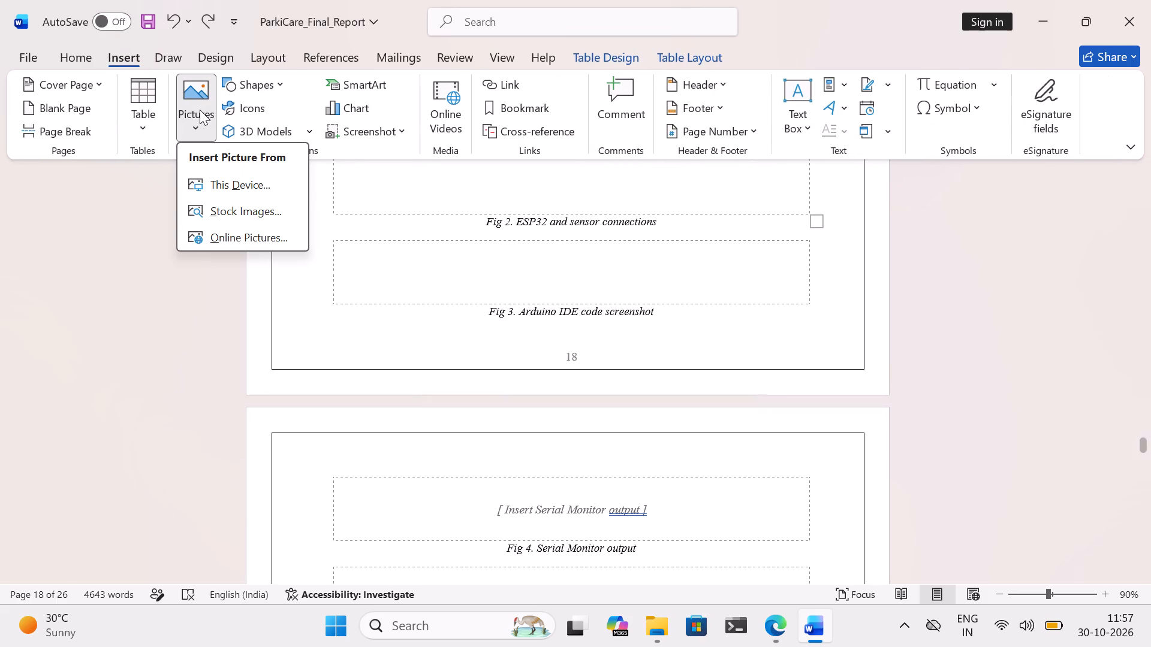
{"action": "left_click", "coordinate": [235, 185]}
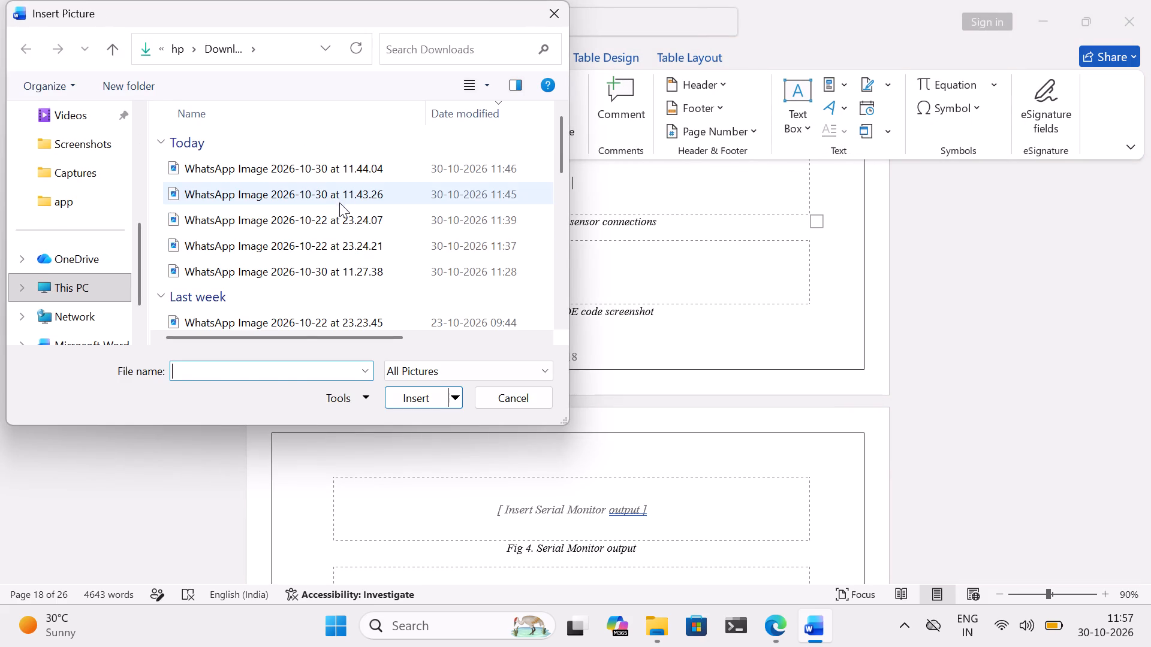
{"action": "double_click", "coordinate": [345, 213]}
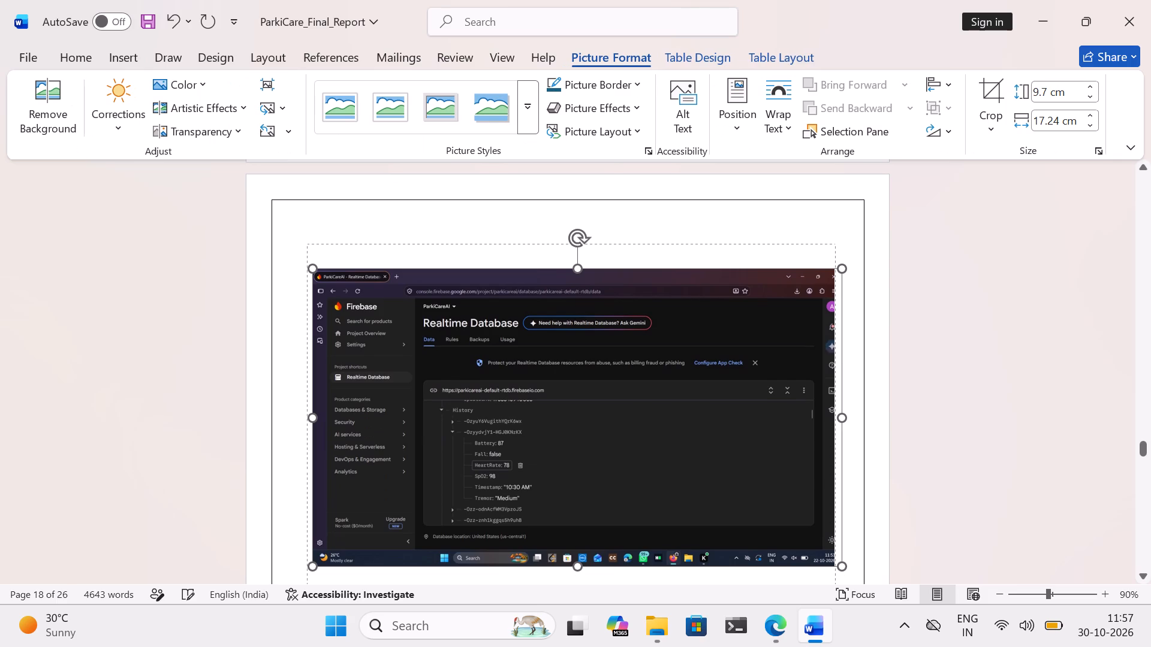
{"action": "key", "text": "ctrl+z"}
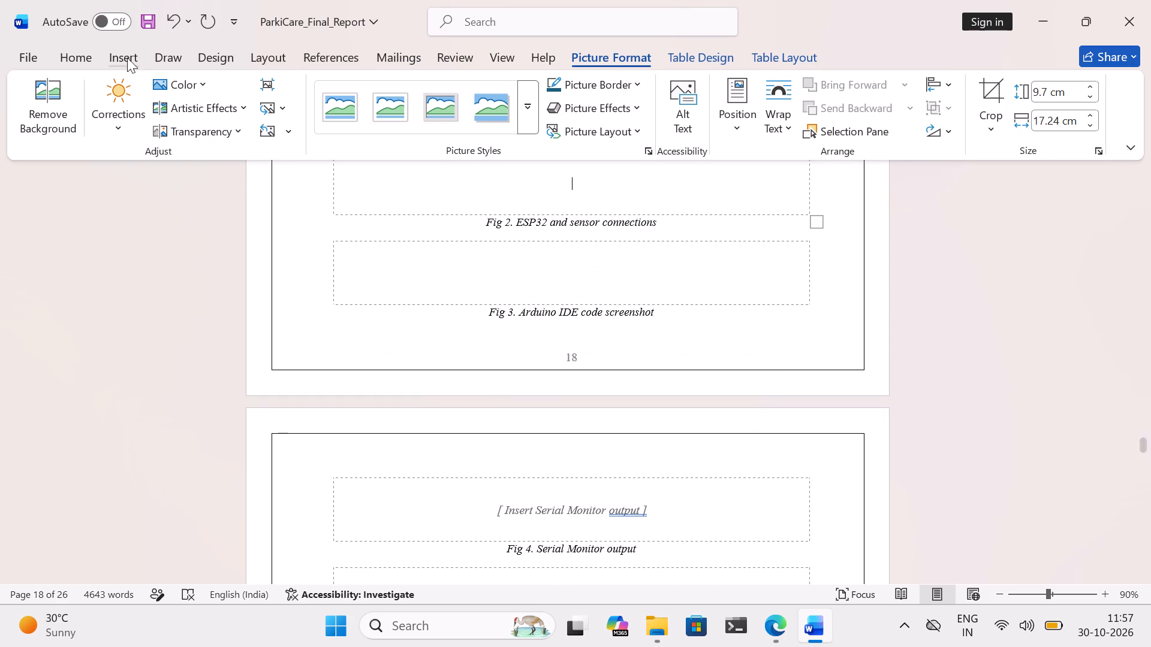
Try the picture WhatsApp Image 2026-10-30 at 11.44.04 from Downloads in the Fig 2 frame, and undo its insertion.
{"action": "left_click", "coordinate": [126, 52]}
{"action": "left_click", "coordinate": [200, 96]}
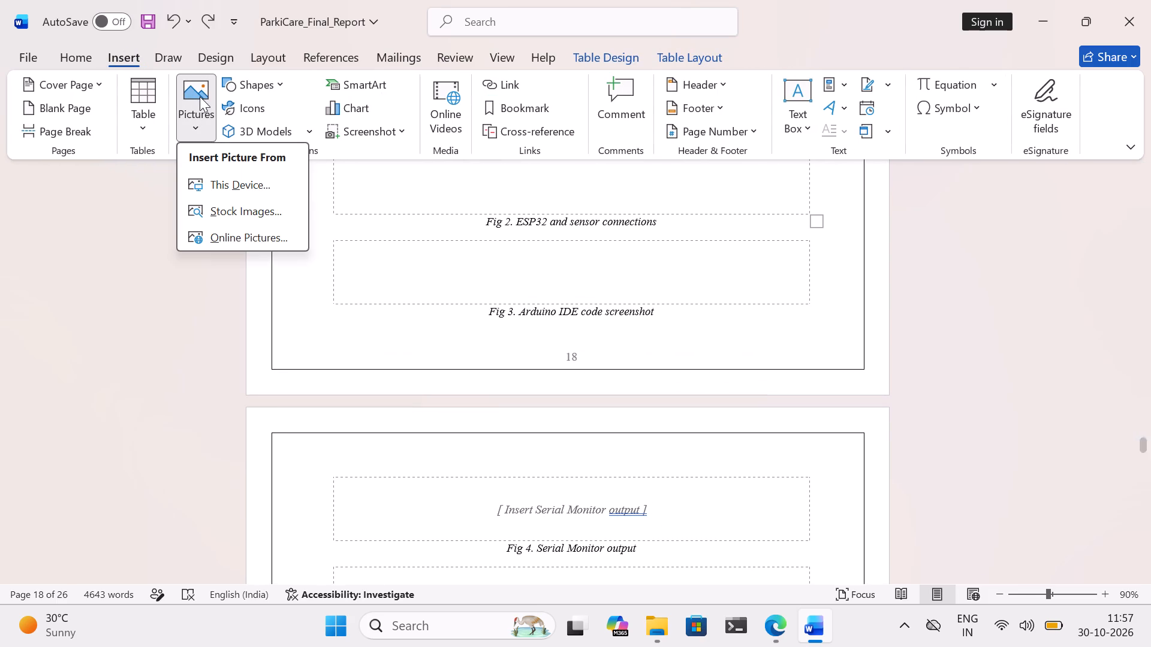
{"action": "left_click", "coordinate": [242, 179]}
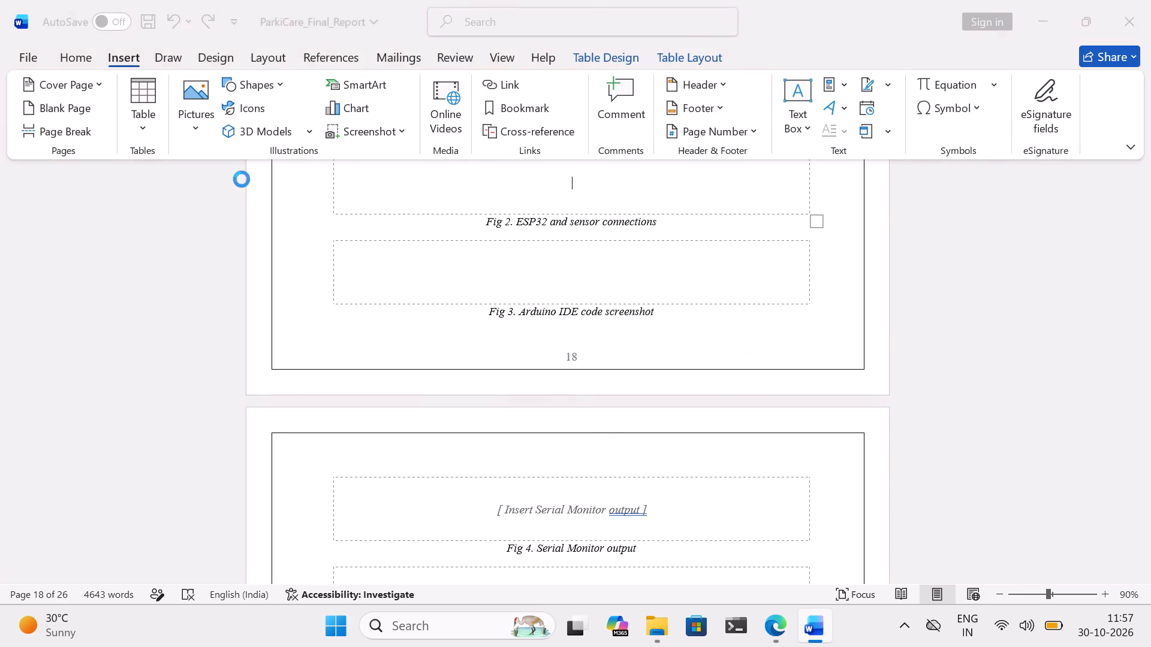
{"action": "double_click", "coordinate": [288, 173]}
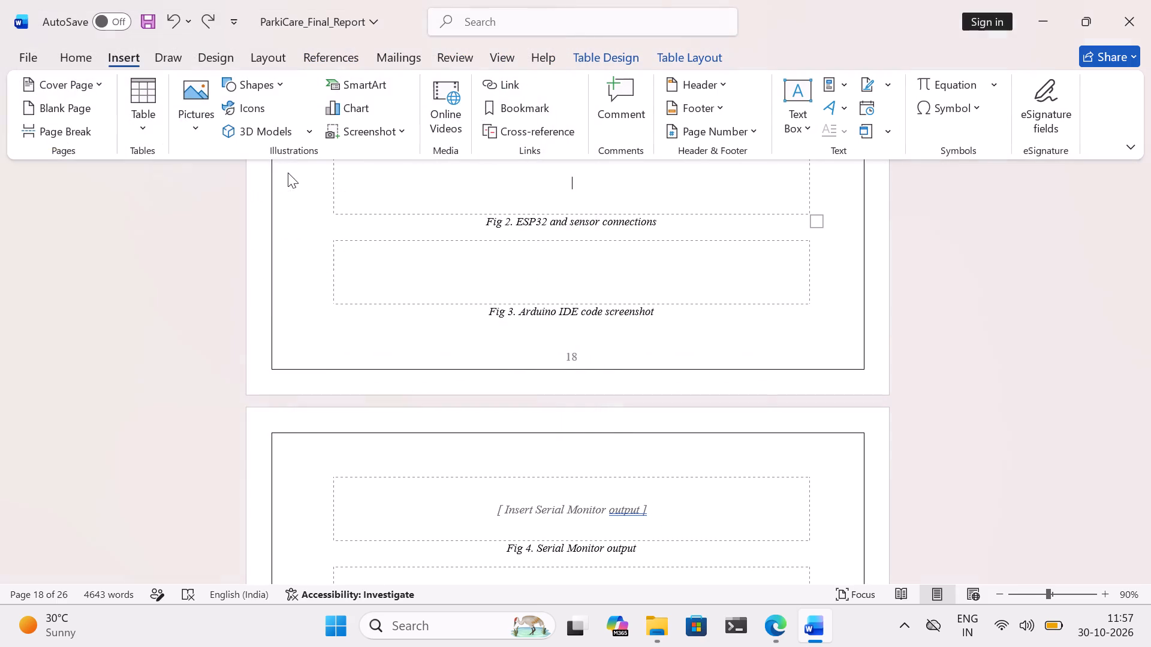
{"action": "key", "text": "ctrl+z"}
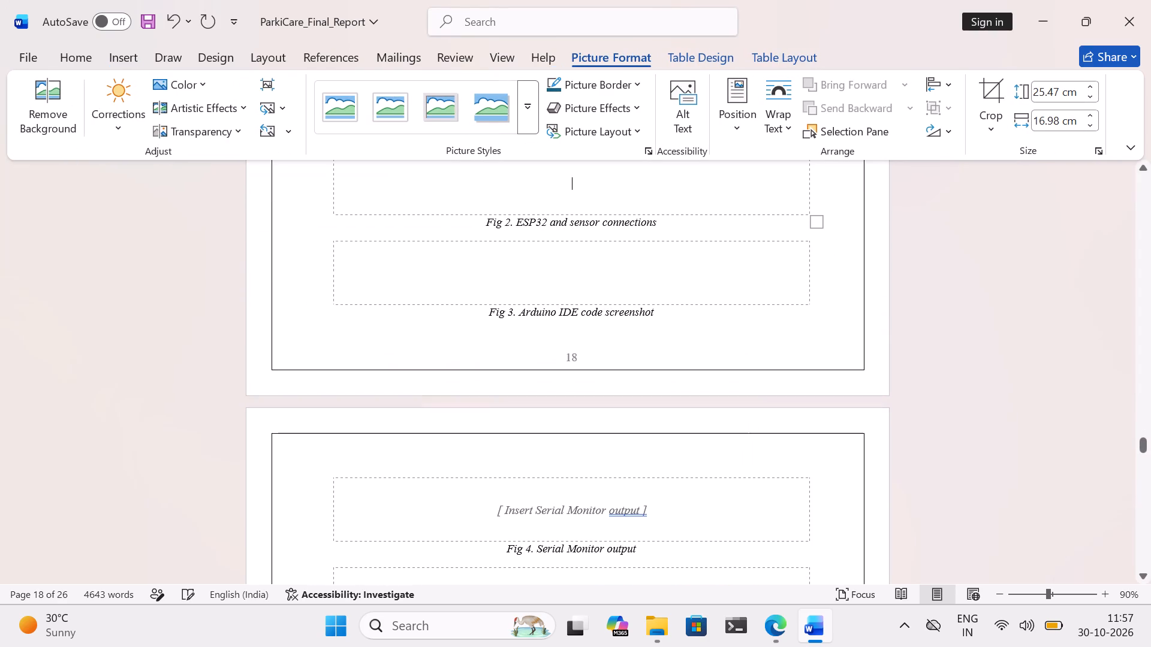
Insert the picture WhatsApp Image 2026-10-30 at 11.27.38 from Downloads into the Fig 2 frame.
{"action": "left_click", "coordinate": [113, 54]}
{"action": "left_click", "coordinate": [209, 113]}
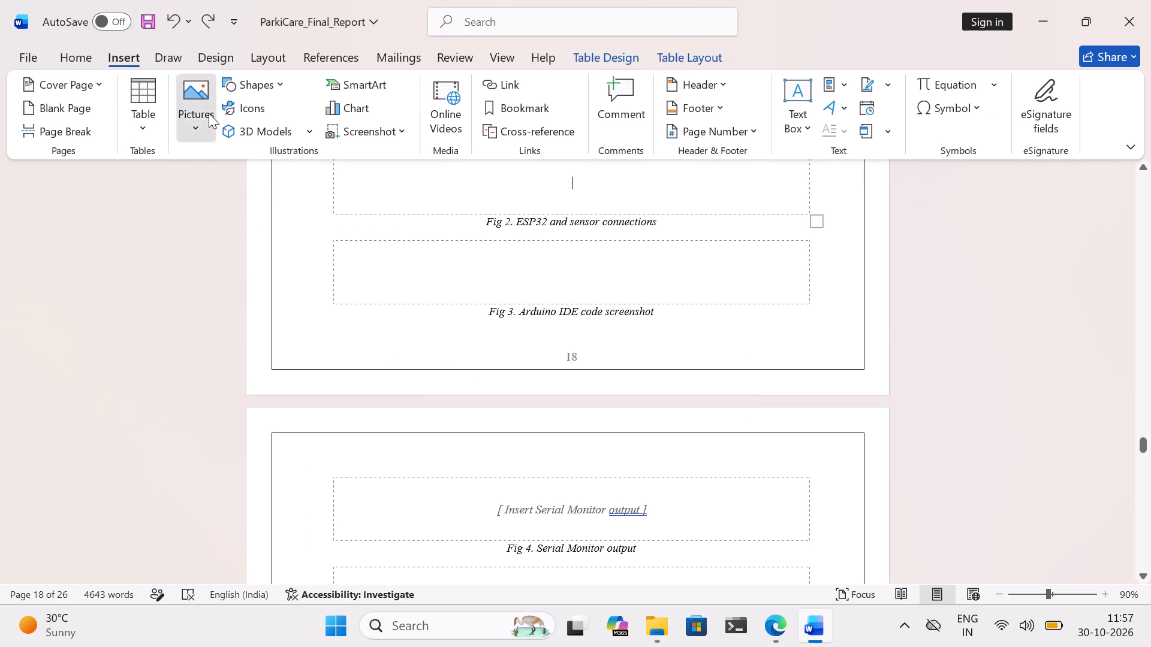
{"action": "left_click", "coordinate": [241, 171]}
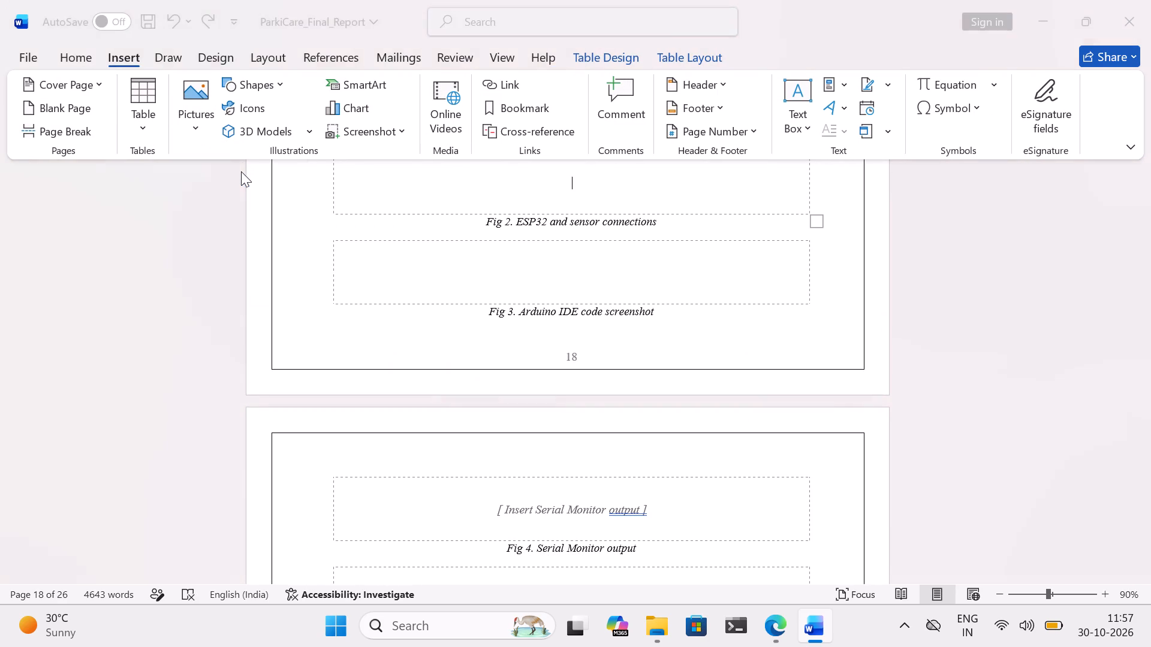
{"action": "double_click", "coordinate": [338, 273]}
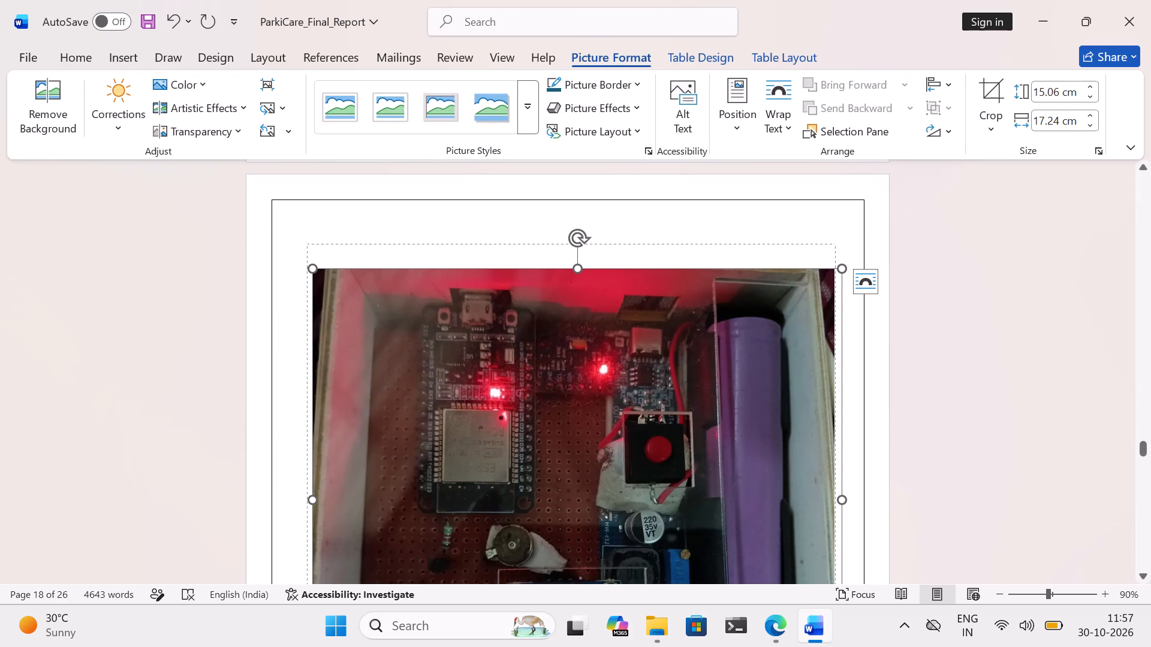
Shrink the Fig 2 device photo proportionally to about 11.07 cm high by 12.68 cm wide.
{"action": "scroll", "coordinate": [697, 330], "scroll_direction": "down", "scroll_amount": 4}
{"action": "scroll", "coordinate": [993, 468], "scroll_direction": "down", "scroll_amount": 1}
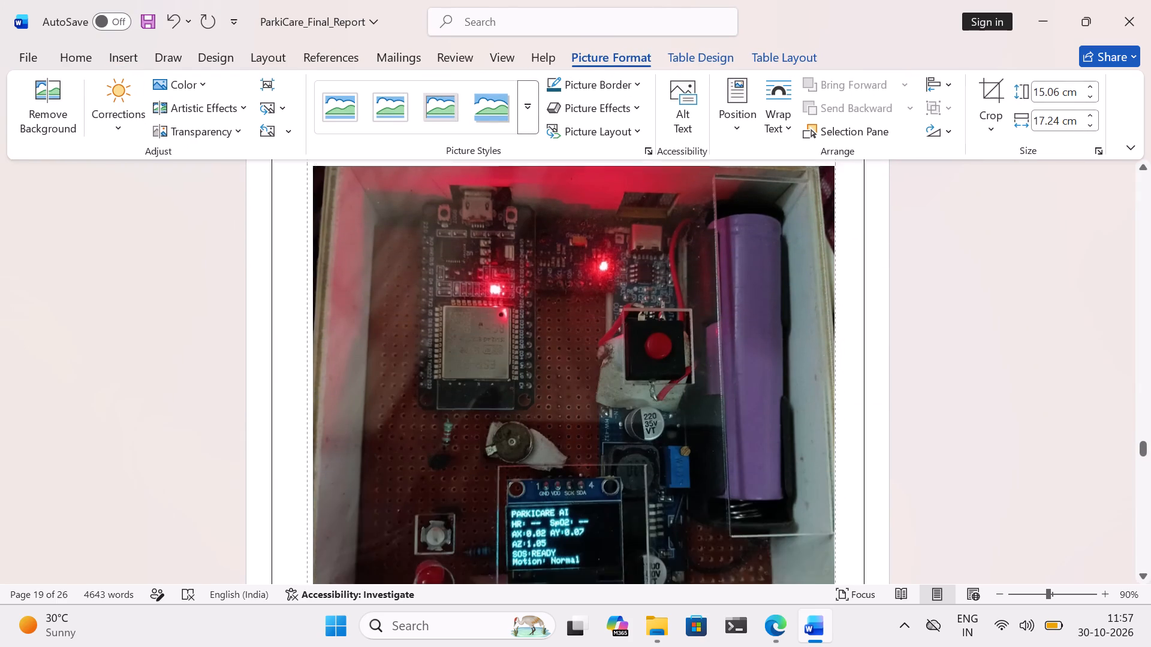
{"action": "scroll", "coordinate": [993, 468], "scroll_direction": "down", "scroll_amount": 3}
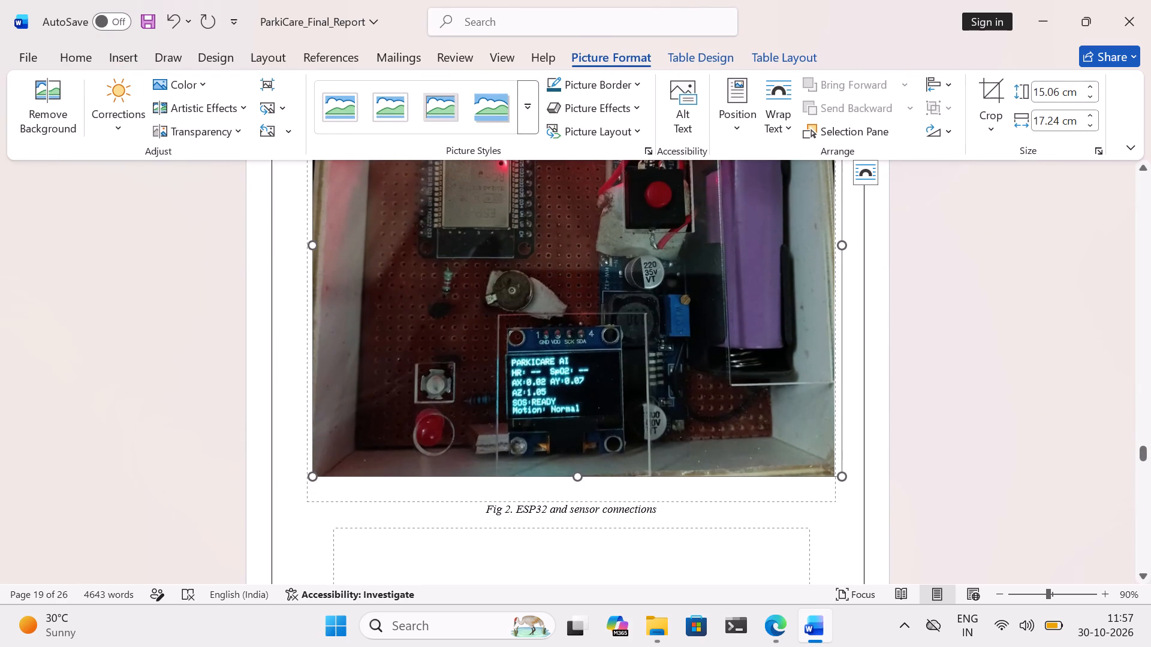
{"action": "left_click_drag", "start_coordinate": [841, 476], "coordinate": [772, 318]}
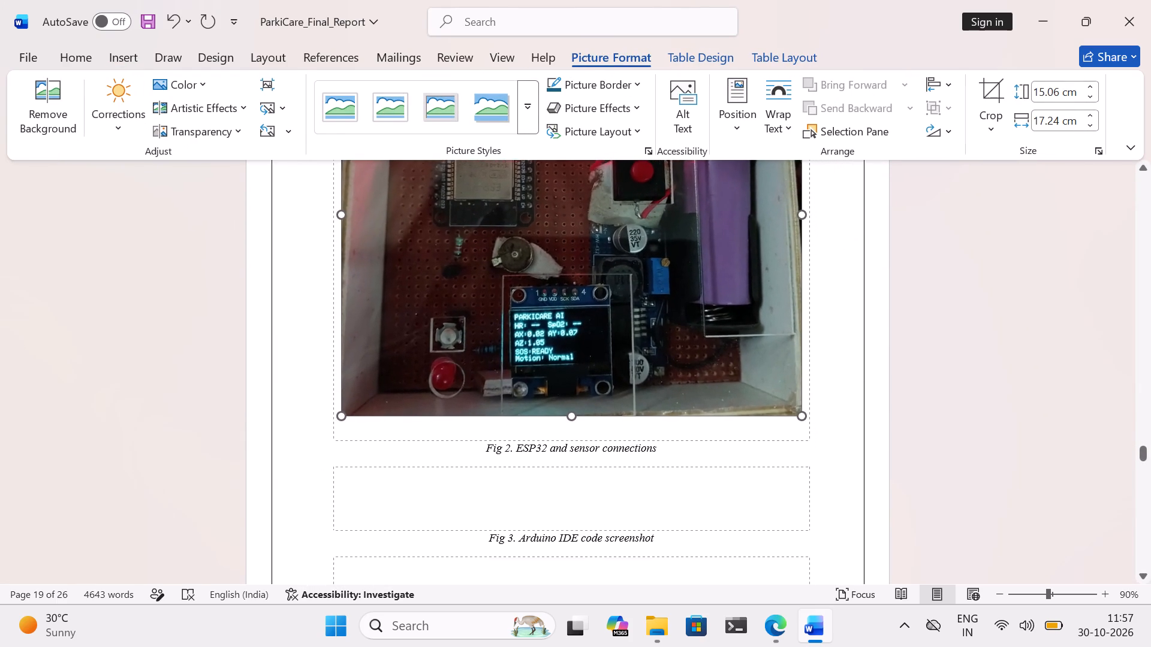
{"action": "left_click_drag", "start_coordinate": [772, 318], "coordinate": [717, 143]}
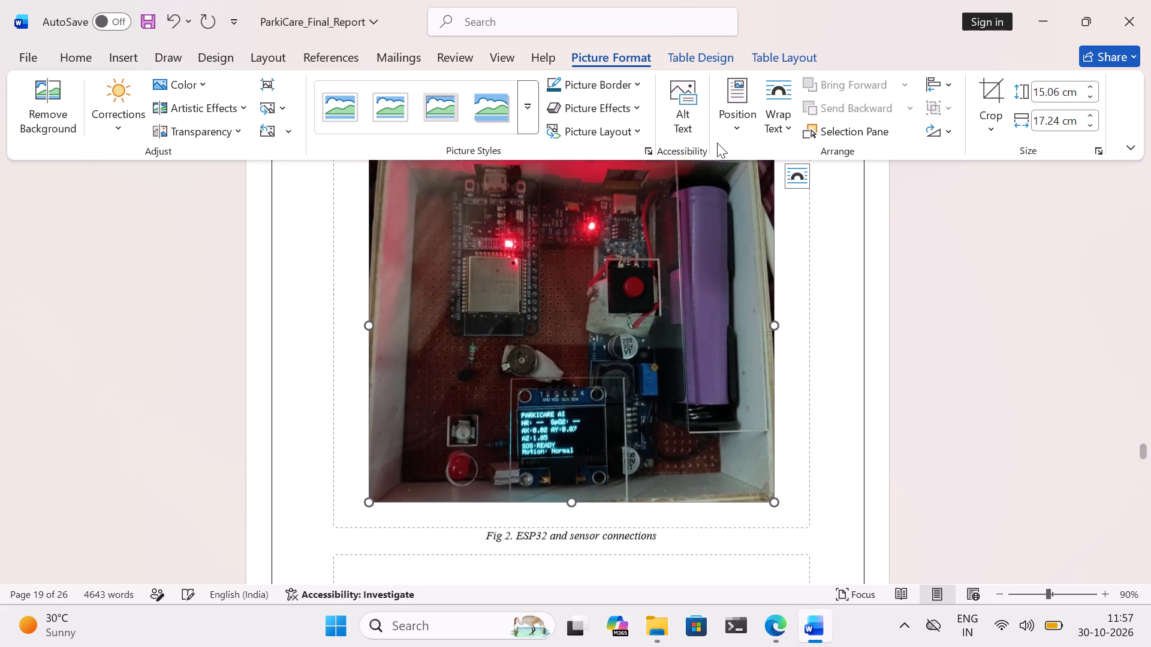
{"action": "scroll", "coordinate": [1112, 476], "scroll_direction": "right", "scroll_amount": 1}
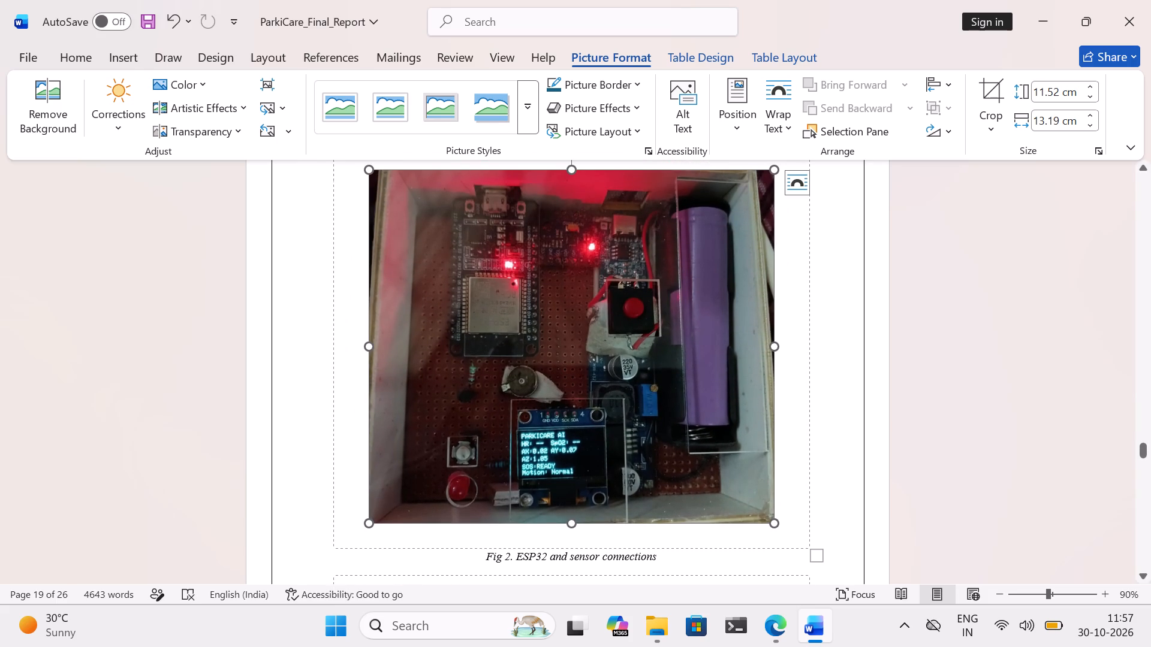
{"action": "left_click_drag", "start_coordinate": [776, 527], "coordinate": [760, 468]}
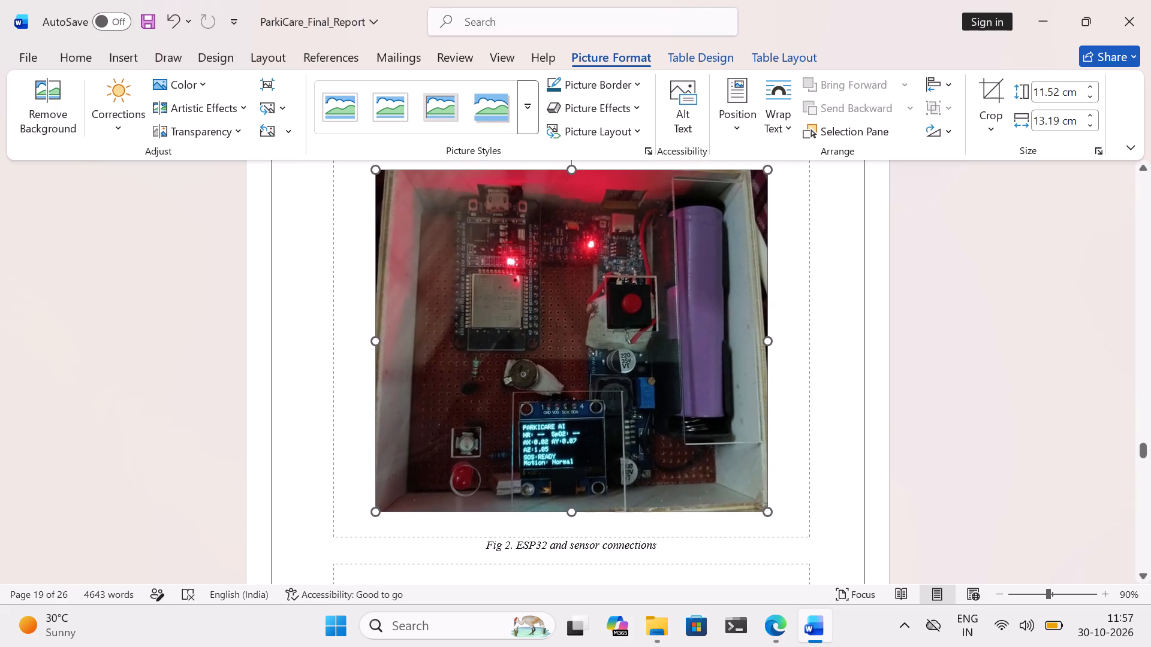
{"action": "left_click_drag", "start_coordinate": [760, 468], "coordinate": [758, 465]}
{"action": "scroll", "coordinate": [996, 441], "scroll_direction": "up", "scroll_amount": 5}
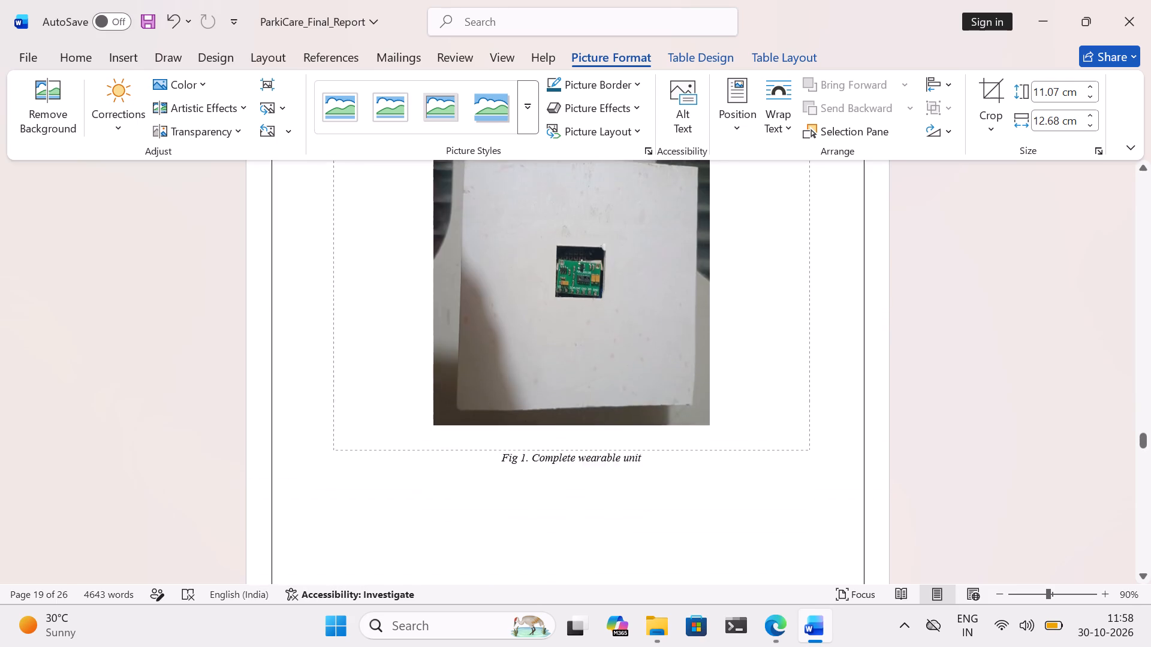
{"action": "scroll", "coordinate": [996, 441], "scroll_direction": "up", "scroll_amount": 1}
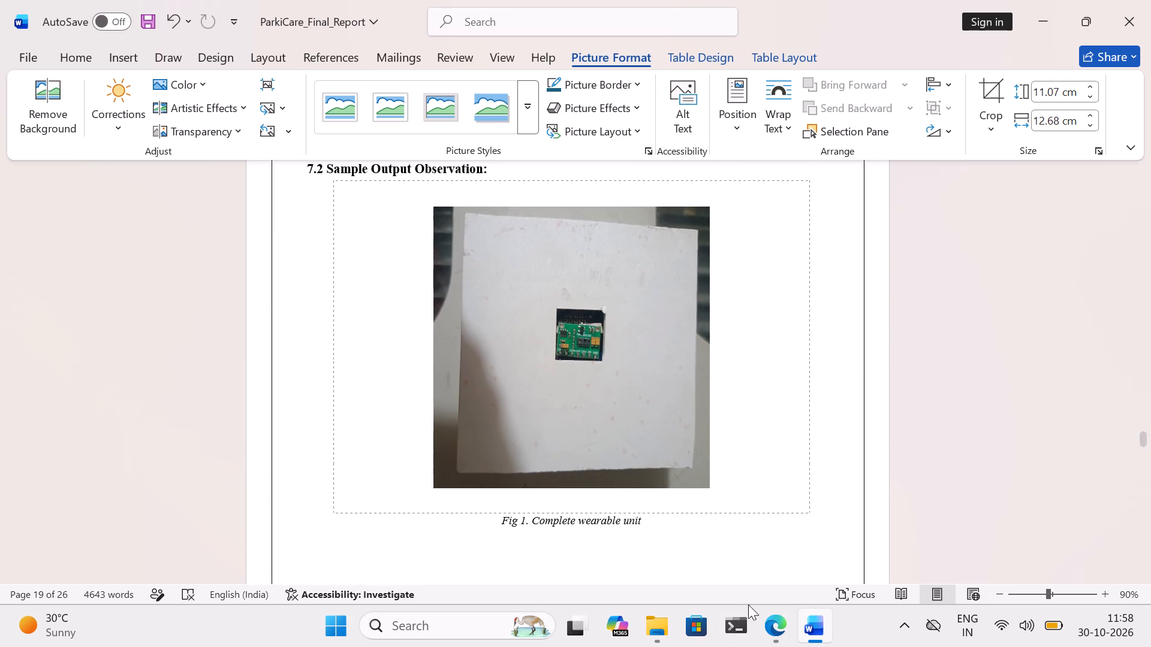
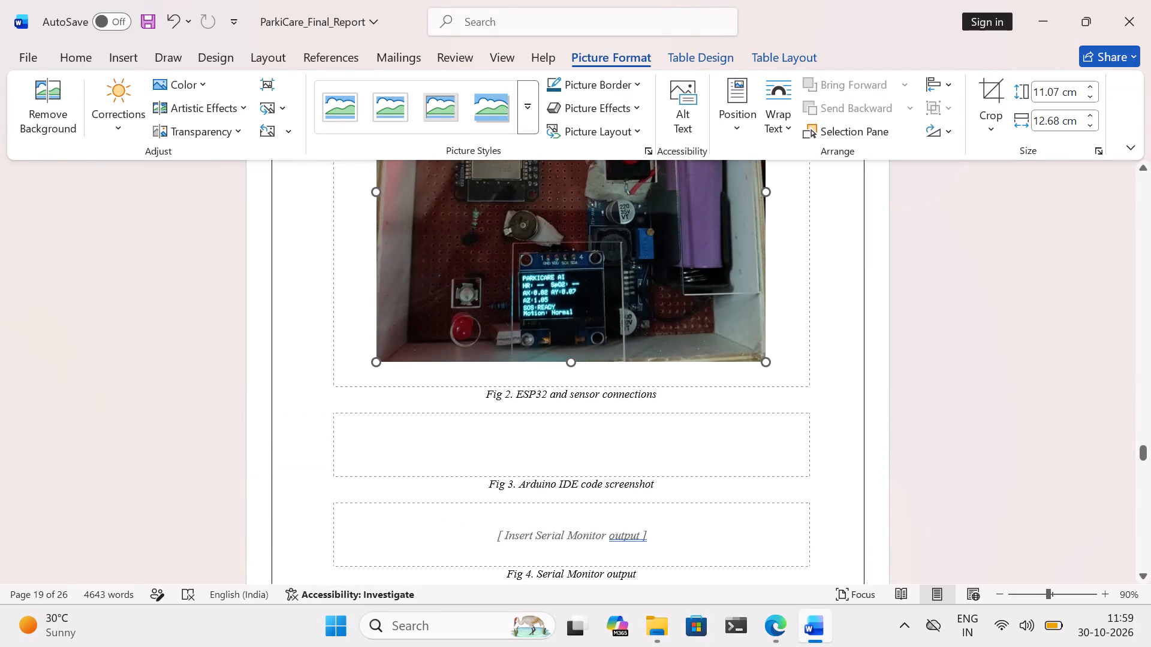
Insert the picture WhatsApp Image 2026-10-30 at 11.56.55 from Downloads into the empty Fig 3 frame.
{"action": "left_click", "coordinate": [640, 458]}
{"action": "left_click", "coordinate": [573, 449]}
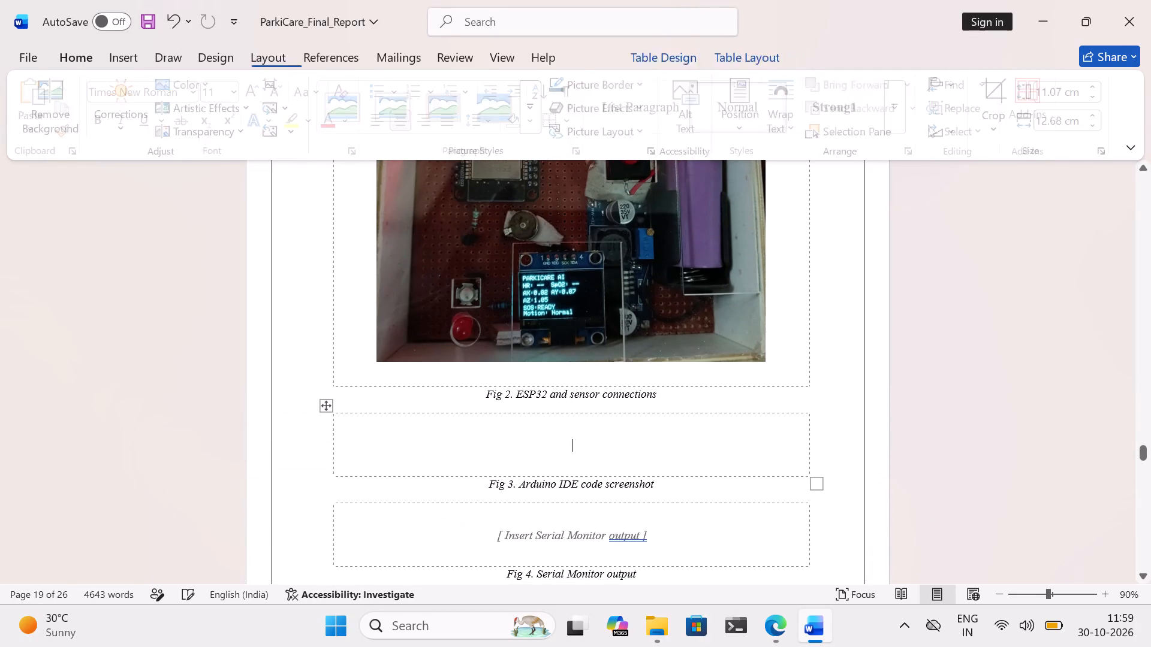
{"action": "left_click", "coordinate": [110, 52]}
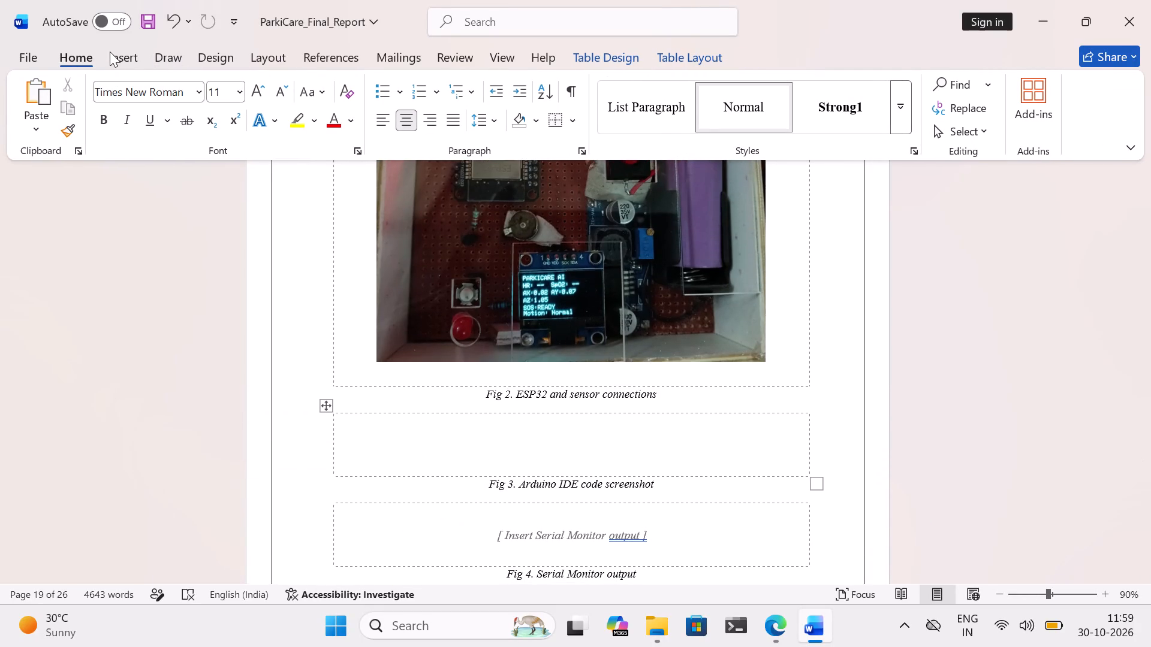
{"action": "left_click", "coordinate": [196, 111]}
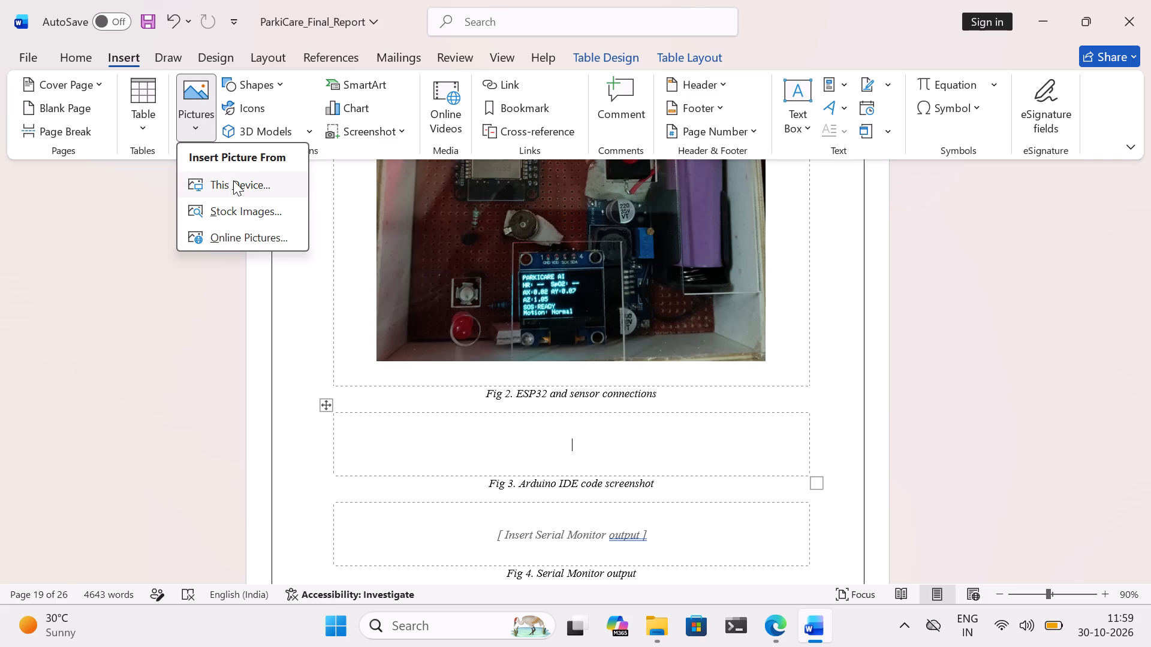
{"action": "left_click", "coordinate": [234, 181]}
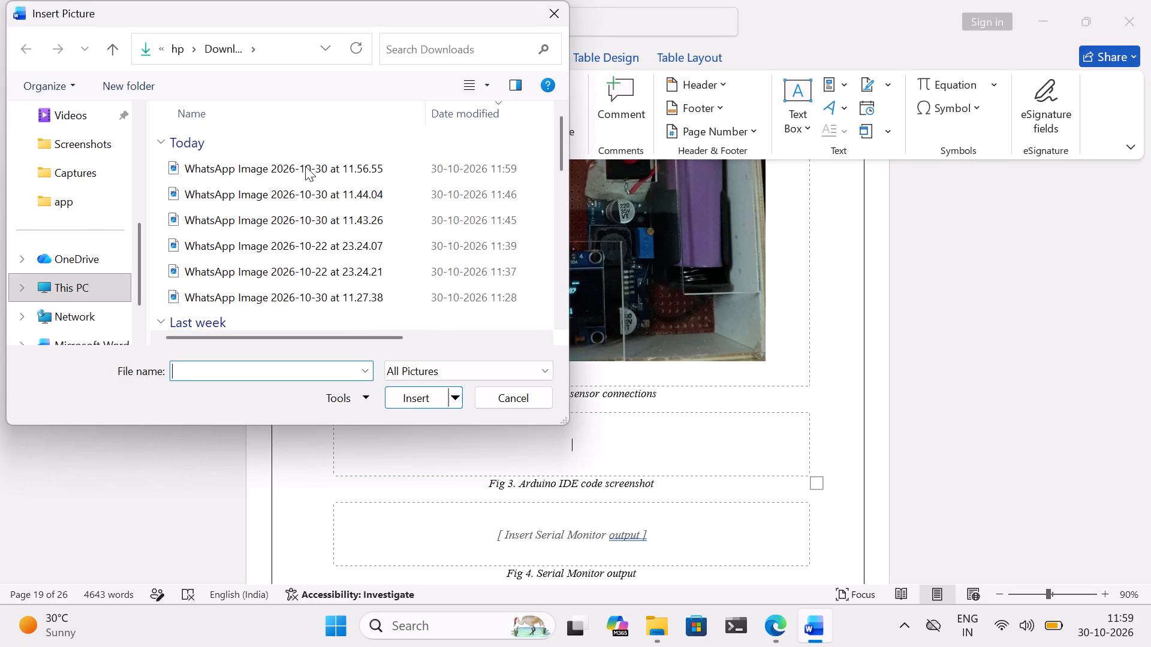
{"action": "left_click", "coordinate": [318, 156]}
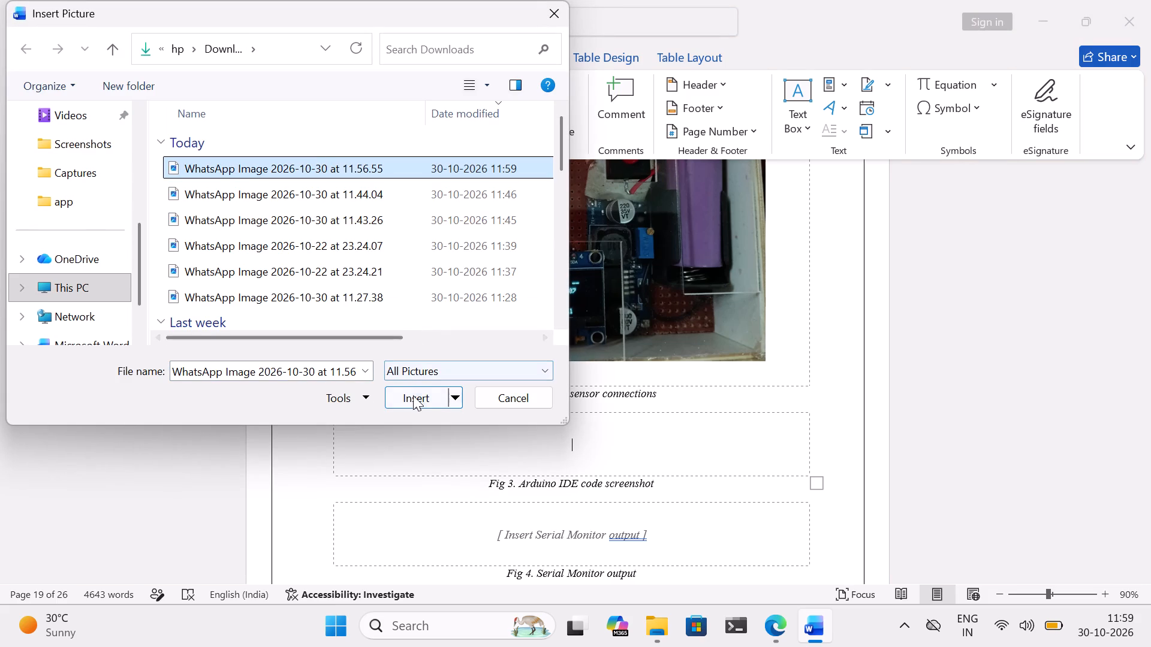
{"action": "left_click", "coordinate": [413, 396]}
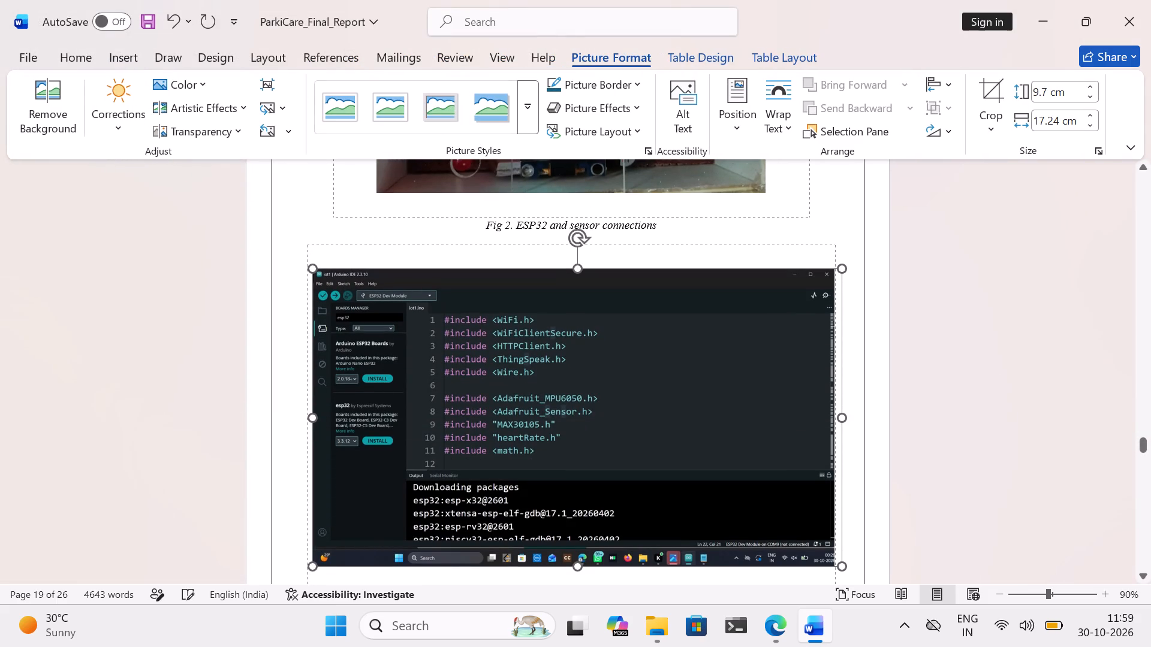
Shrink the Fig 3 Arduino IDE screenshot proportionally to about 8.65 cm high by 15.38 cm wide.
{"action": "scroll", "coordinate": [760, 500], "scroll_direction": "down", "scroll_amount": 2}
{"action": "scroll", "coordinate": [916, 509], "scroll_direction": "down", "scroll_amount": 1}
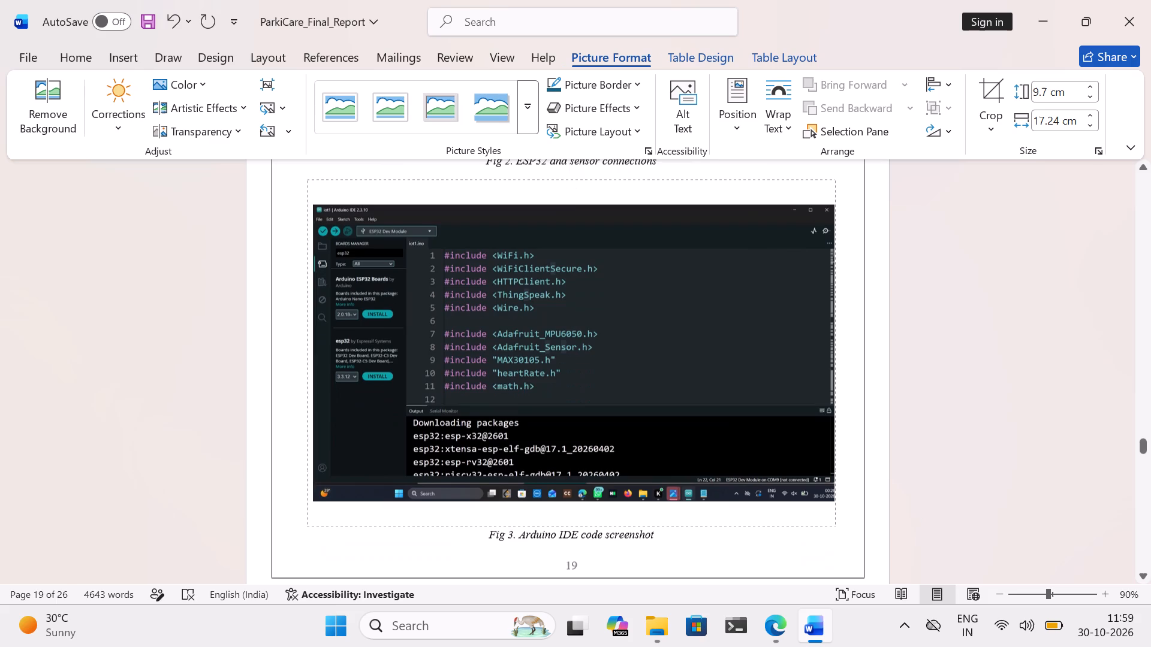
{"action": "scroll", "coordinate": [916, 509], "scroll_direction": "down", "scroll_amount": 1}
{"action": "left_click_drag", "start_coordinate": [840, 504], "coordinate": [799, 458]}
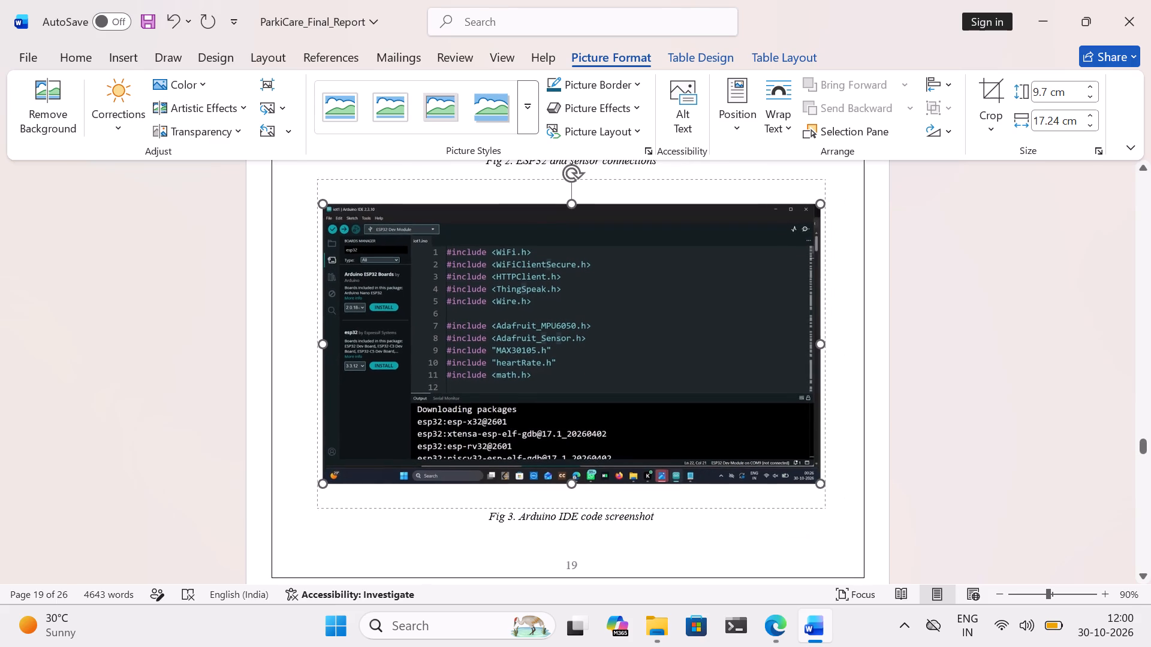
{"action": "left_click_drag", "start_coordinate": [799, 458], "coordinate": [785, 417]}
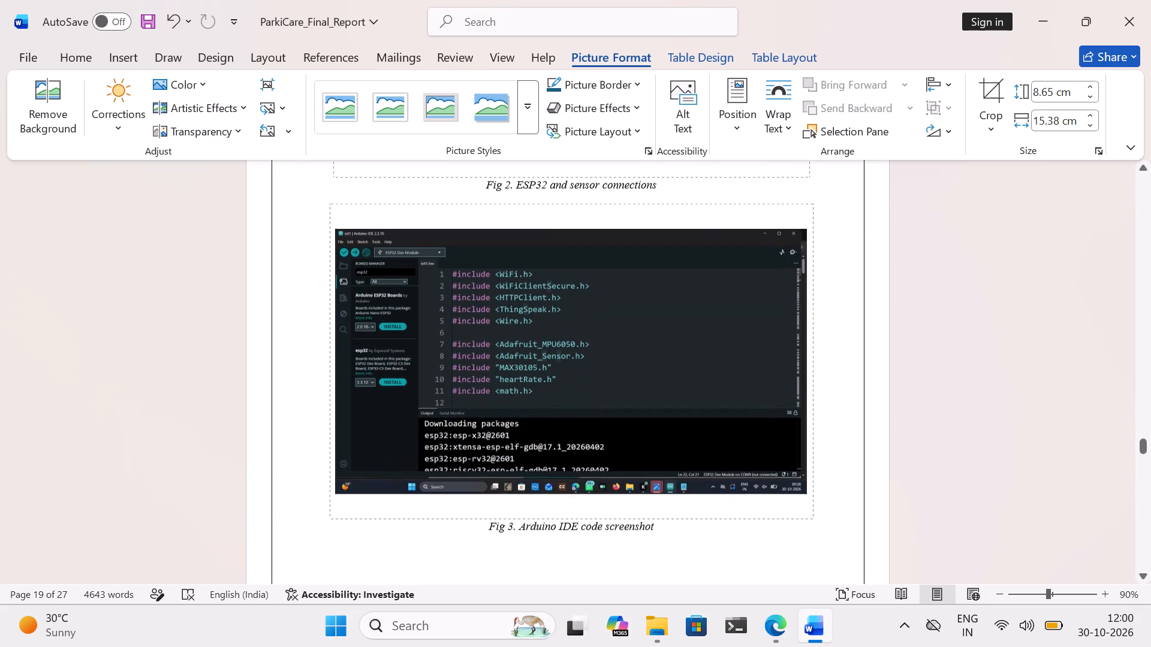
Shrink the Fig 5 OLED display photo proportionally to about 9.35 cm high by 10.92 cm wide.
{"action": "scroll", "coordinate": [1034, 436], "scroll_direction": "down", "scroll_amount": 1}
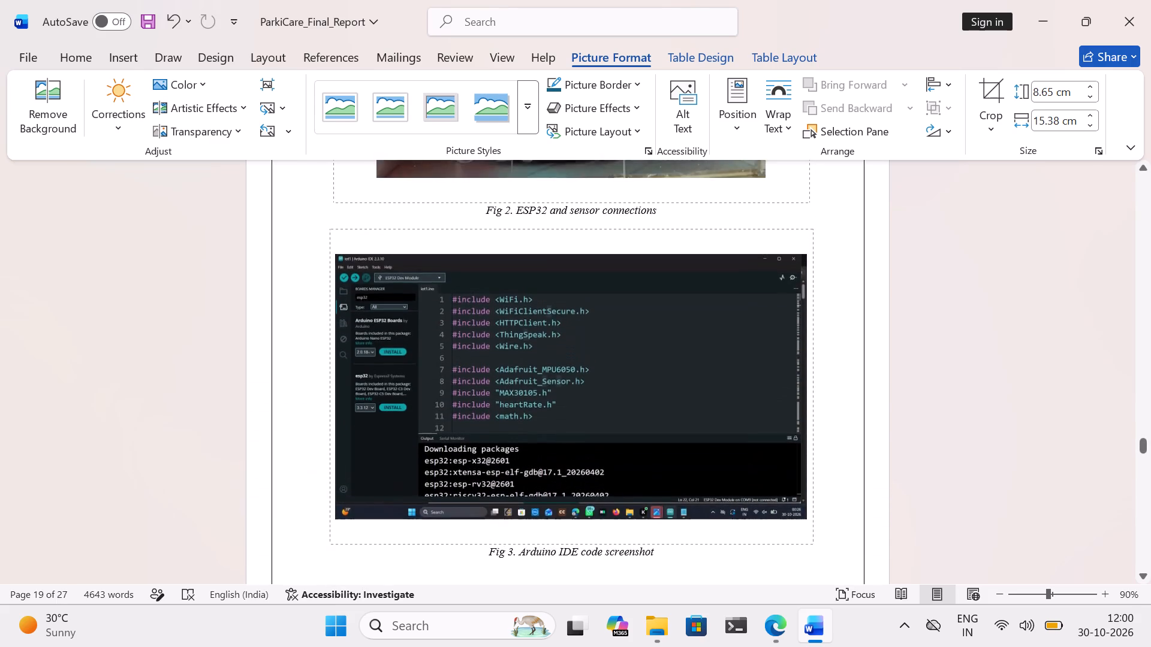
{"action": "scroll", "coordinate": [1034, 436], "scroll_direction": "down", "scroll_amount": 3}
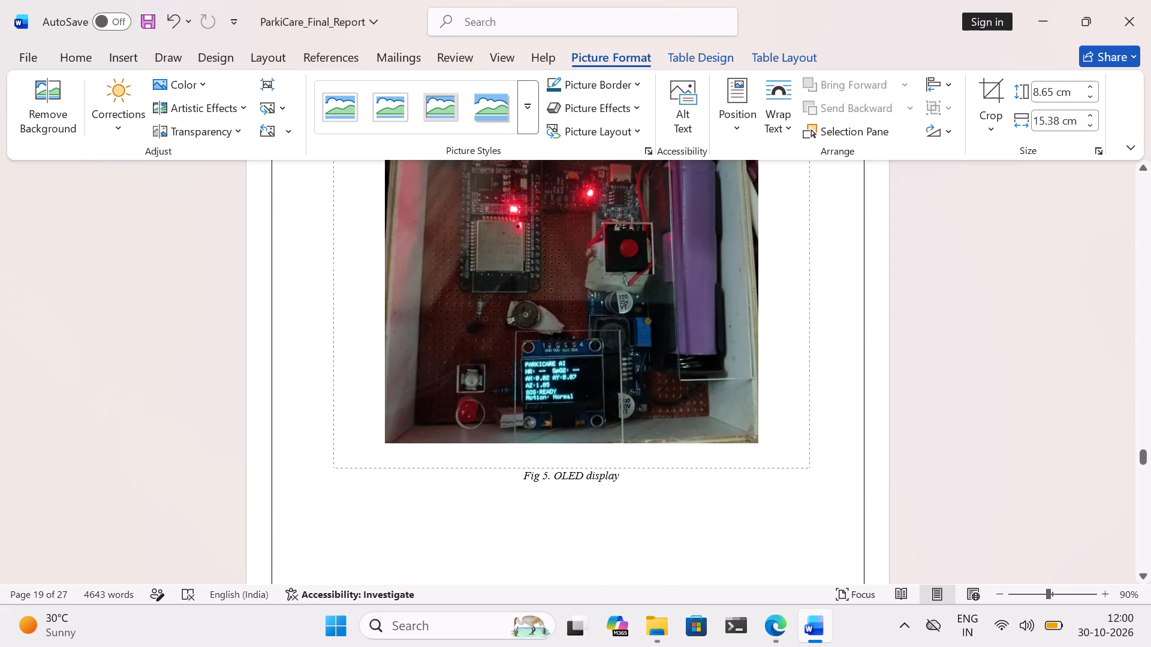
{"action": "left_click", "coordinate": [726, 380]}
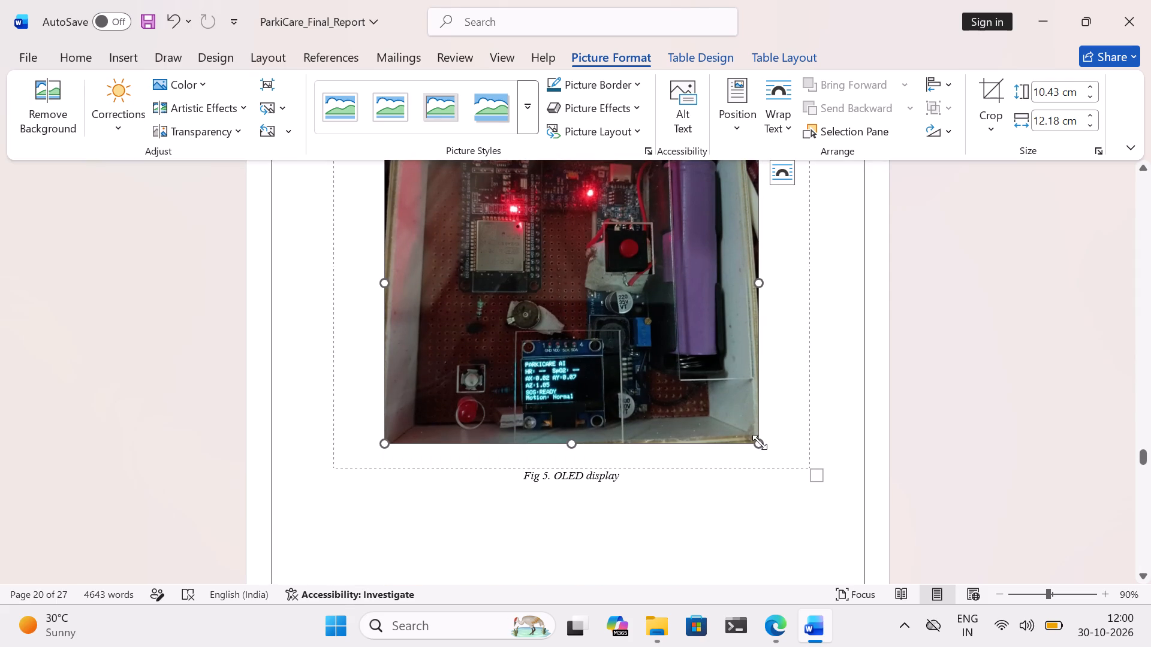
{"action": "left_click_drag", "start_coordinate": [760, 442], "coordinate": [720, 379]}
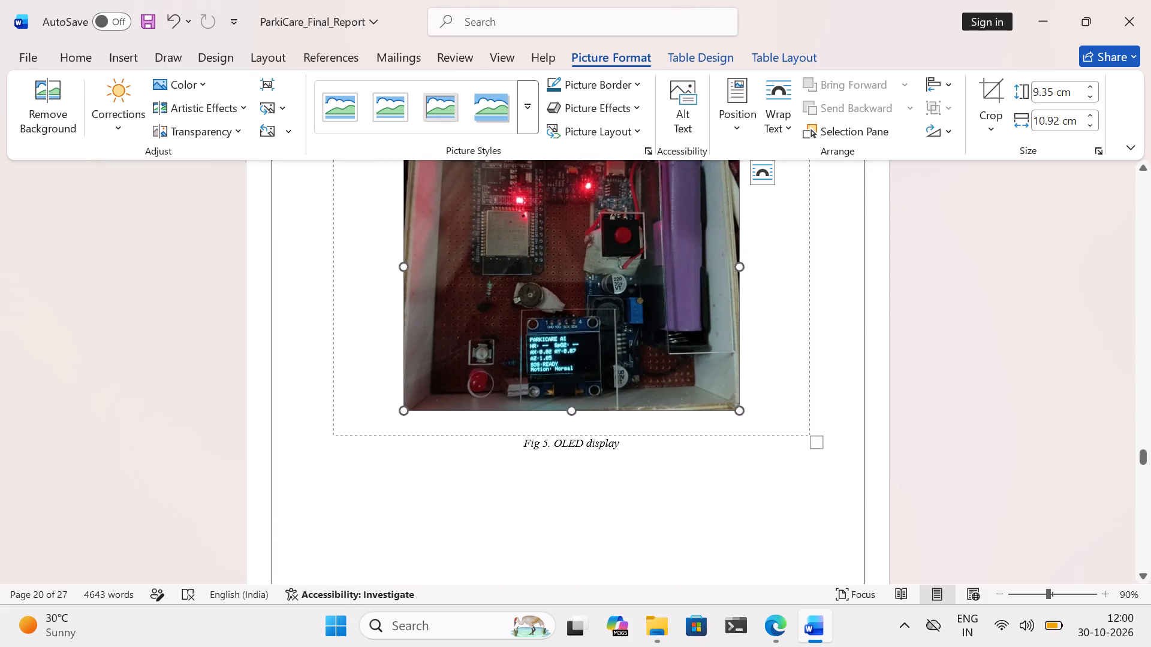
{"action": "scroll", "coordinate": [963, 398], "scroll_direction": "up", "scroll_amount": 5}
{"action": "scroll", "coordinate": [963, 398], "scroll_direction": "down", "scroll_amount": 5}
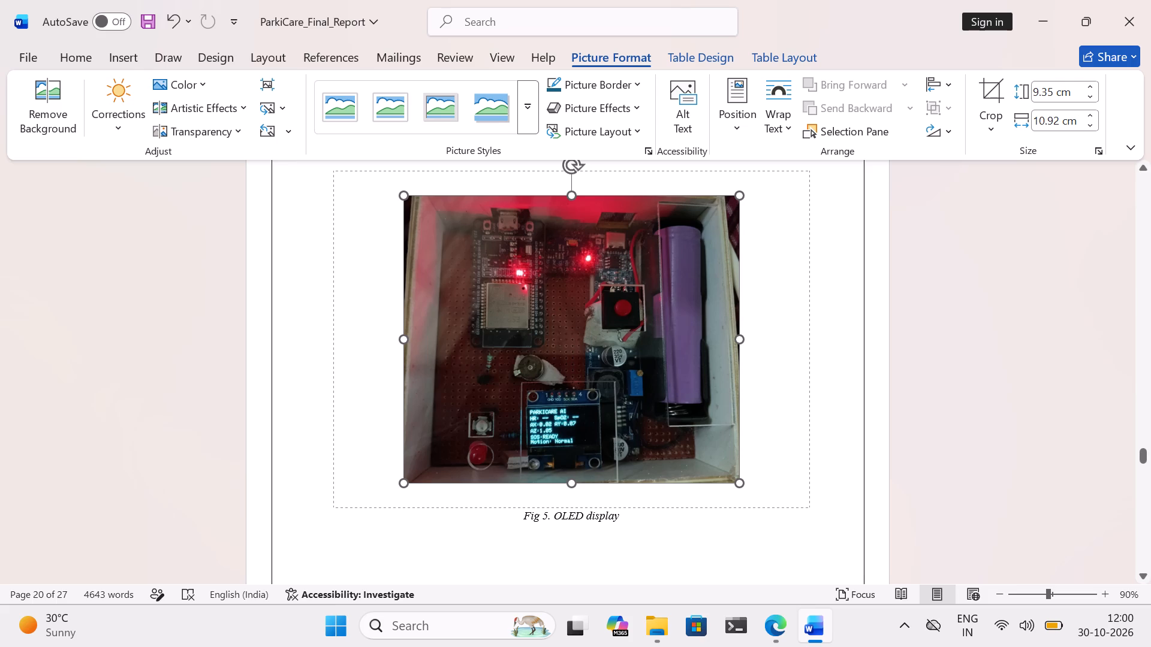
{"action": "left_click", "coordinate": [704, 451]}
{"action": "scroll", "coordinate": [704, 451], "scroll_direction": "up", "scroll_amount": 4}
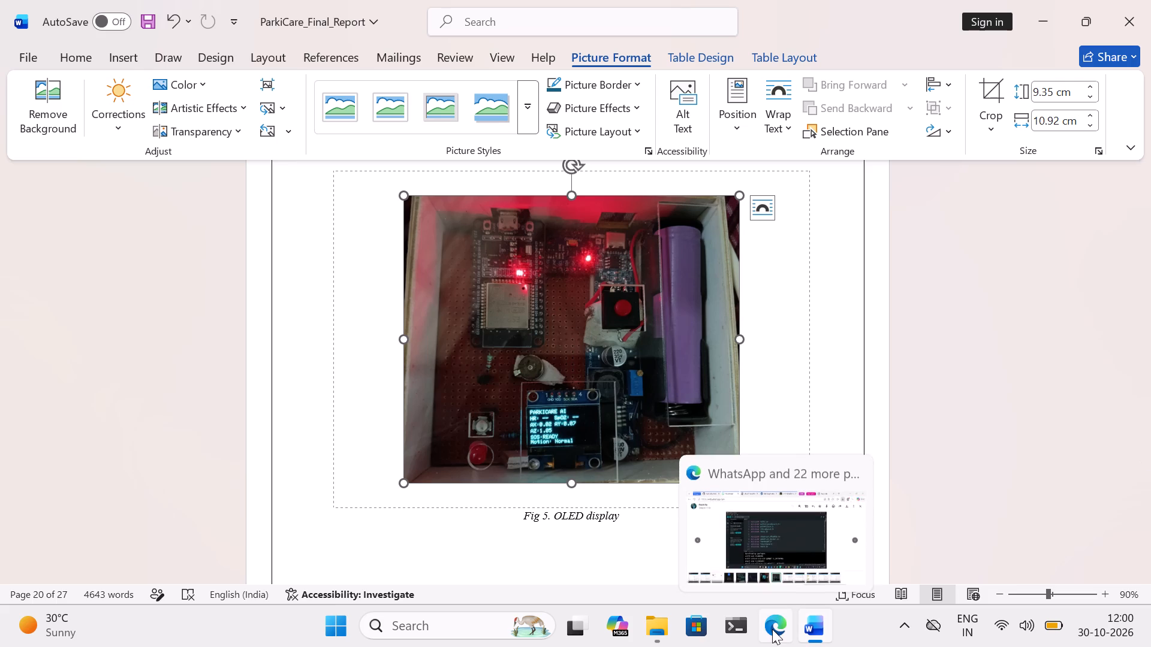
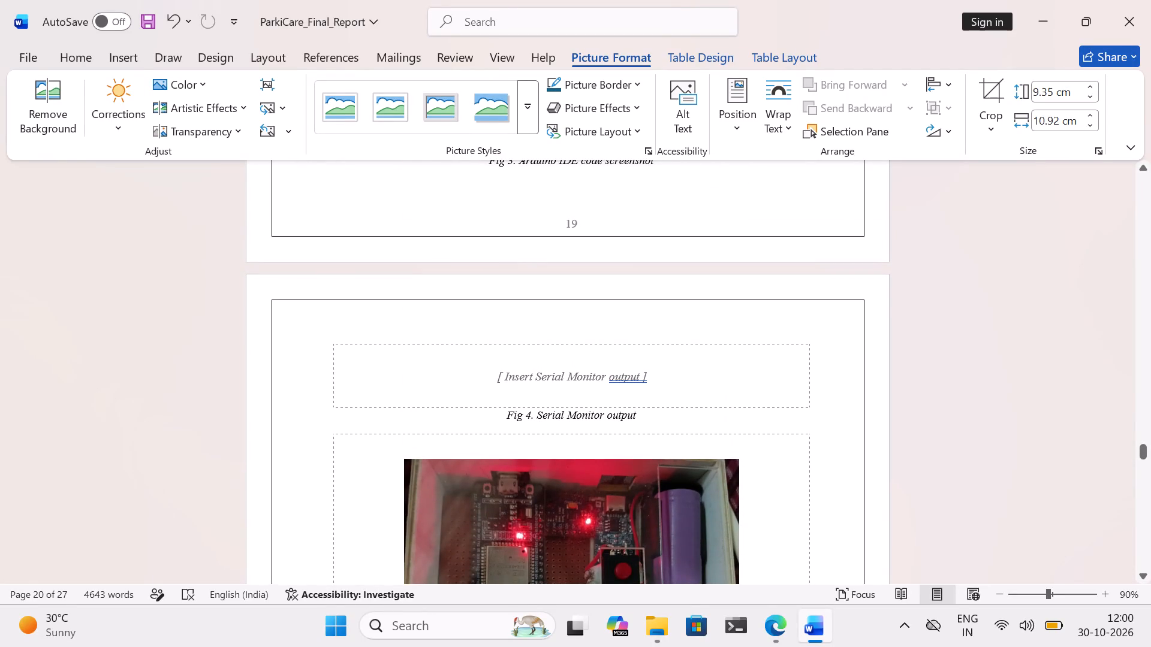
Delete the "[ Insert Serial Monitor output ]" placeholder text from the Fig 4 frame.
{"action": "left_click", "coordinate": [647, 378]}
{"action": "key", "text": "BackSpace"}
{"action": "key", "text": "BackSpace"}
{"action": "key", "text": "BackSpace"}
{"action": "key", "text": "BackSpace"}
{"action": "key", "text": "BackSpace"}
{"action": "key", "text": "BackSpace"}
{"action": "key", "text": "BackSpace"}
{"action": "key", "text": "BackSpace"}
{"action": "key", "text": "BackSpace"}
{"action": "key", "text": "BackSpace"}
{"action": "key", "text": "BackSpace"}
{"action": "key", "text": "BackSpace"}
{"action": "key", "text": "BackSpace"}
{"action": "key", "text": "BackSpace"}
{"action": "key", "text": "BackSpace"}
{"action": "key", "text": "BackSpace"}
{"action": "key", "text": "BackSpace"}
{"action": "key", "text": "BackSpace"}
{"action": "key", "text": "BackSpace"}
{"action": "key", "text": "BackSpace"}
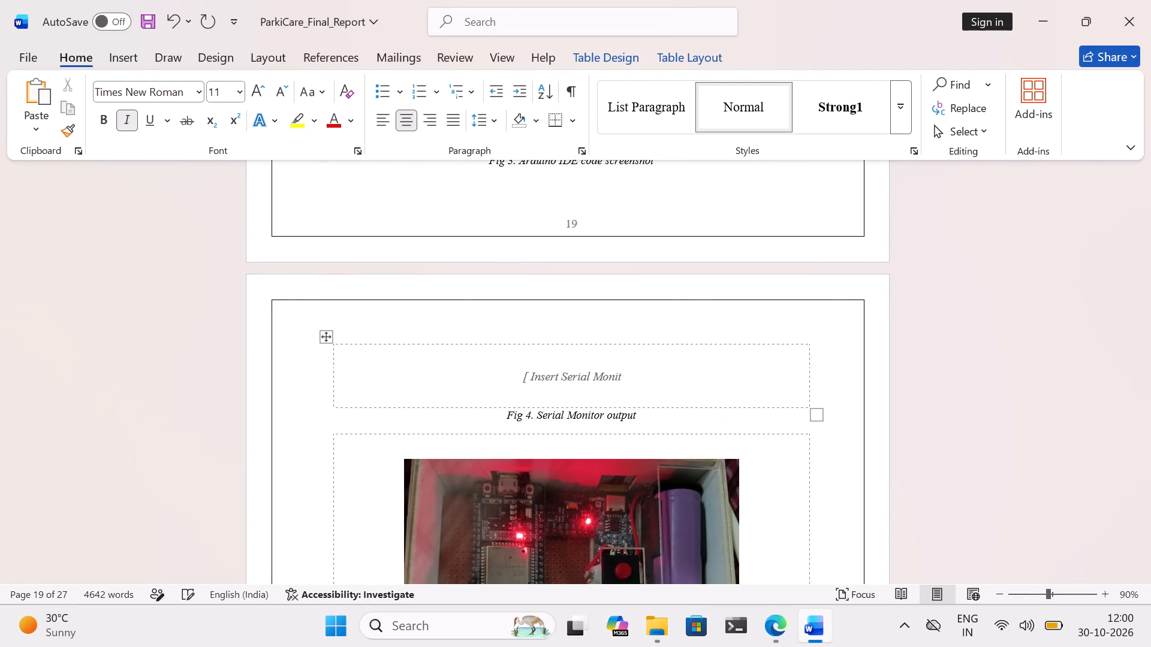
{"action": "key", "text": "BackSpace"}
{"action": "key", "text": "BackSpace"}
{"action": "key", "text": "BackSpace"}
{"action": "key", "text": "BackSpace"}
{"action": "key", "text": "BackSpace"}
{"action": "key", "text": "BackSpace"}
{"action": "key", "text": "BackSpace"}
{"action": "key", "text": "BackSpace"}
{"action": "key", "text": "BackSpace"}
{"action": "key", "text": "BackSpace"}
{"action": "key", "text": "BackSpace"}
{"action": "key", "text": "BackSpace"}
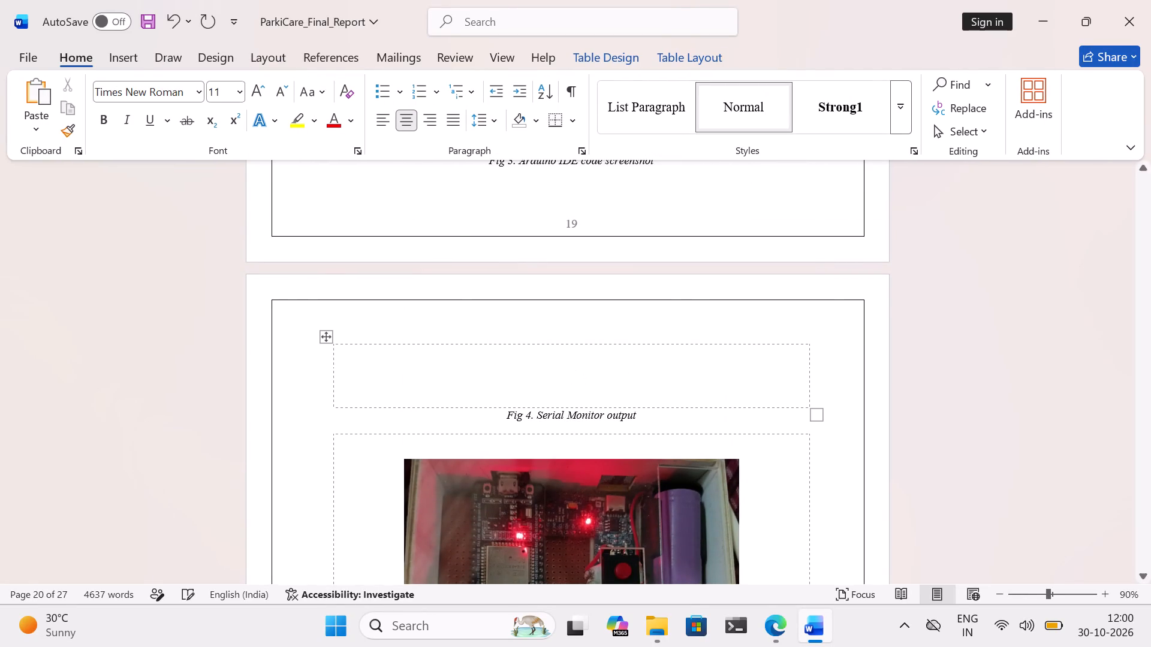
Insert the picture WhatsApp Image 2026-10-30 at 11.55.11 from Downloads into the empty Fig 4 frame.
{"action": "left_click", "coordinate": [125, 53]}
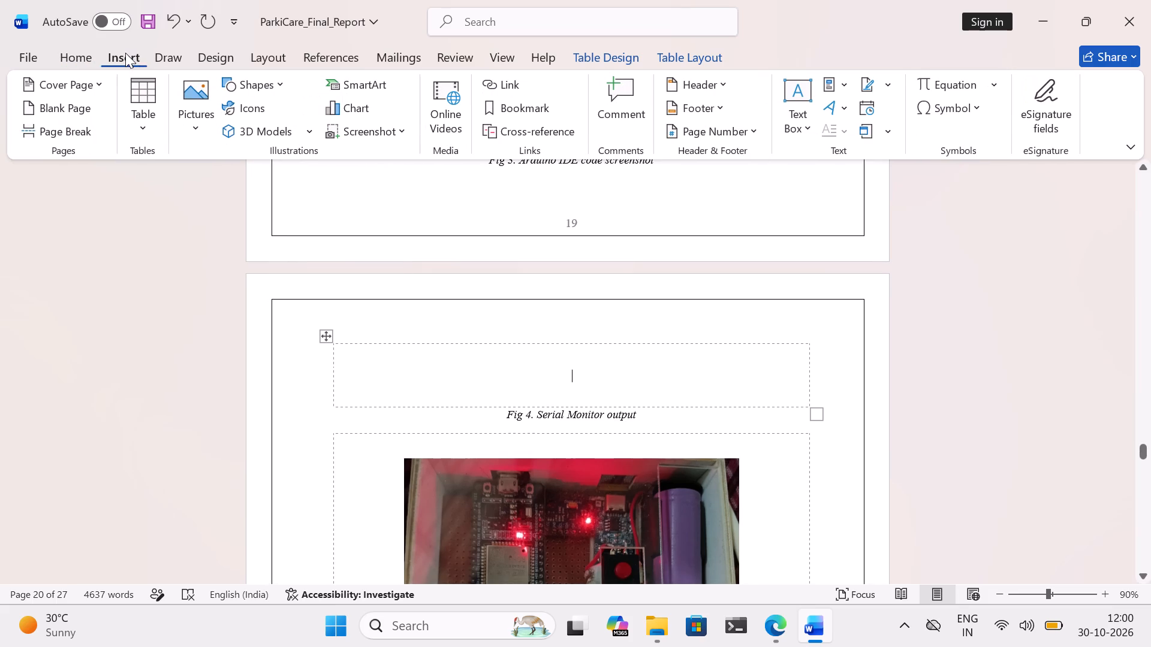
{"action": "left_click", "coordinate": [204, 120]}
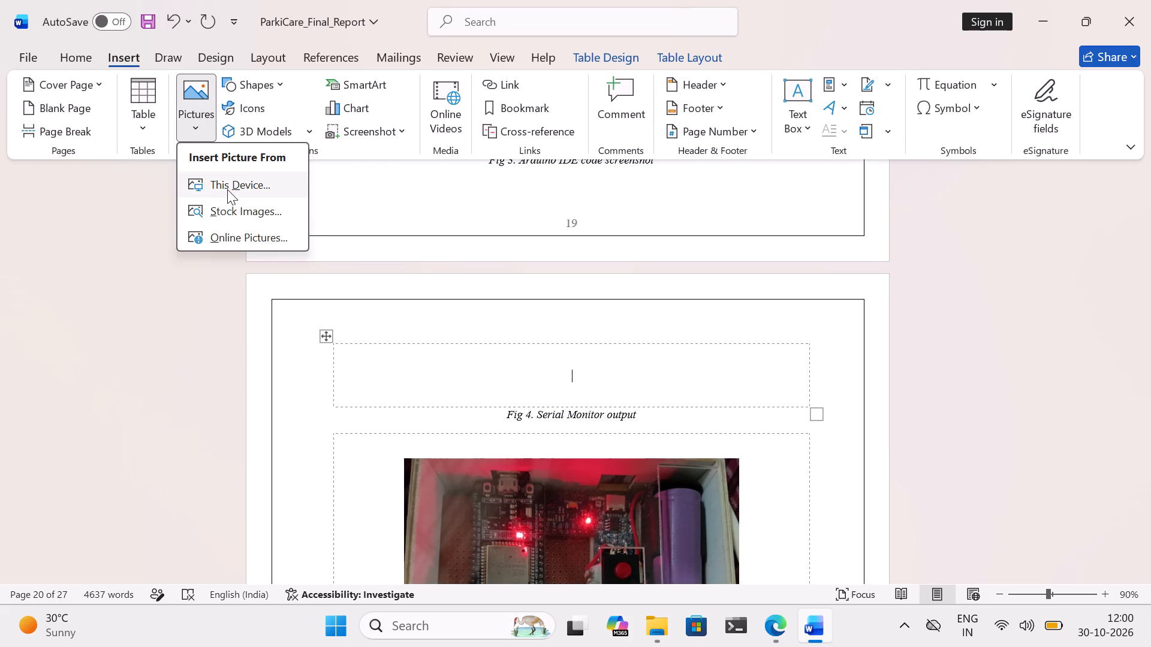
{"action": "left_click", "coordinate": [230, 191]}
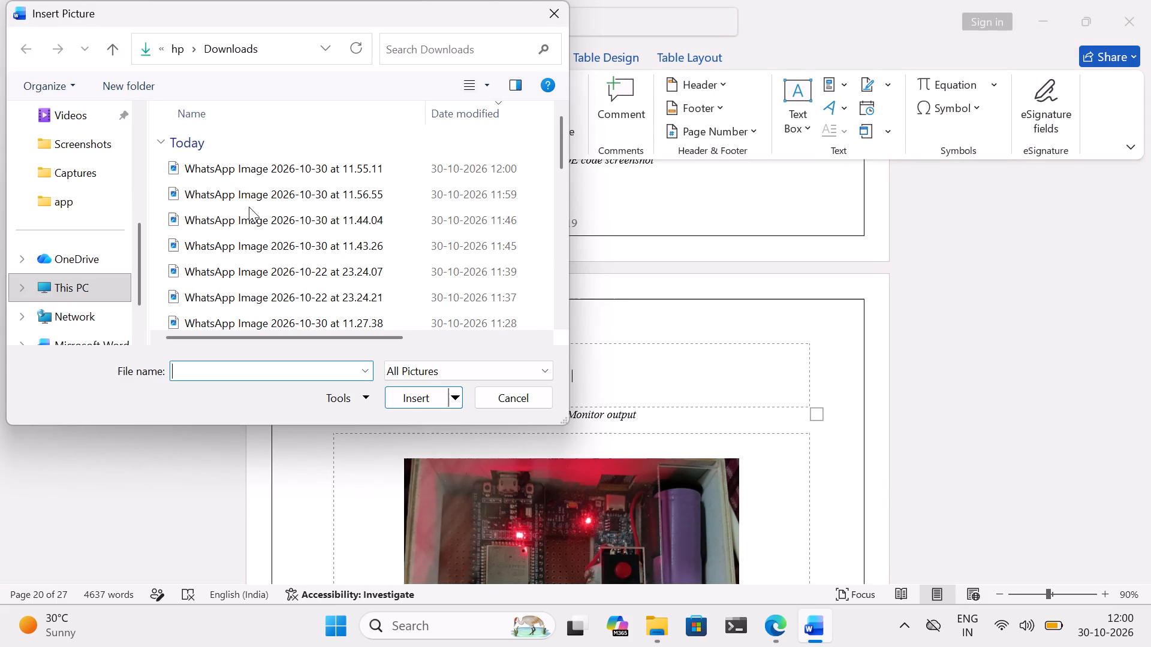
{"action": "left_click", "coordinate": [287, 172]}
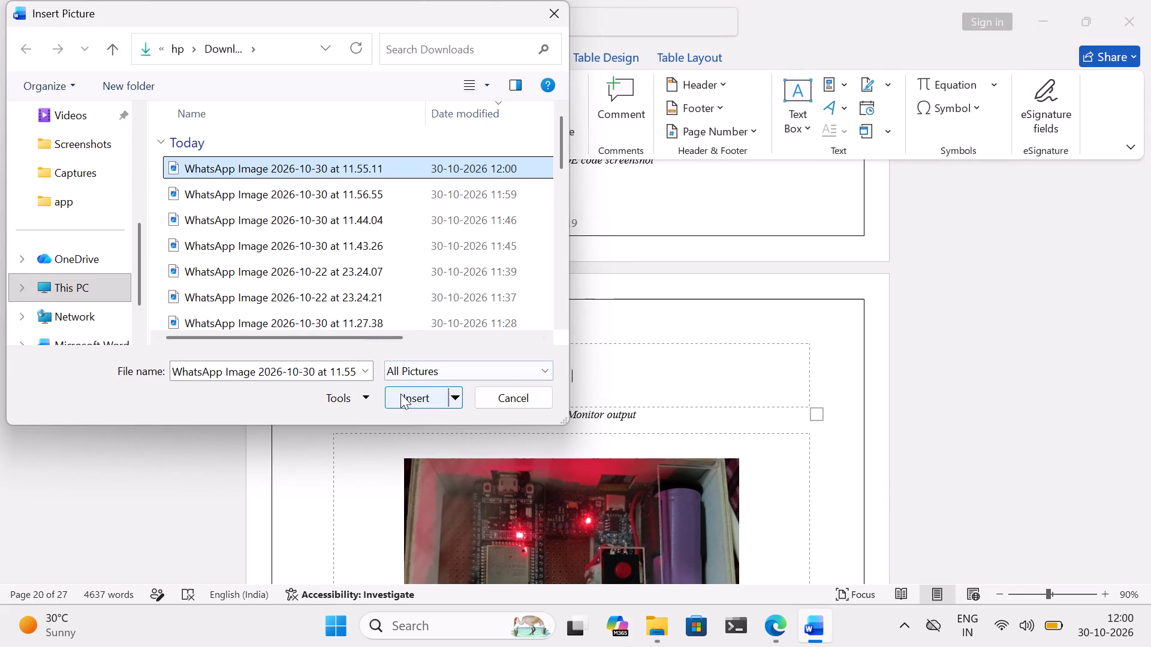
{"action": "left_click", "coordinate": [400, 394]}
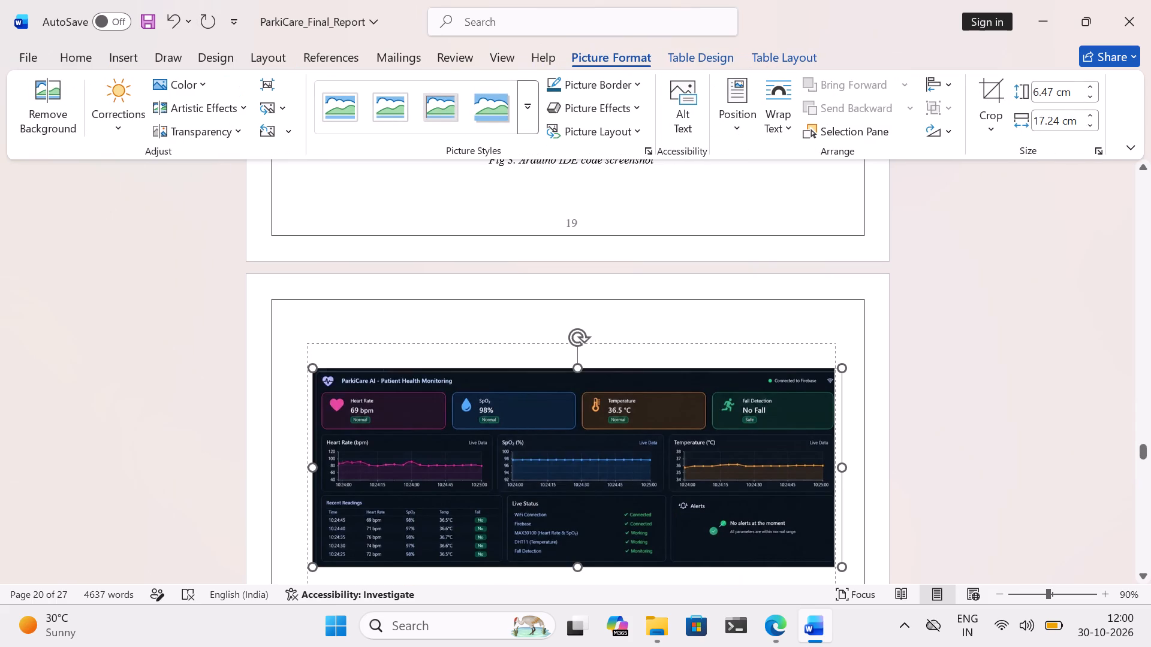
Resize the Fig 4 dashboard picture to about 16.45 cm wide, and stretch its height to about 7.27 cm.
{"action": "scroll", "coordinate": [744, 419], "scroll_direction": "down", "scroll_amount": 3}
{"action": "scroll", "coordinate": [917, 393], "scroll_direction": "down", "scroll_amount": 2}
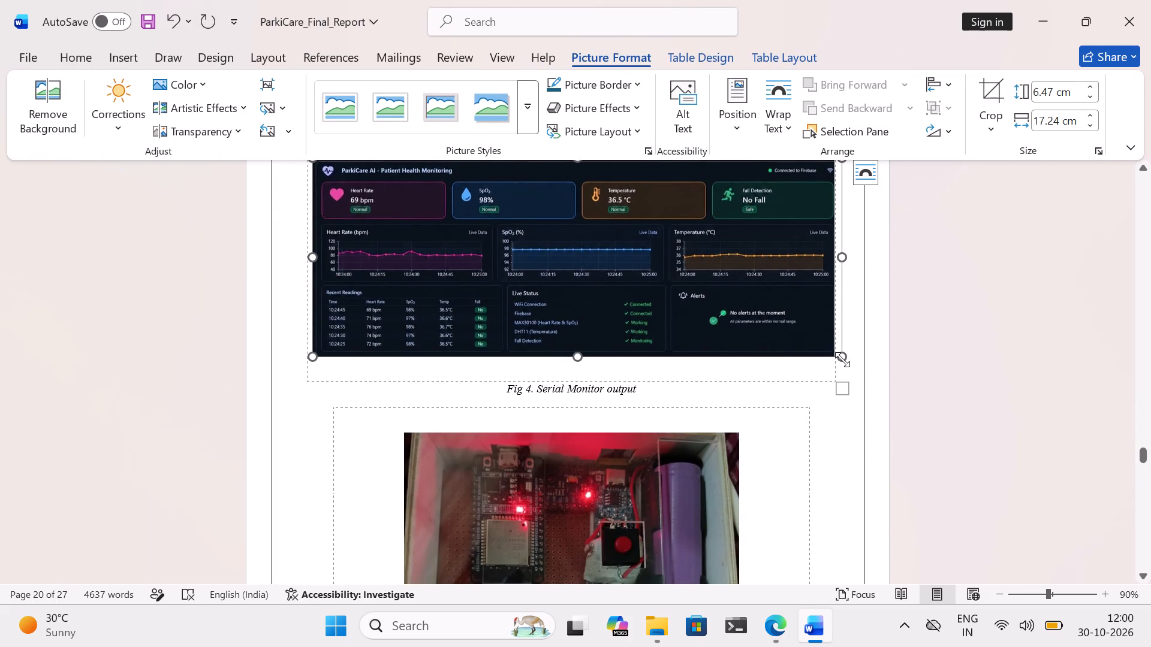
{"action": "left_click_drag", "start_coordinate": [842, 359], "coordinate": [818, 346]}
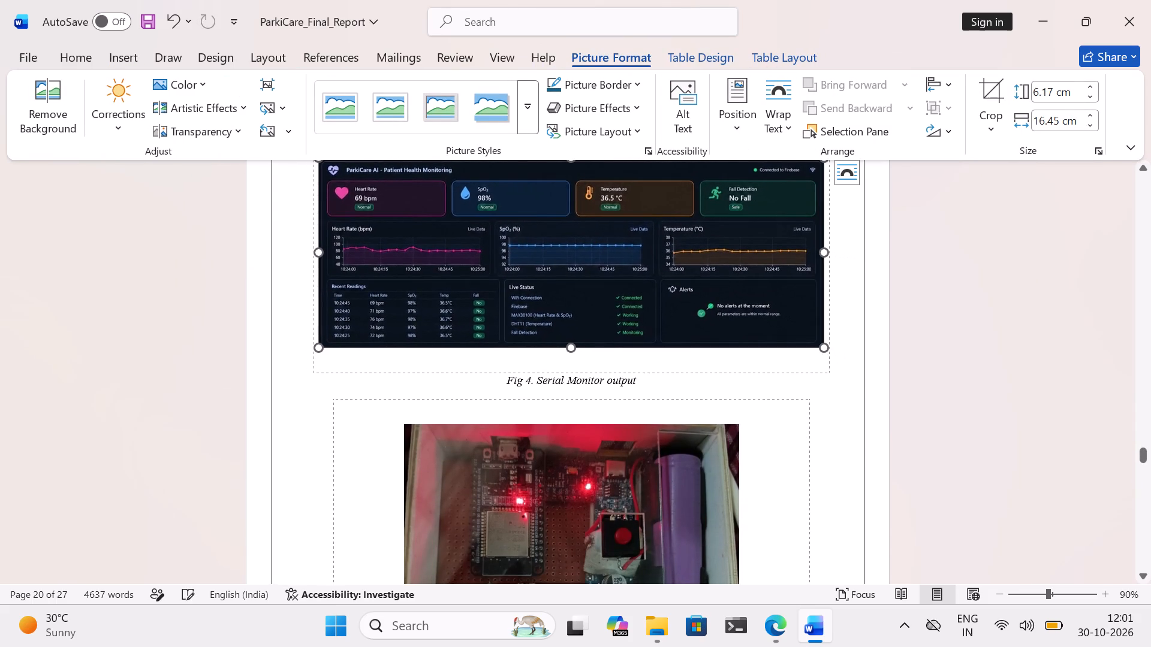
{"action": "left_click_drag", "start_coordinate": [573, 347], "coordinate": [577, 381]}
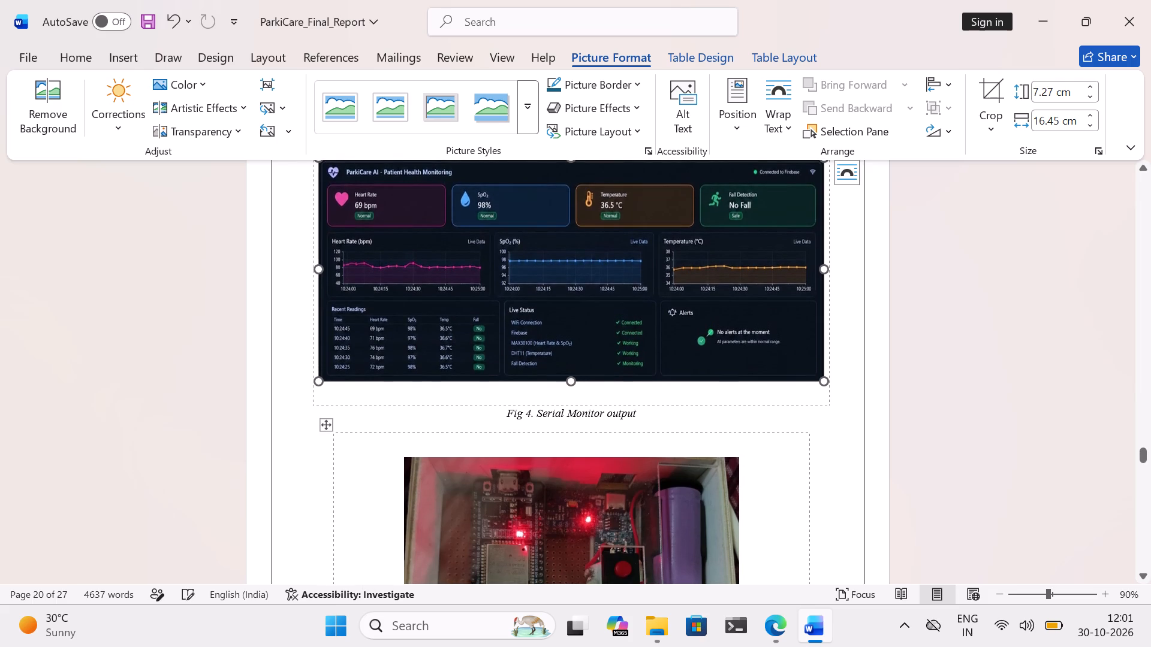
Review the figures from Fig 4 back to Fig 1 and the opening text of the output chapter.
{"action": "scroll", "coordinate": [954, 573], "scroll_direction": "up", "scroll_amount": 2}
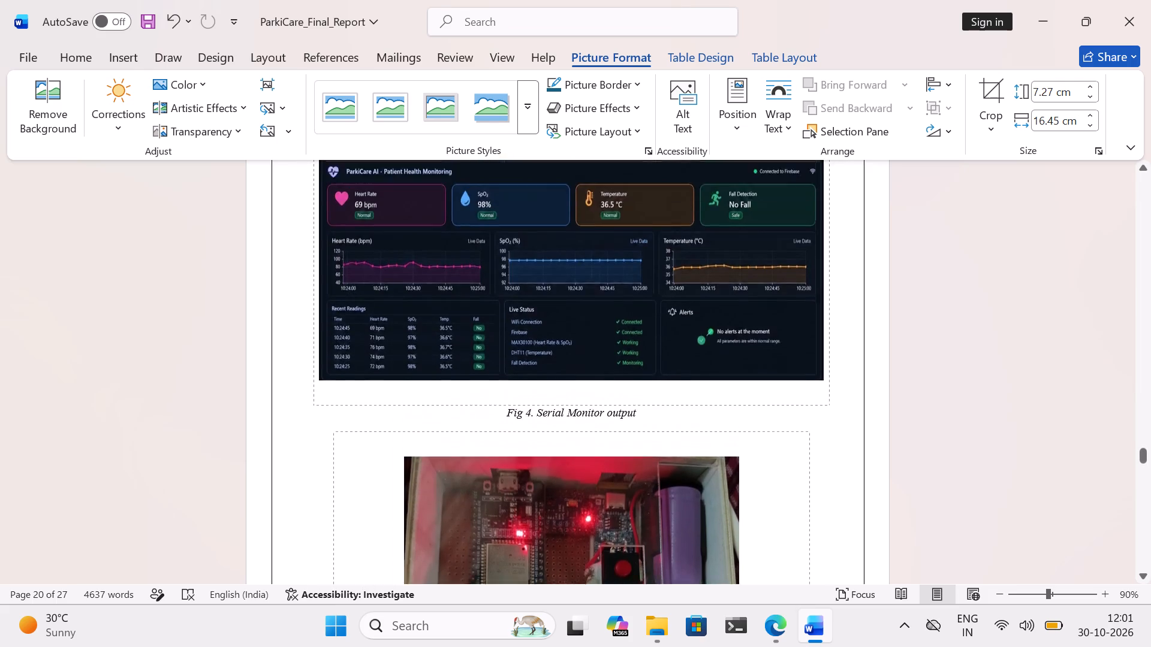
{"action": "scroll", "coordinate": [954, 573], "scroll_direction": "up", "scroll_amount": 5}
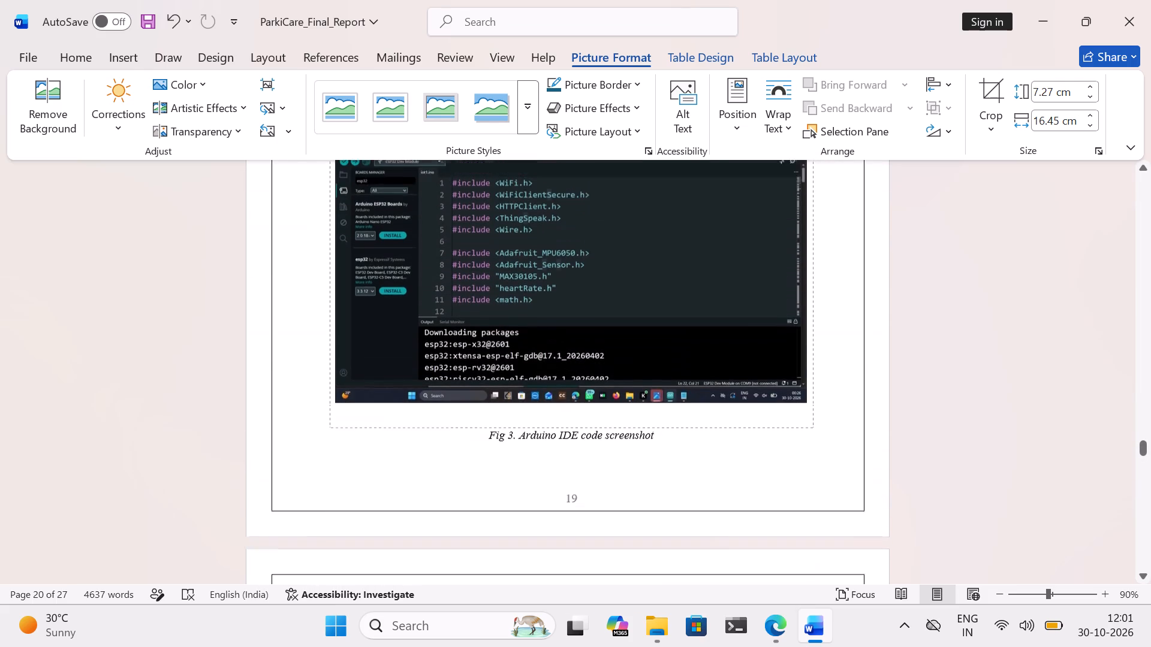
{"action": "scroll", "coordinate": [954, 573], "scroll_direction": "up", "scroll_amount": 7}
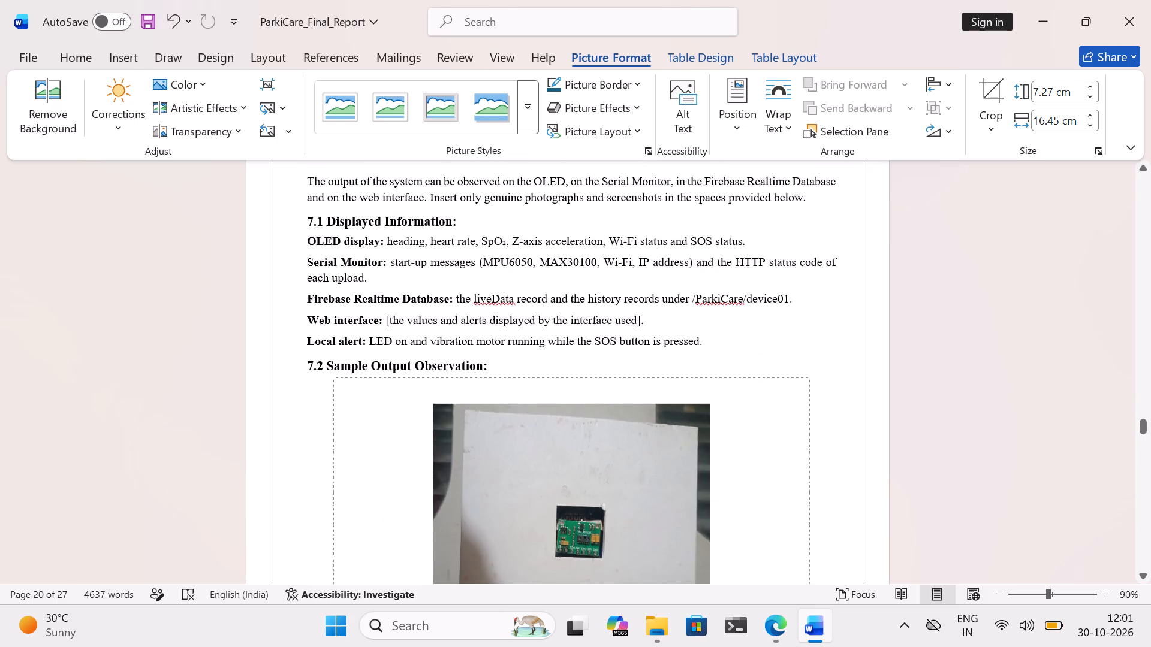
{"action": "scroll", "coordinate": [954, 573], "scroll_direction": "up", "scroll_amount": 1}
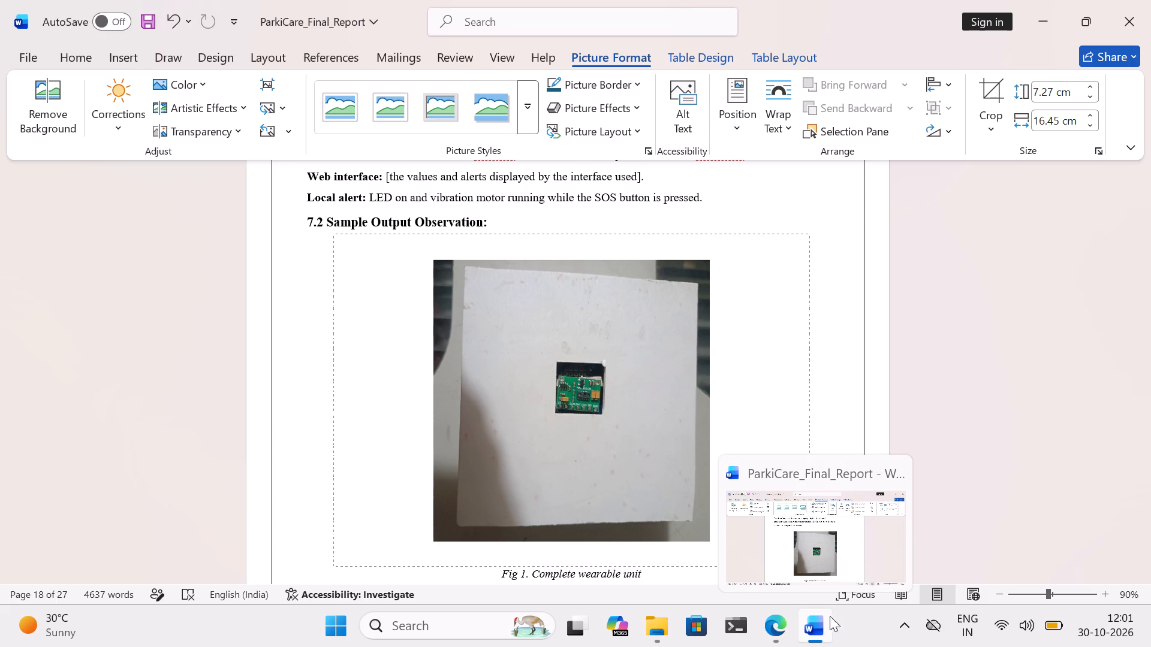
{"action": "right_click", "coordinate": [1069, 503]}
{"action": "scroll", "coordinate": [1069, 503], "scroll_direction": "down", "scroll_amount": 1}
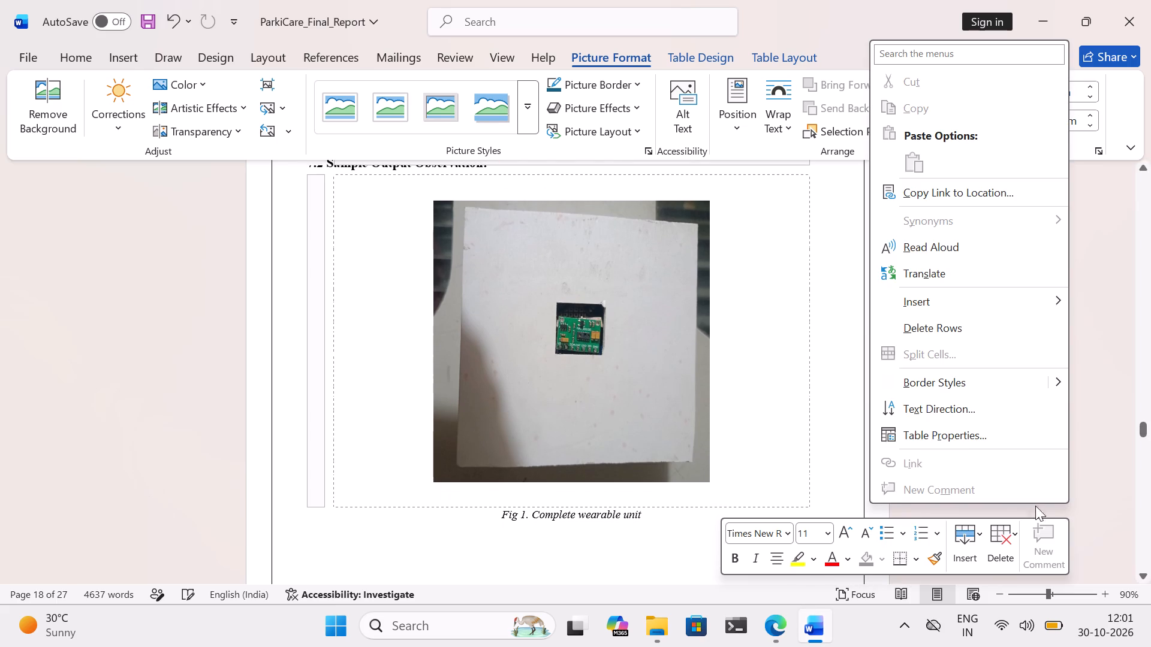
{"action": "left_click", "coordinate": [1096, 355]}
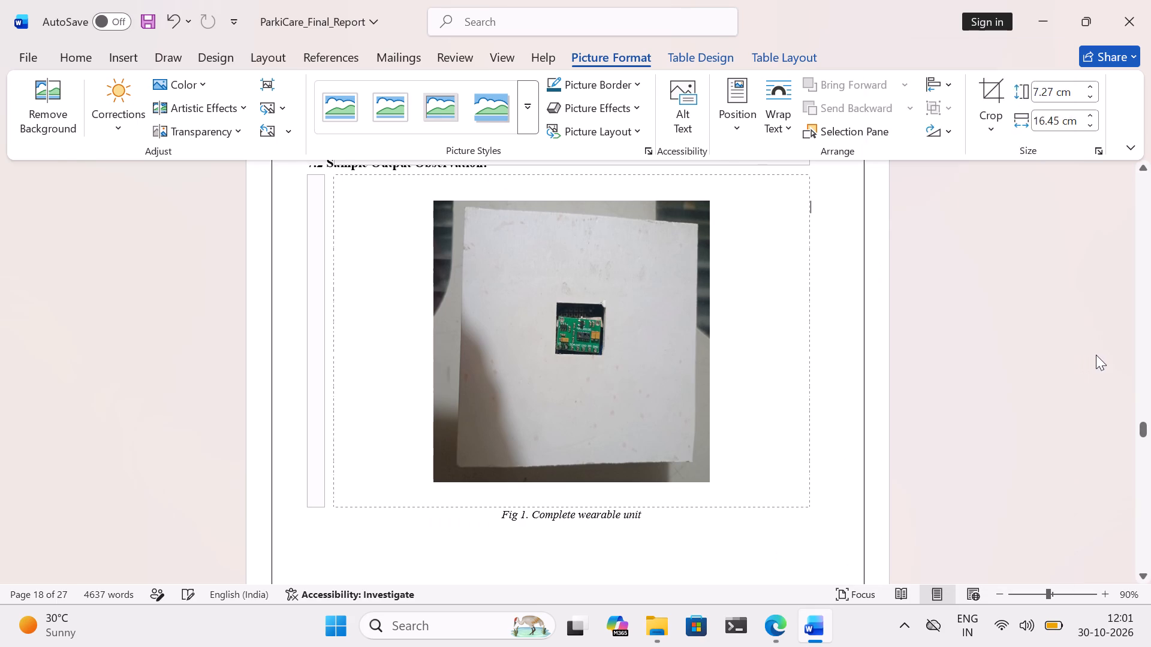
Check the figure frames and captions of section 7.2 from Fig 2 through the frame after Fig 9.
{"action": "scroll", "coordinate": [941, 417], "scroll_direction": "down", "scroll_amount": 5}
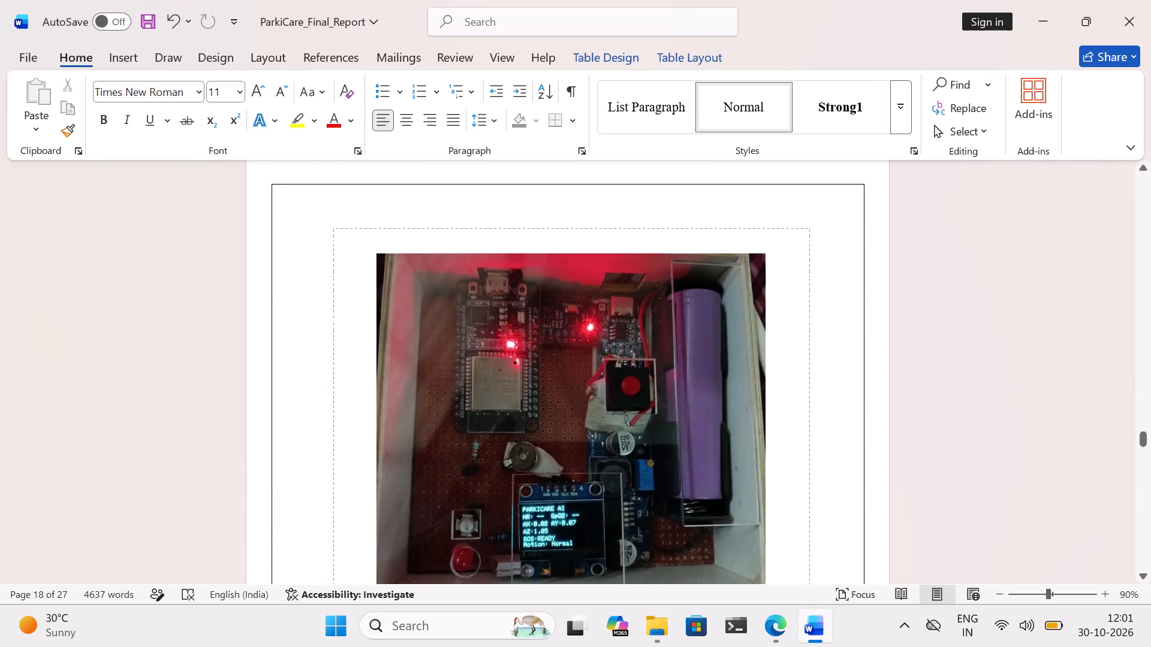
{"action": "scroll", "coordinate": [941, 417], "scroll_direction": "down", "scroll_amount": 6}
{"action": "scroll", "coordinate": [941, 417], "scroll_direction": "right", "scroll_amount": 1}
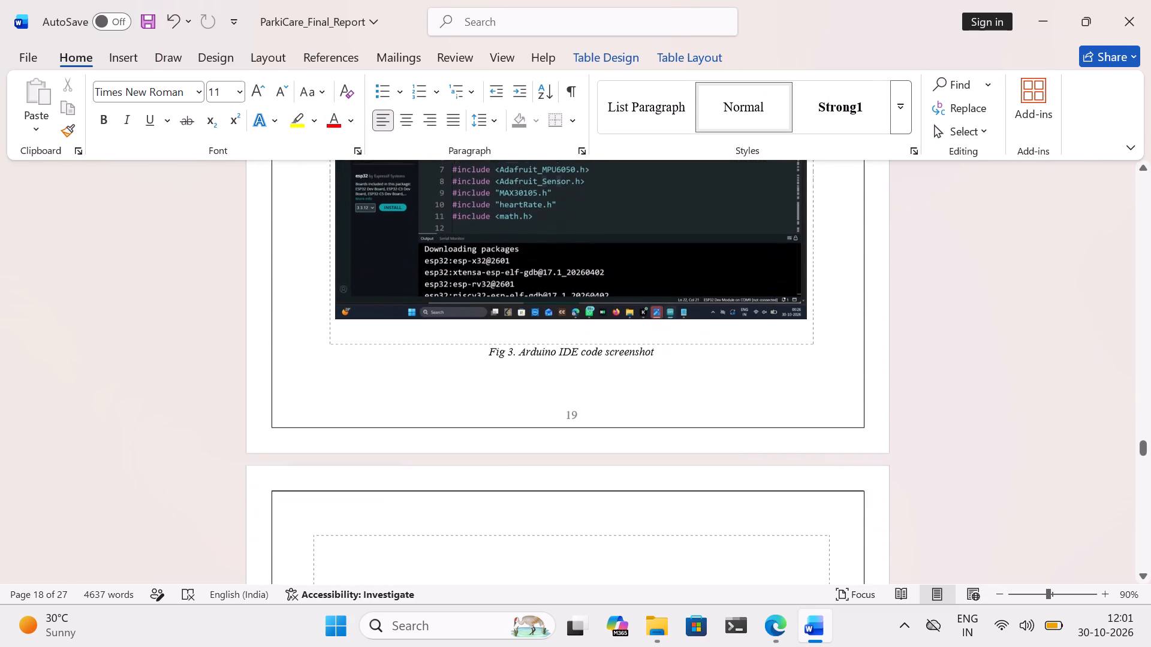
{"action": "scroll", "coordinate": [941, 417], "scroll_direction": "right", "scroll_amount": 2}
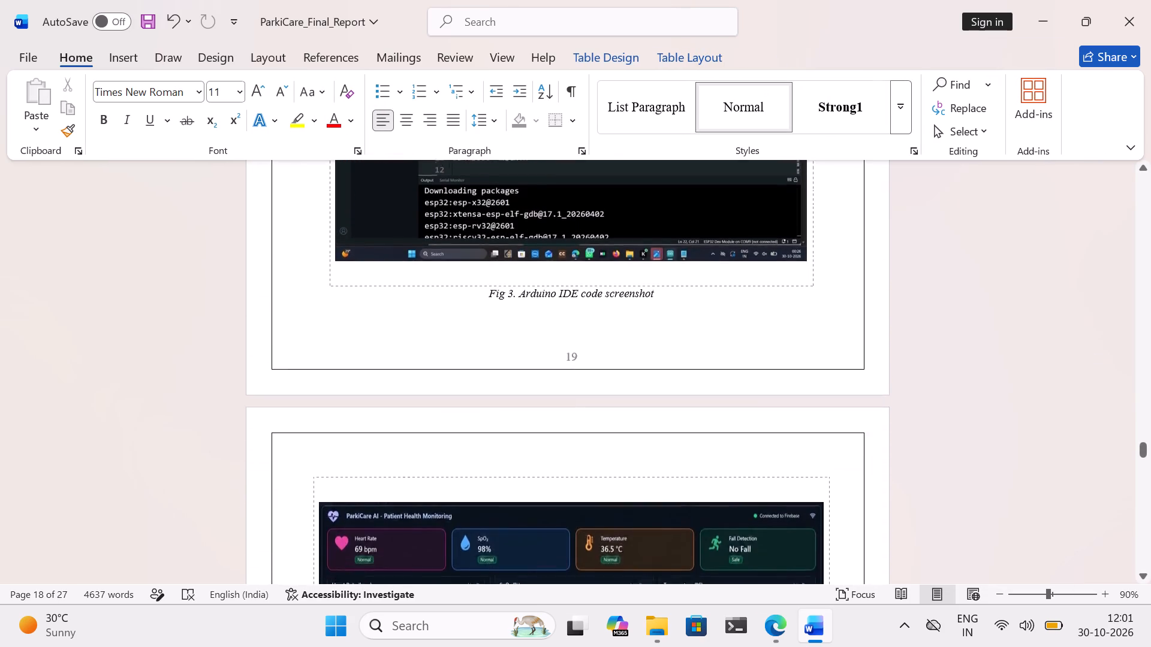
{"action": "scroll", "coordinate": [941, 417], "scroll_direction": "right", "scroll_amount": 3}
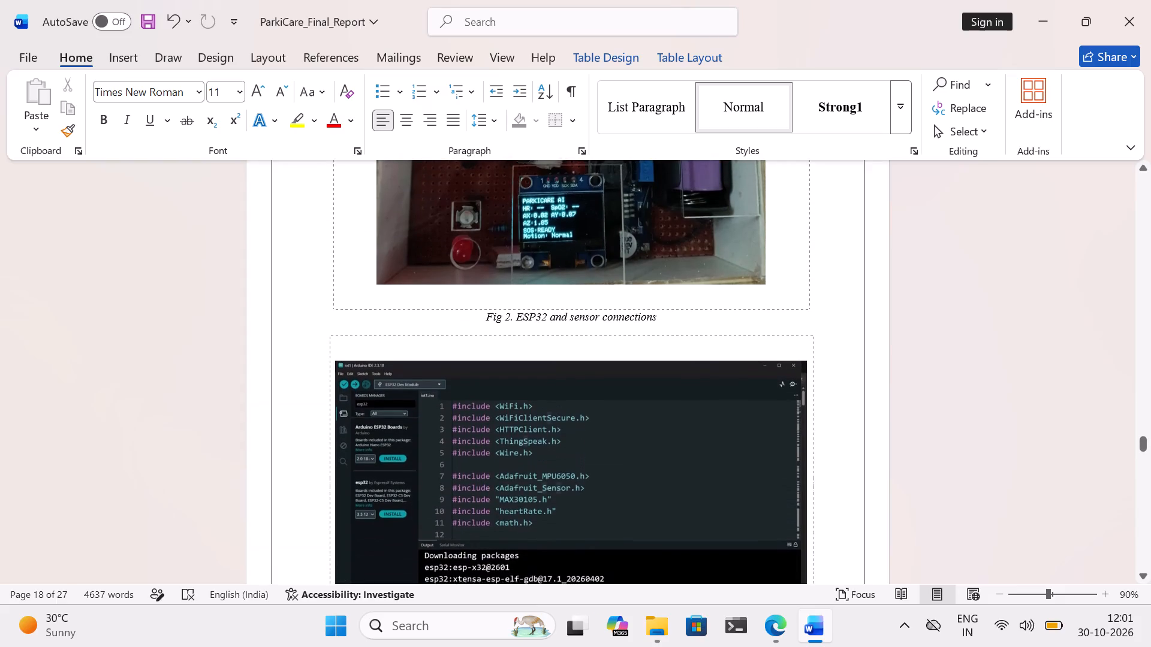
{"action": "scroll", "coordinate": [941, 417], "scroll_direction": "right", "scroll_amount": 1}
{"action": "scroll", "coordinate": [941, 417], "scroll_direction": "down", "scroll_amount": 3}
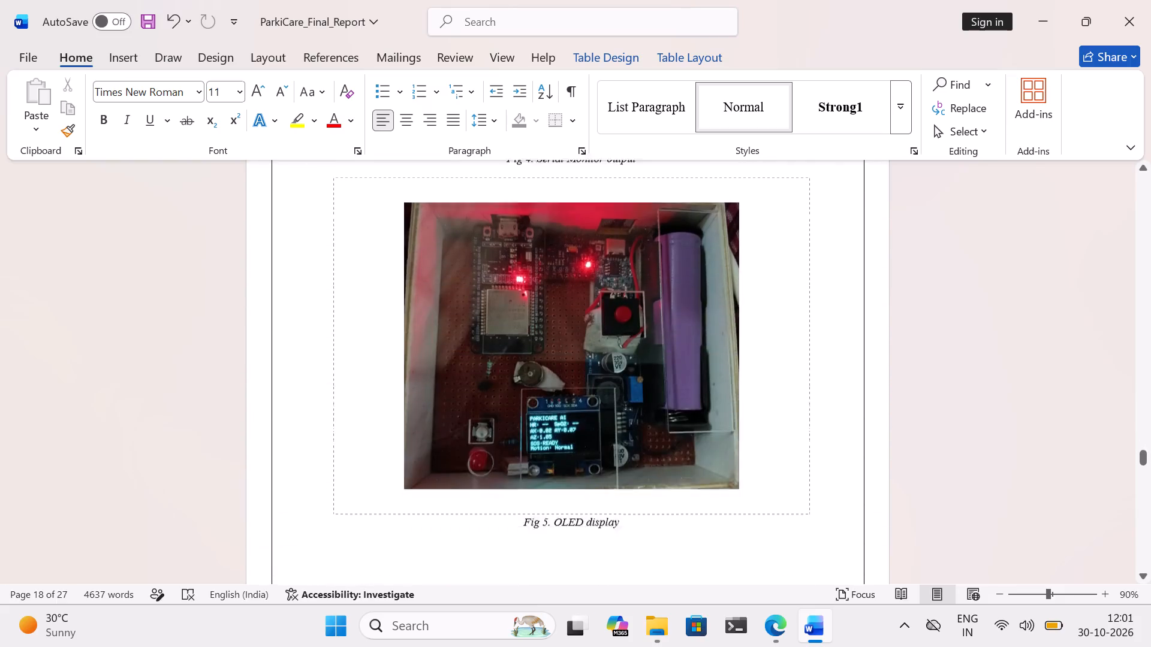
{"action": "scroll", "coordinate": [941, 417], "scroll_direction": "down", "scroll_amount": 3}
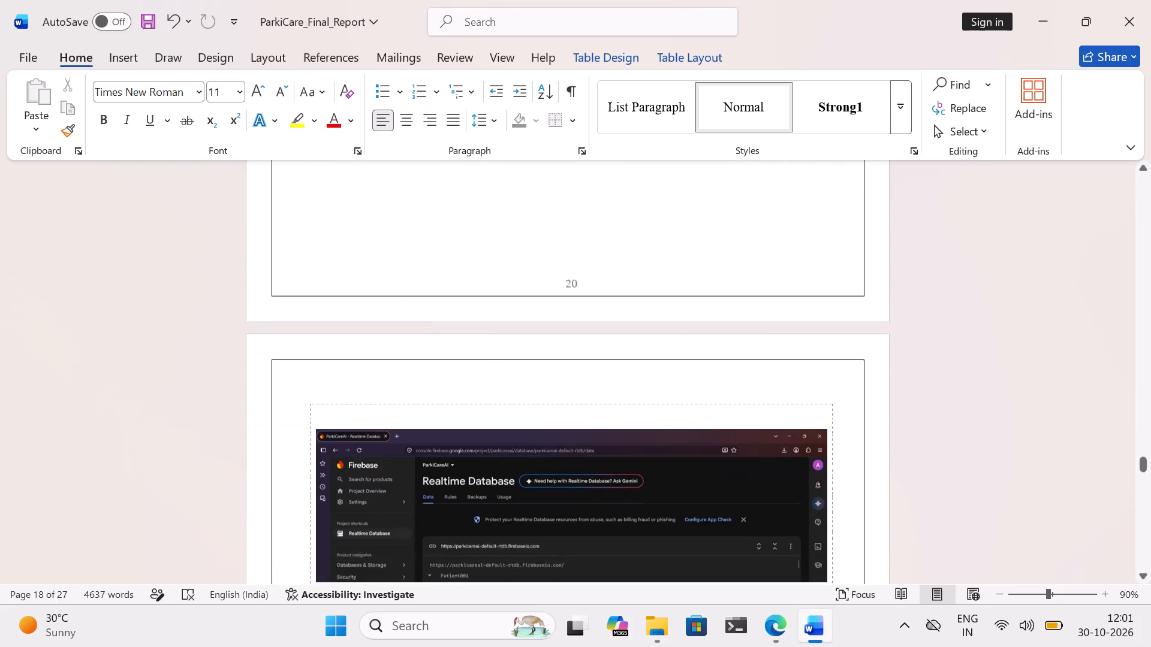
{"action": "scroll", "coordinate": [941, 417], "scroll_direction": "down", "scroll_amount": 9}
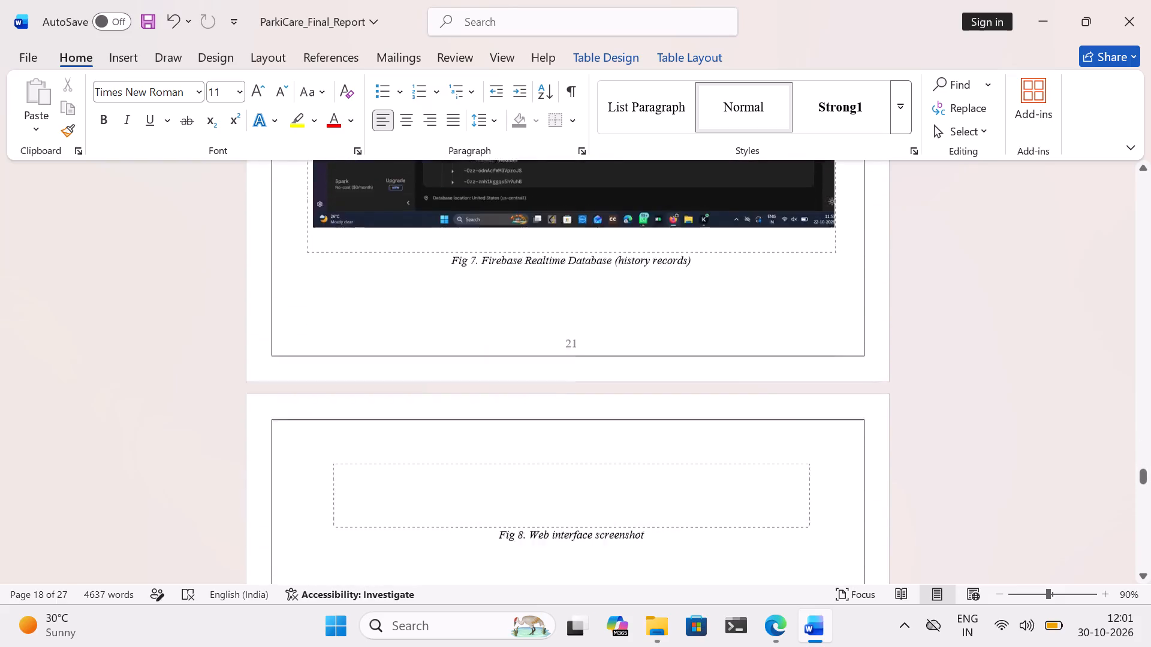
{"action": "scroll", "coordinate": [941, 417], "scroll_direction": "down", "scroll_amount": 14}
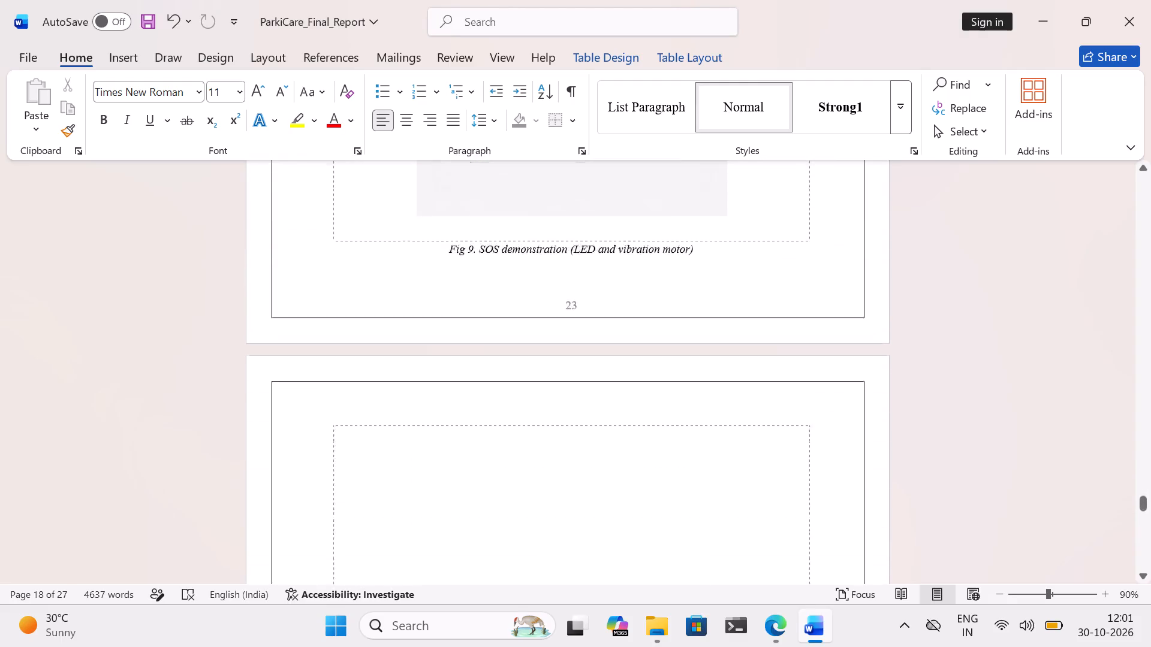
{"action": "scroll", "coordinate": [941, 417], "scroll_direction": "down", "scroll_amount": 2}
Select the Fig 5 OLED display photo.
{"action": "scroll", "coordinate": [941, 417], "scroll_direction": "up", "scroll_amount": 3}
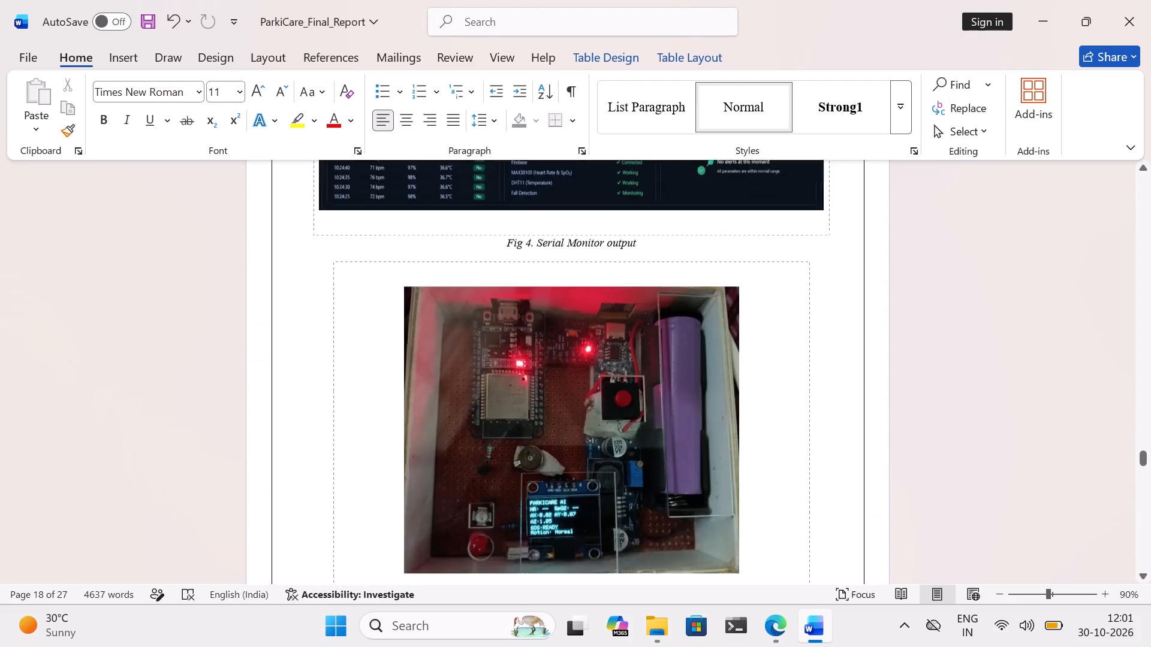
{"action": "scroll", "coordinate": [941, 417], "scroll_direction": "up", "scroll_amount": 1}
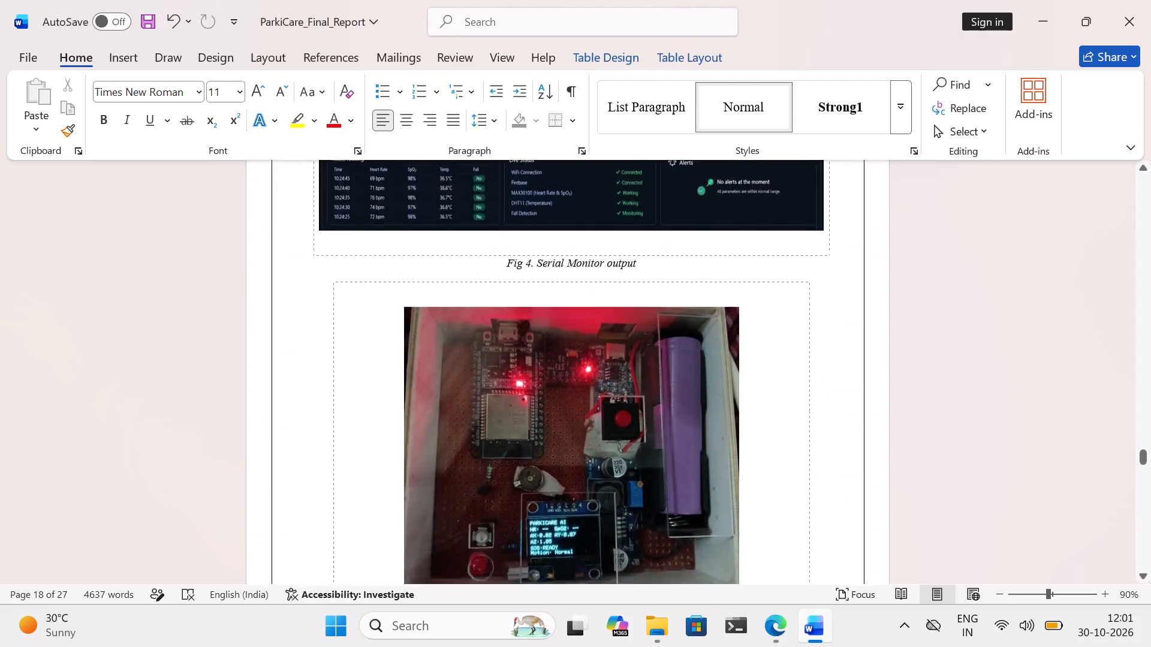
{"action": "scroll", "coordinate": [941, 417], "scroll_direction": "up", "scroll_amount": 1}
{"action": "left_click", "coordinate": [695, 445]}
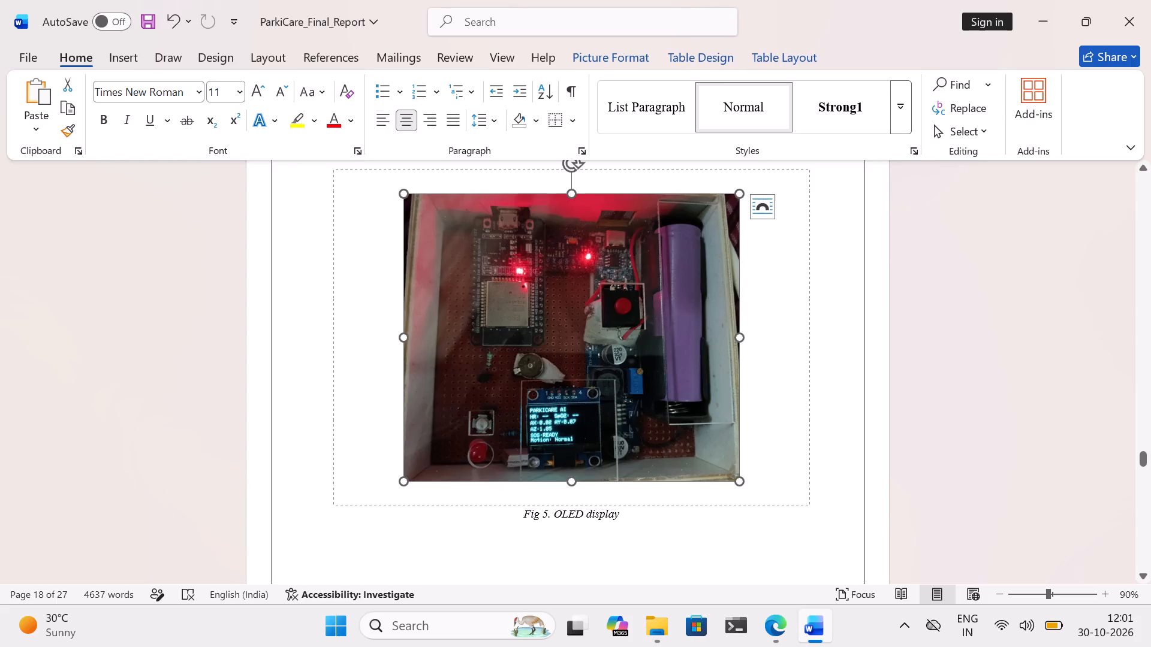
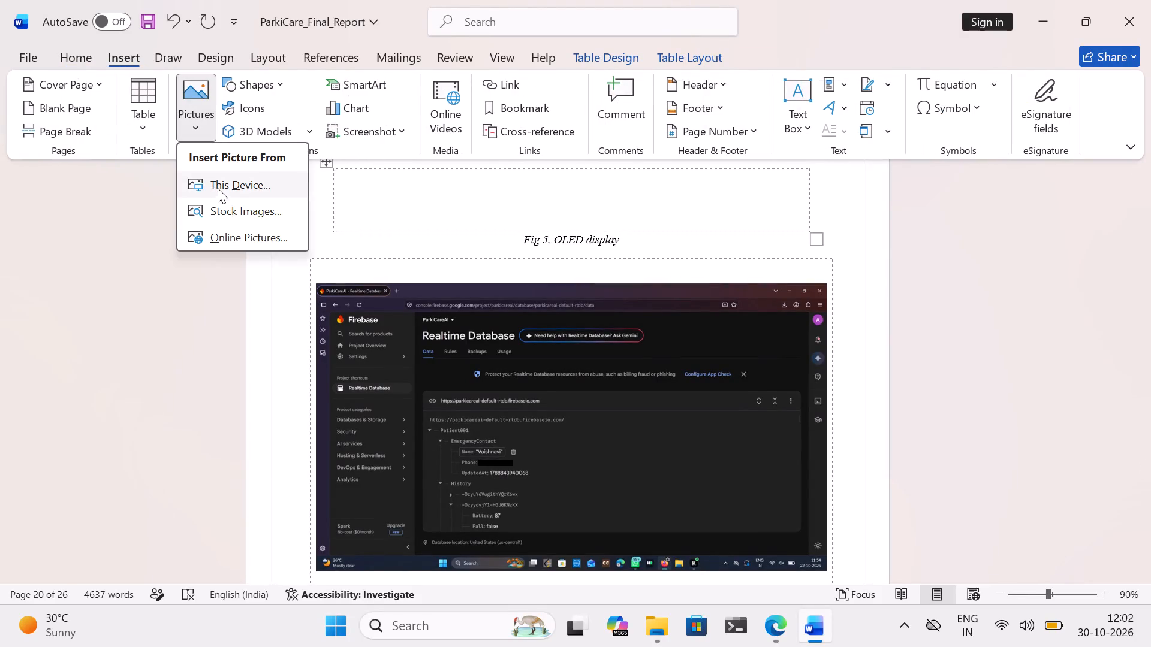
Insert the picture WhatsApp Image 2026-10-30 at 11.51.38 into the empty Fig 5 OLED display frame.
{"action": "left_click", "coordinate": [273, 160]}
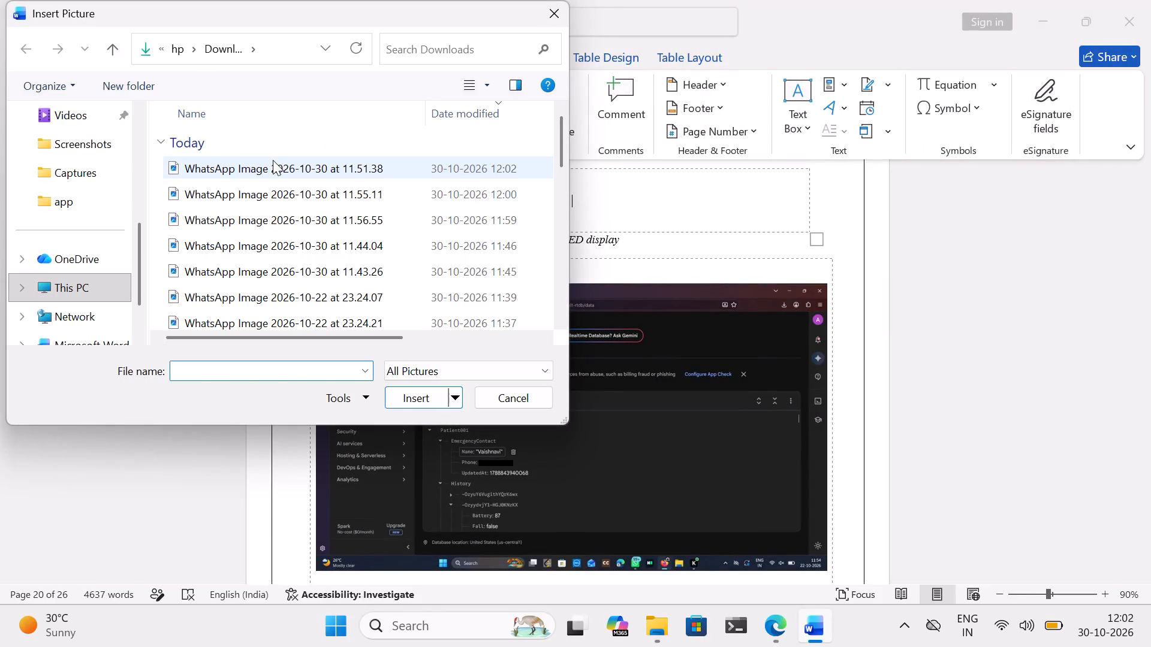
{"action": "left_click", "coordinate": [416, 399]}
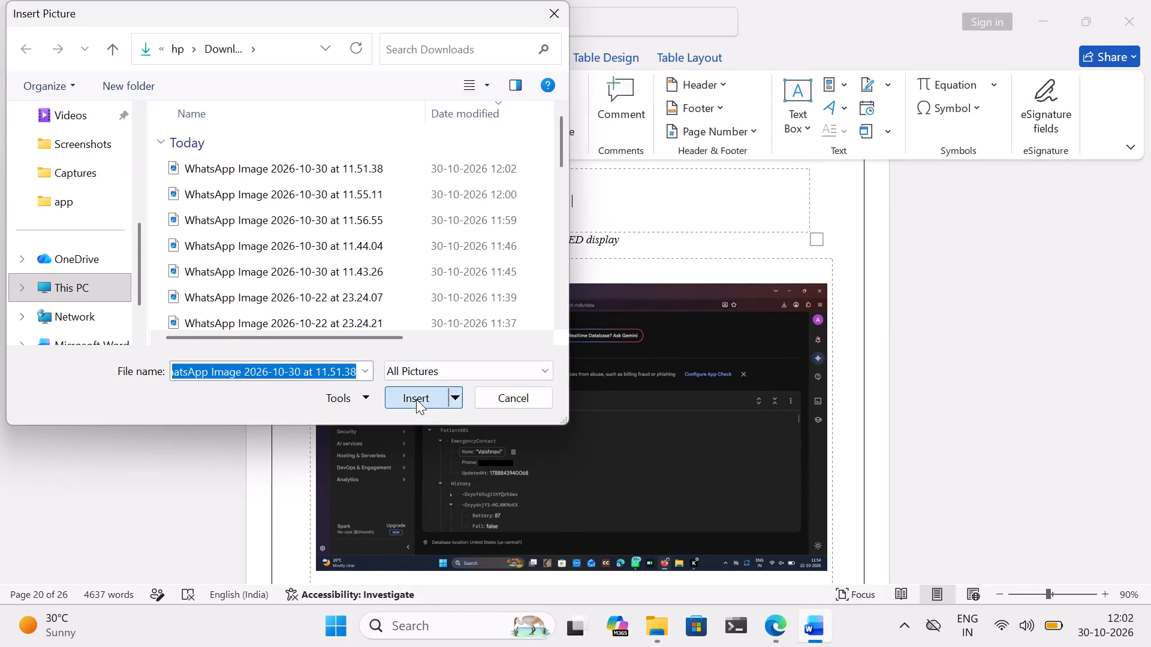
Shrink the Fig 5 OLED display photo proportionally to about 10.9 cm high by 11.9 cm wide.
{"action": "scroll", "coordinate": [908, 494], "scroll_direction": "down", "scroll_amount": 2}
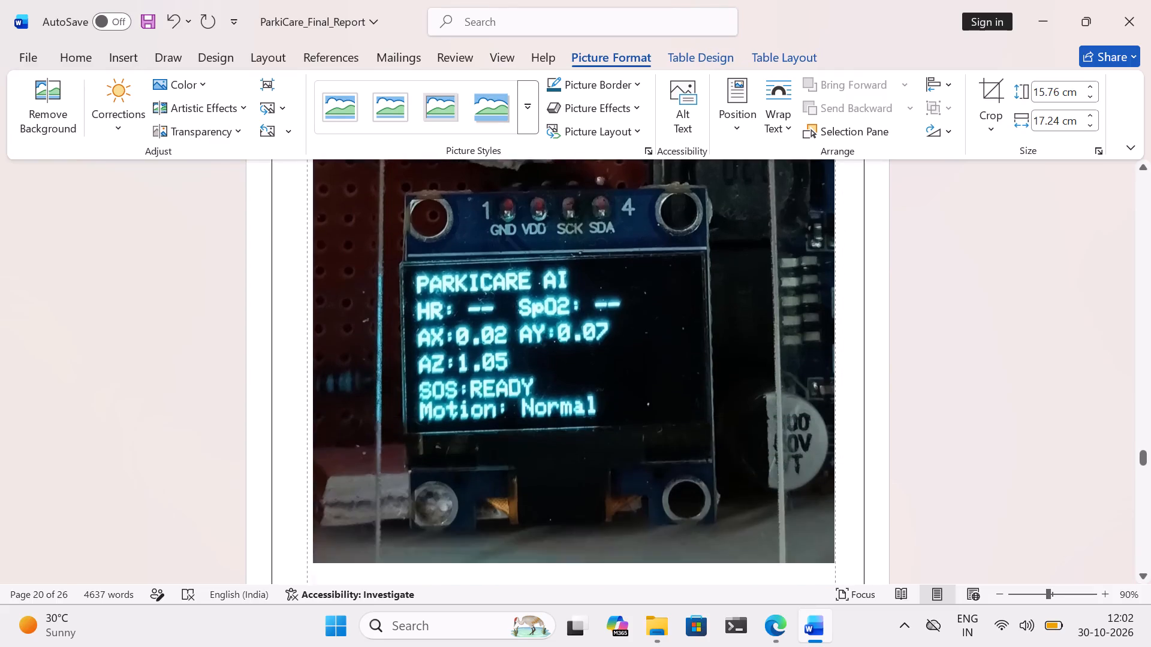
{"action": "scroll", "coordinate": [908, 494], "scroll_direction": "down", "scroll_amount": 2}
{"action": "left_click_drag", "start_coordinate": [839, 437], "coordinate": [772, 378]}
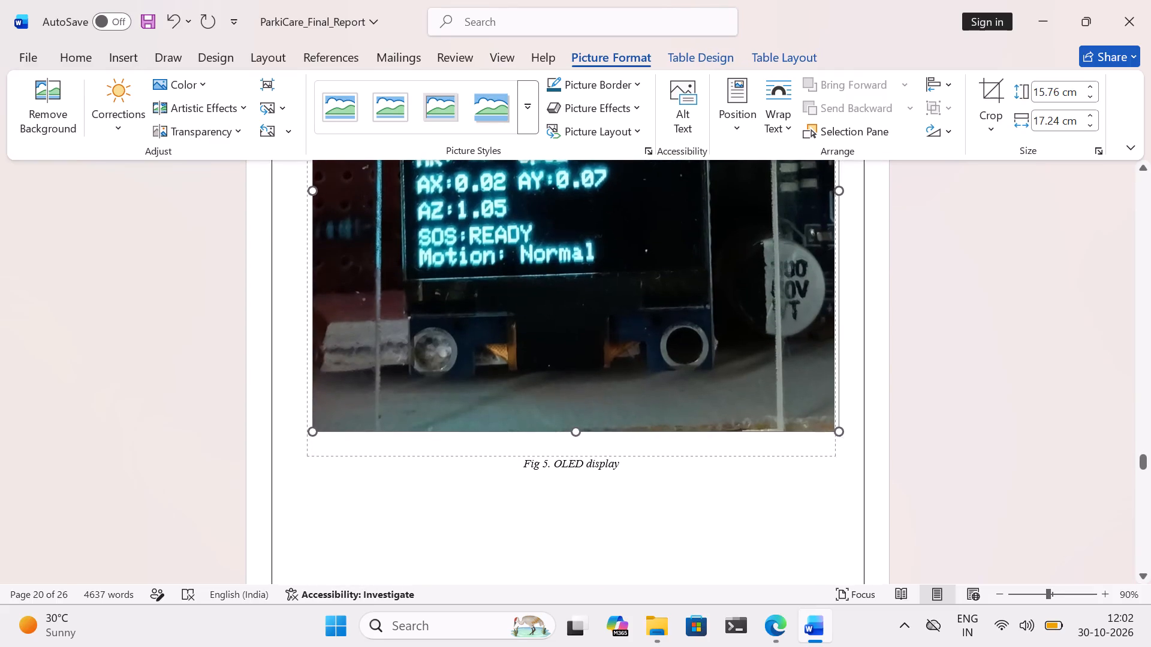
{"action": "left_click_drag", "start_coordinate": [772, 378], "coordinate": [679, 116]}
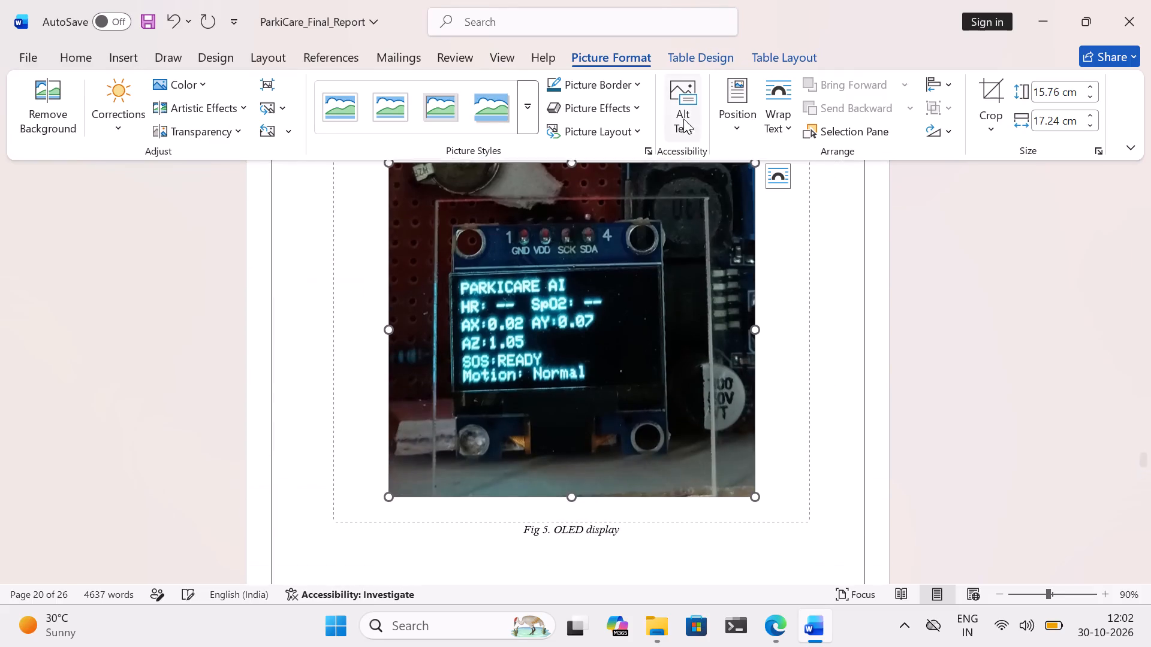
Enlarge the Fig 1 complete wearable unit photo to about 12.5 cm high by 12.2 cm wide.
{"action": "scroll", "coordinate": [725, 330], "scroll_direction": "up", "scroll_amount": 4}
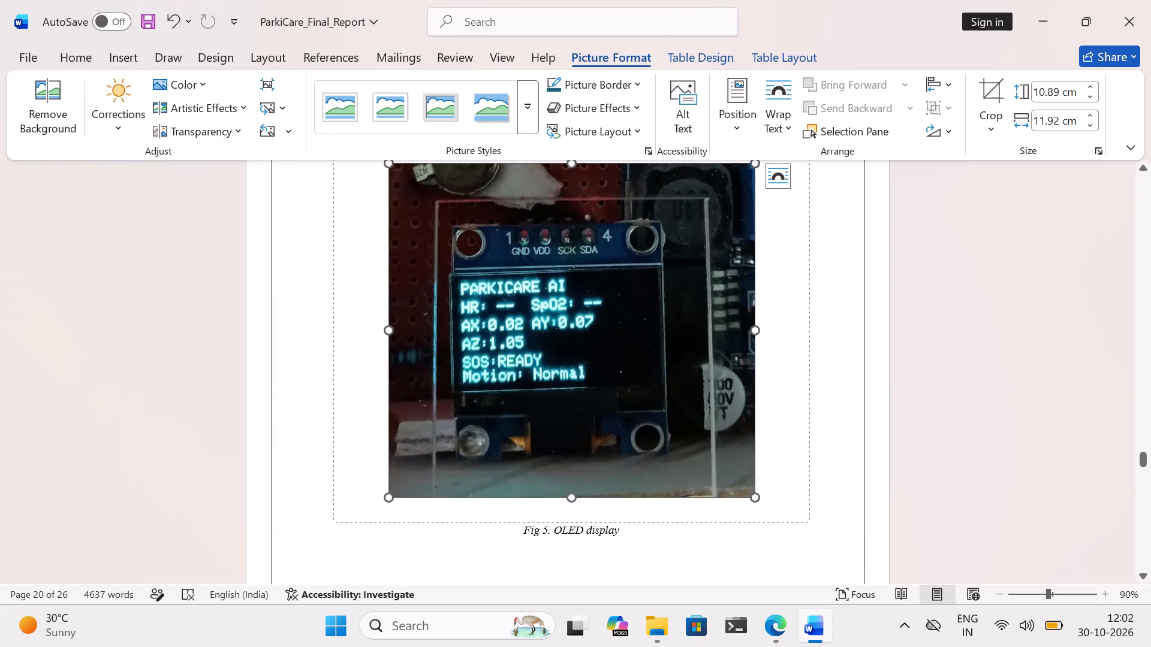
{"action": "scroll", "coordinate": [926, 325], "scroll_direction": "up", "scroll_amount": 9}
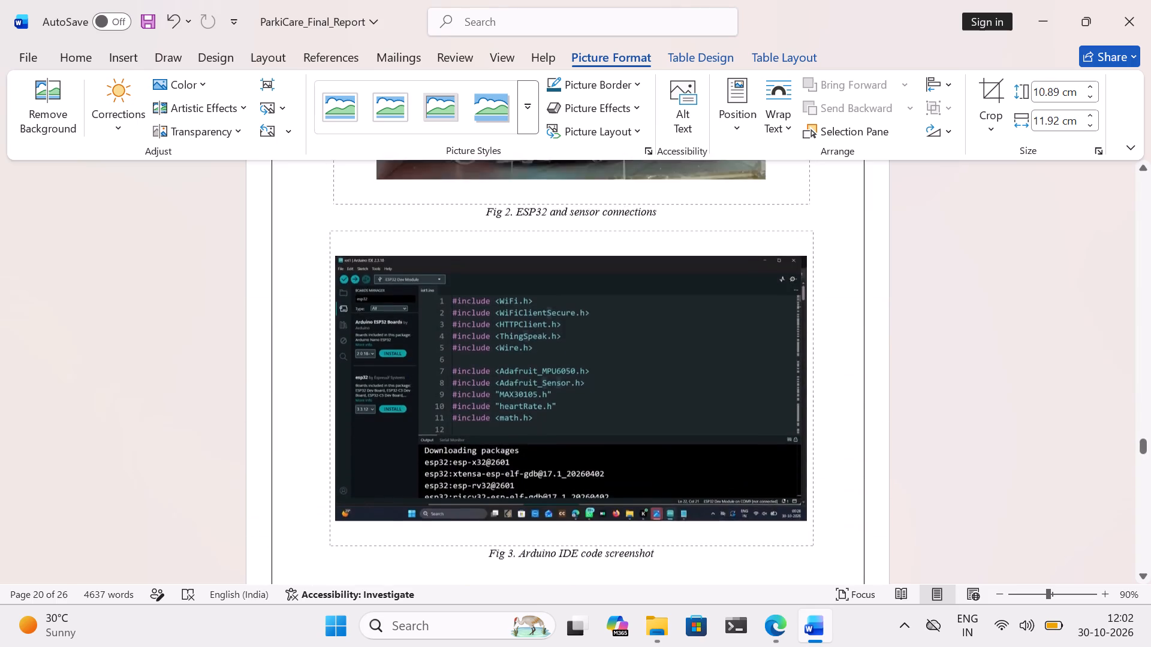
{"action": "scroll", "coordinate": [926, 325], "scroll_direction": "up", "scroll_amount": 6}
{"action": "scroll", "coordinate": [926, 325], "scroll_direction": "right", "scroll_amount": 1}
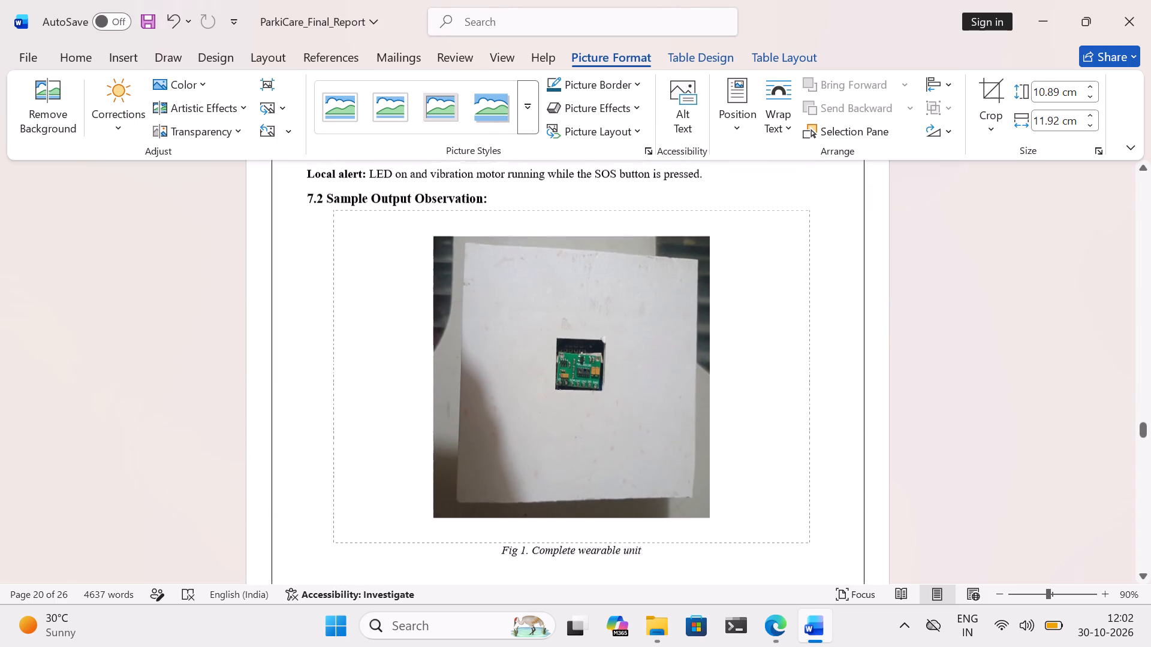
{"action": "scroll", "coordinate": [926, 325], "scroll_direction": "right", "scroll_amount": 1}
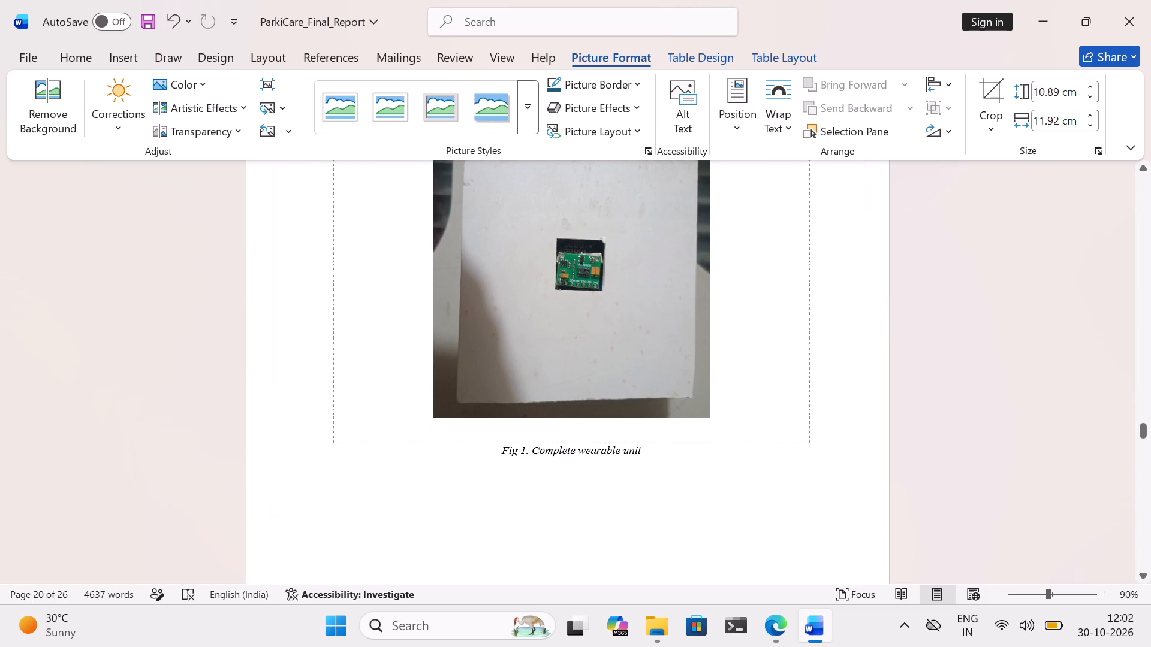
{"action": "left_click", "coordinate": [606, 315]}
{"action": "left_click_drag", "start_coordinate": [712, 424], "coordinate": [715, 434]}
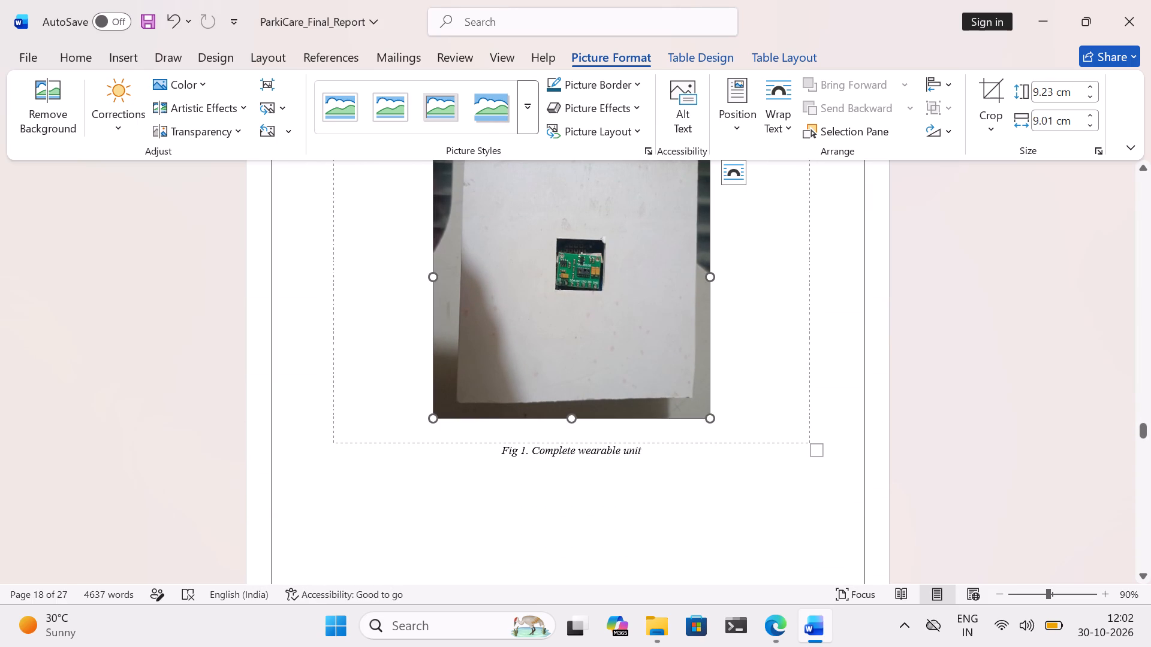
{"action": "left_click_drag", "start_coordinate": [715, 434], "coordinate": [738, 518]}
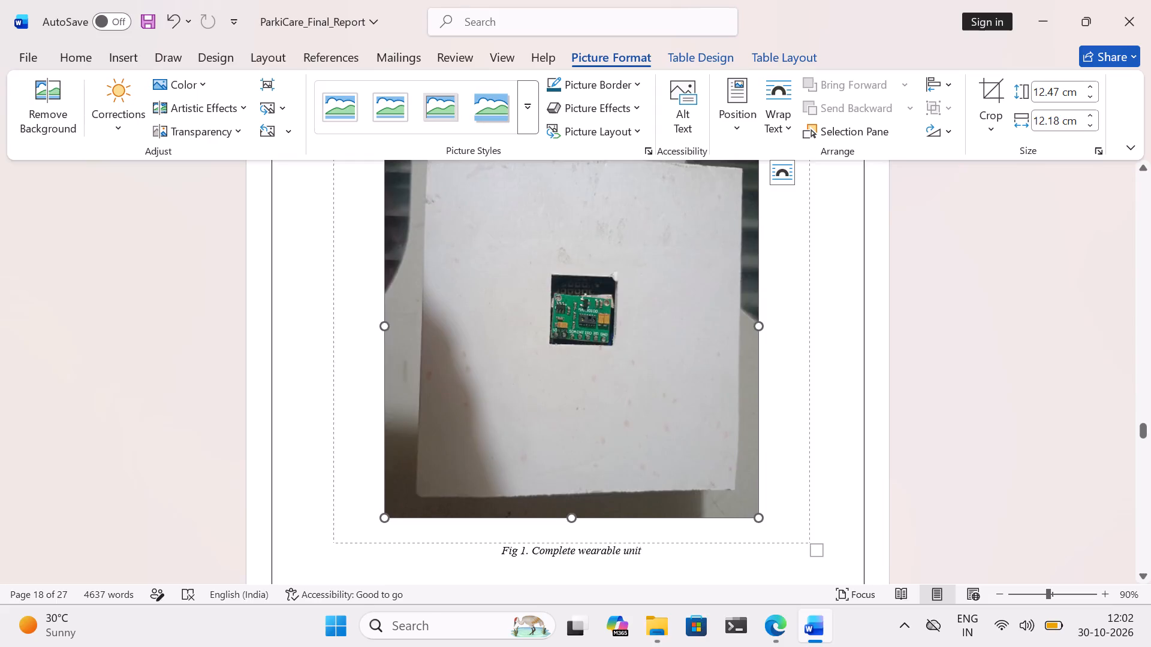
Check the figure frames, pictures and captions of section 7.2 from Fig 1 through Fig 10.
{"action": "scroll", "coordinate": [1041, 453], "scroll_direction": "down", "scroll_amount": 8}
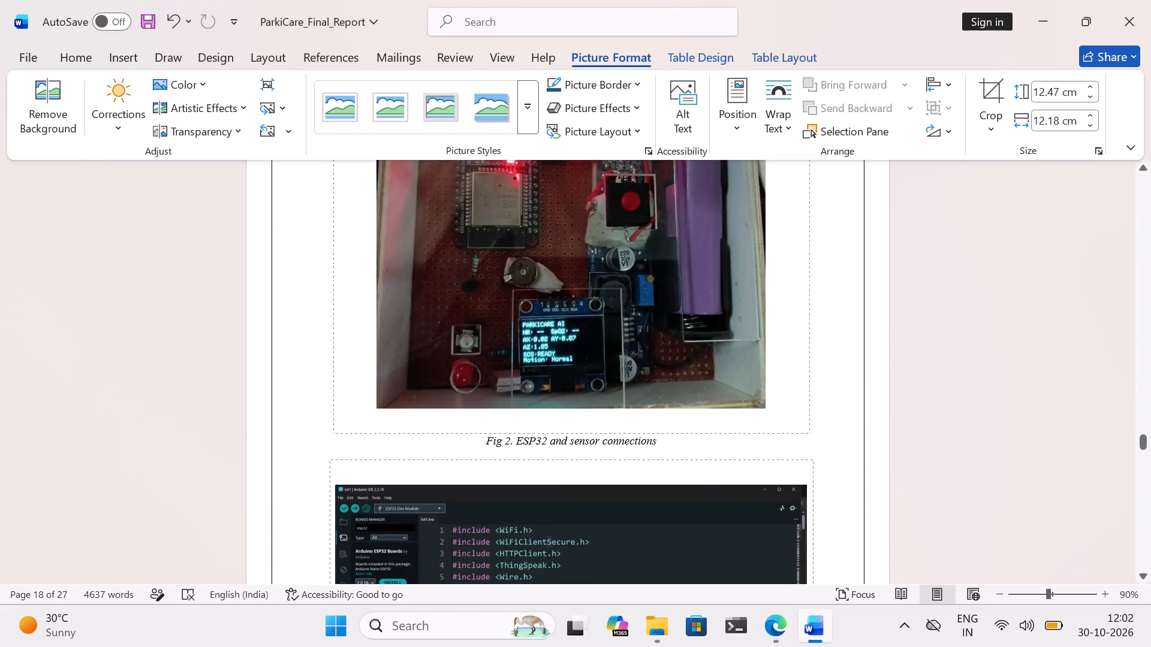
{"action": "scroll", "coordinate": [1041, 453], "scroll_direction": "down", "scroll_amount": 6}
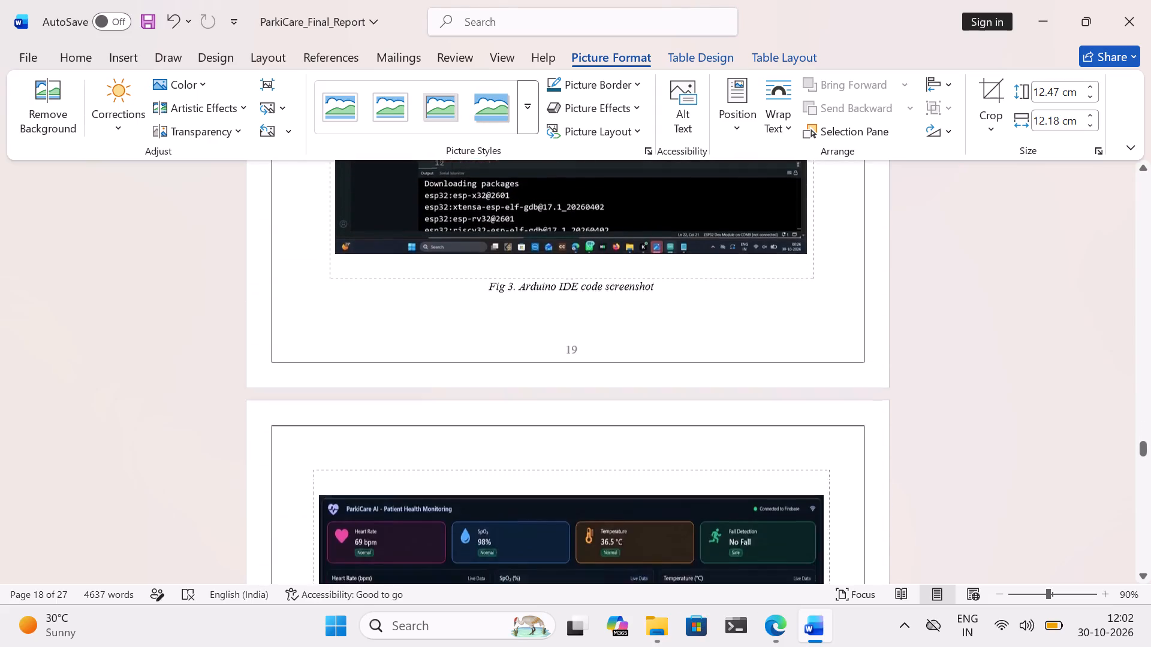
{"action": "scroll", "coordinate": [1041, 453], "scroll_direction": "down", "scroll_amount": 7}
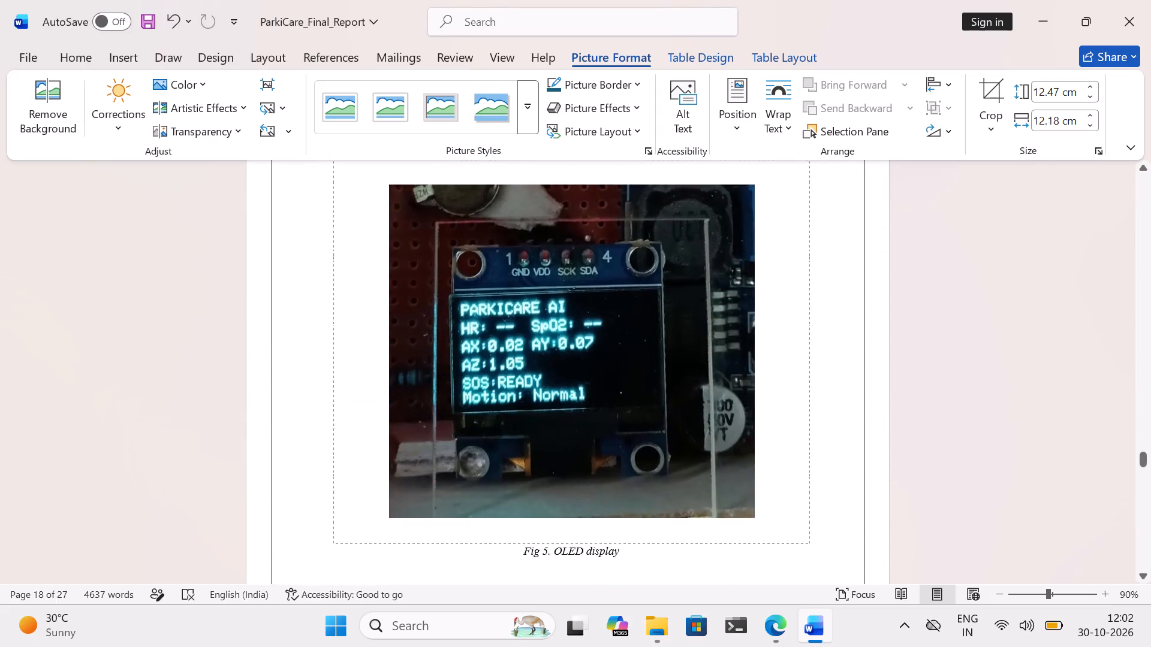
{"action": "scroll", "coordinate": [1041, 453], "scroll_direction": "down", "scroll_amount": 10}
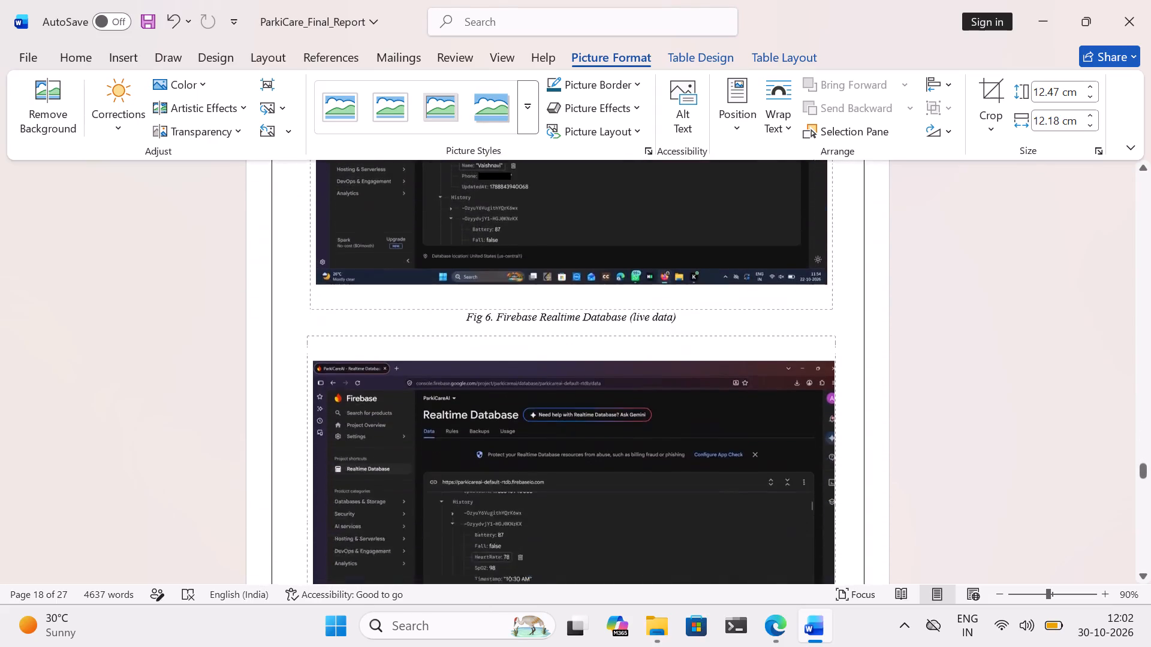
{"action": "scroll", "coordinate": [1041, 453], "scroll_direction": "down", "scroll_amount": 12}
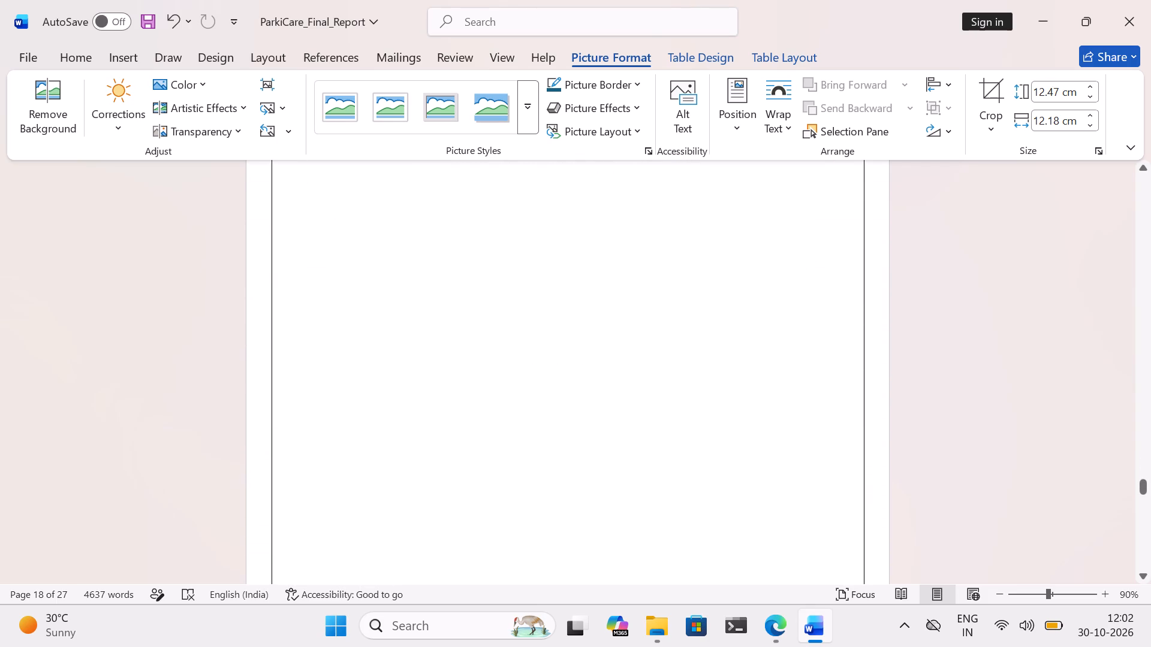
{"action": "scroll", "coordinate": [1041, 453], "scroll_direction": "right", "scroll_amount": 1}
{"action": "scroll", "coordinate": [1041, 453], "scroll_direction": "down", "scroll_amount": 5}
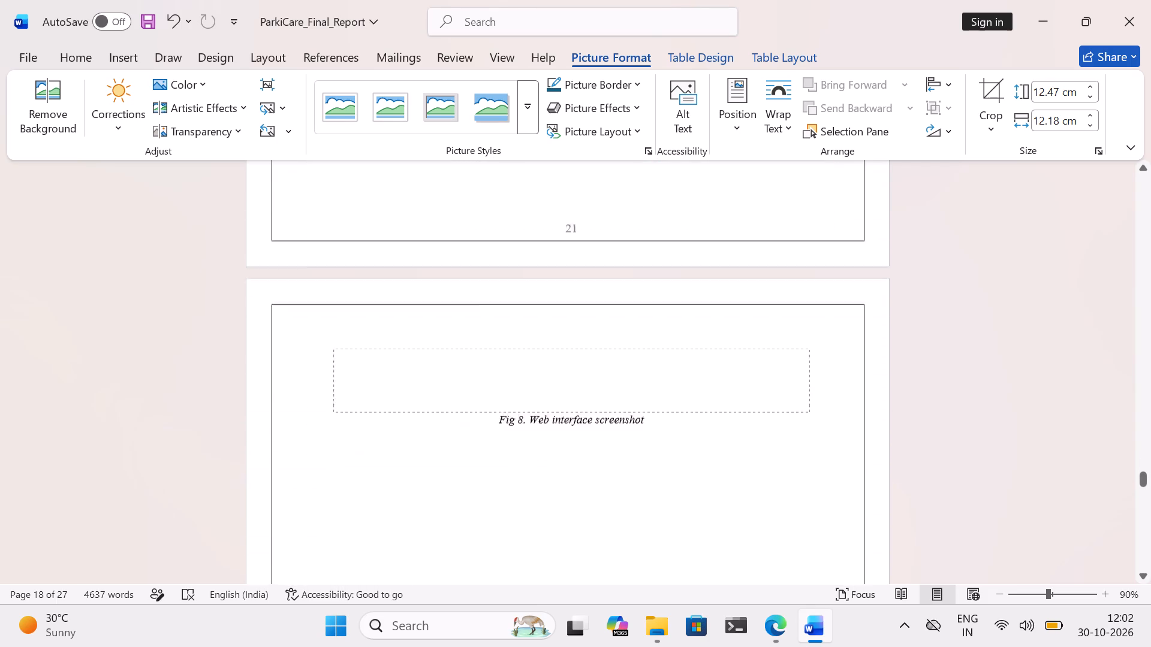
{"action": "scroll", "coordinate": [1041, 453], "scroll_direction": "down", "scroll_amount": 4}
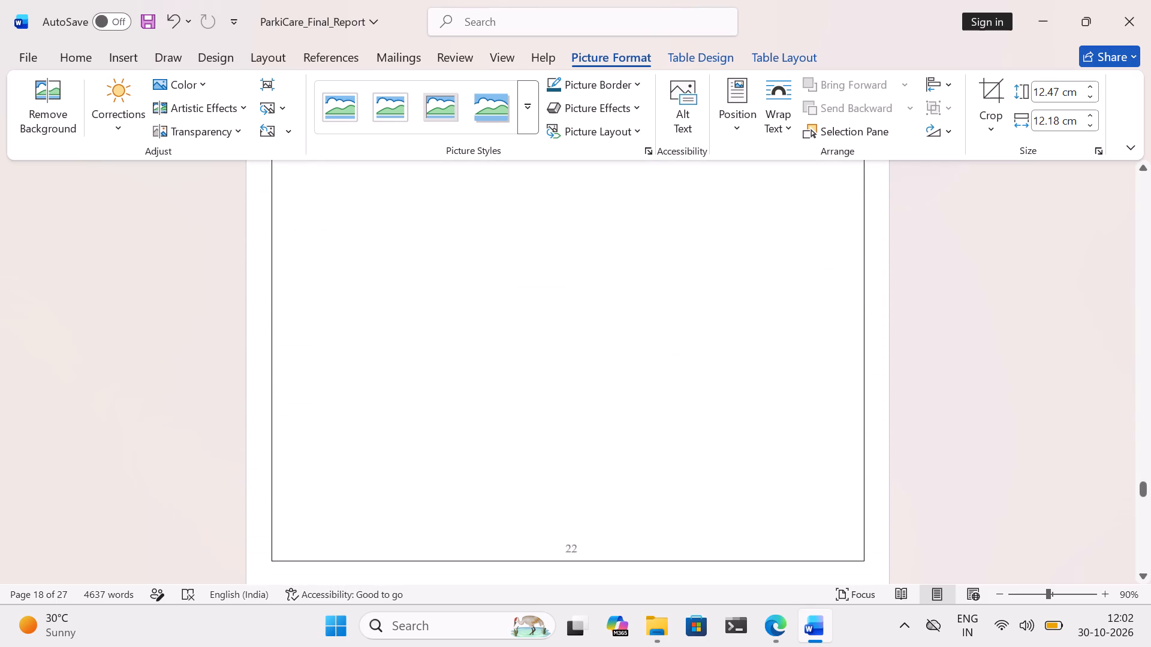
{"action": "scroll", "coordinate": [1041, 453], "scroll_direction": "down", "scroll_amount": 6}
Review the figures and page layout from Fig 10 back to the start of section 7.2.
{"action": "scroll", "coordinate": [1041, 453], "scroll_direction": "up", "scroll_amount": 1}
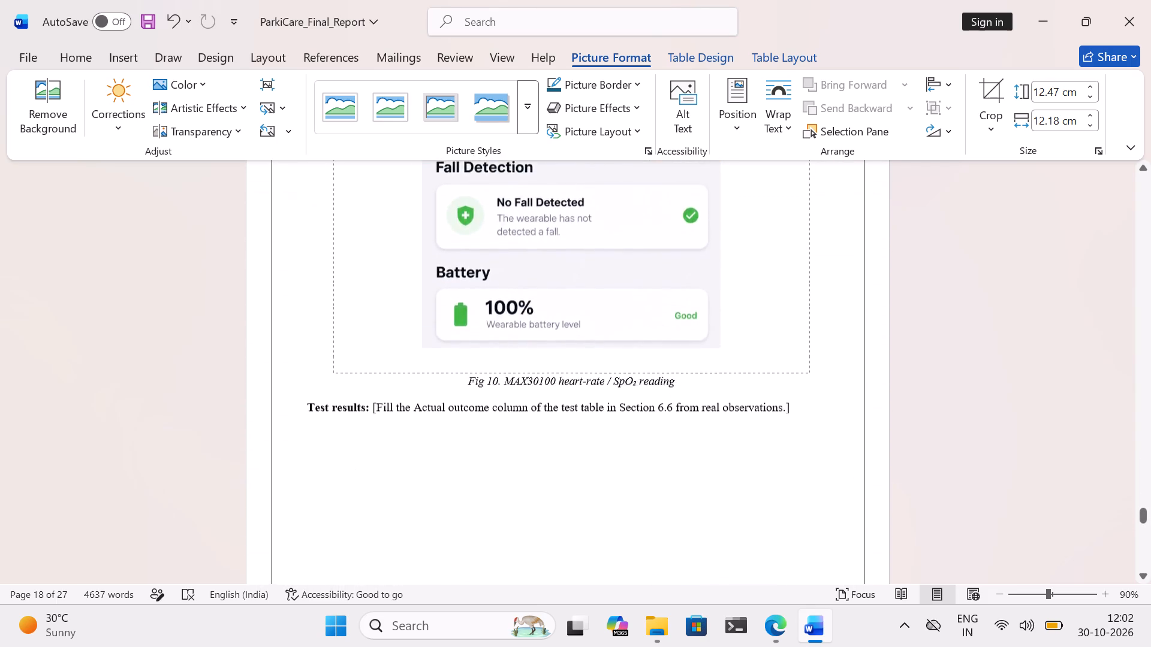
{"action": "scroll", "coordinate": [1041, 453], "scroll_direction": "up", "scroll_amount": 9}
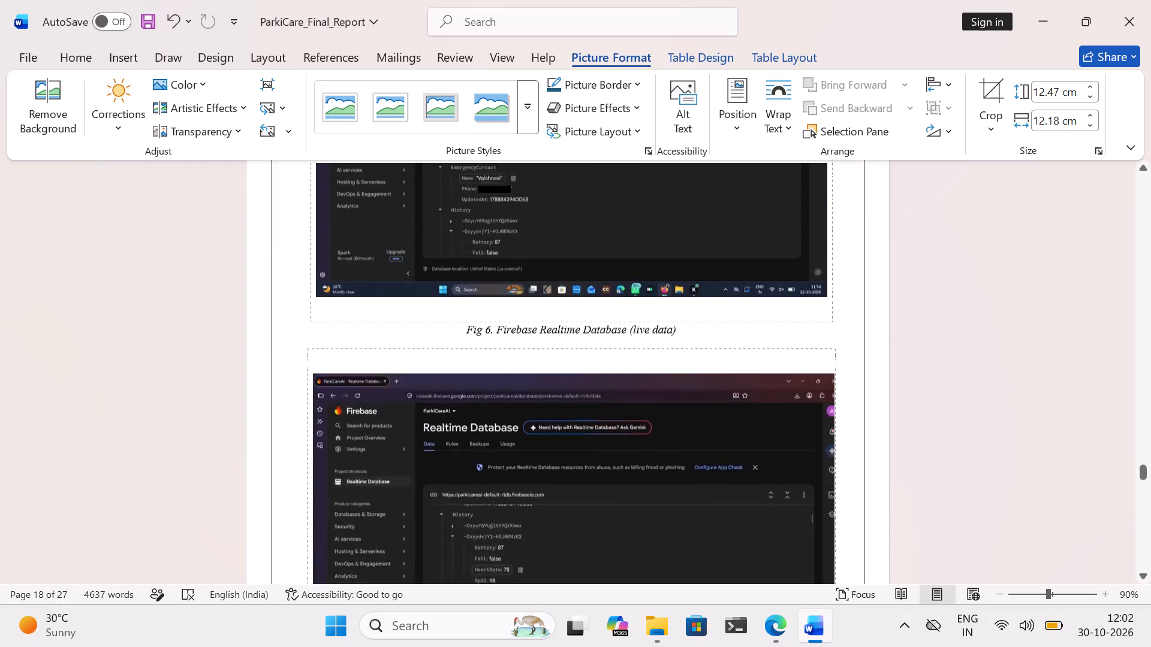
{"action": "scroll", "coordinate": [1041, 453], "scroll_direction": "up", "scroll_amount": 6}
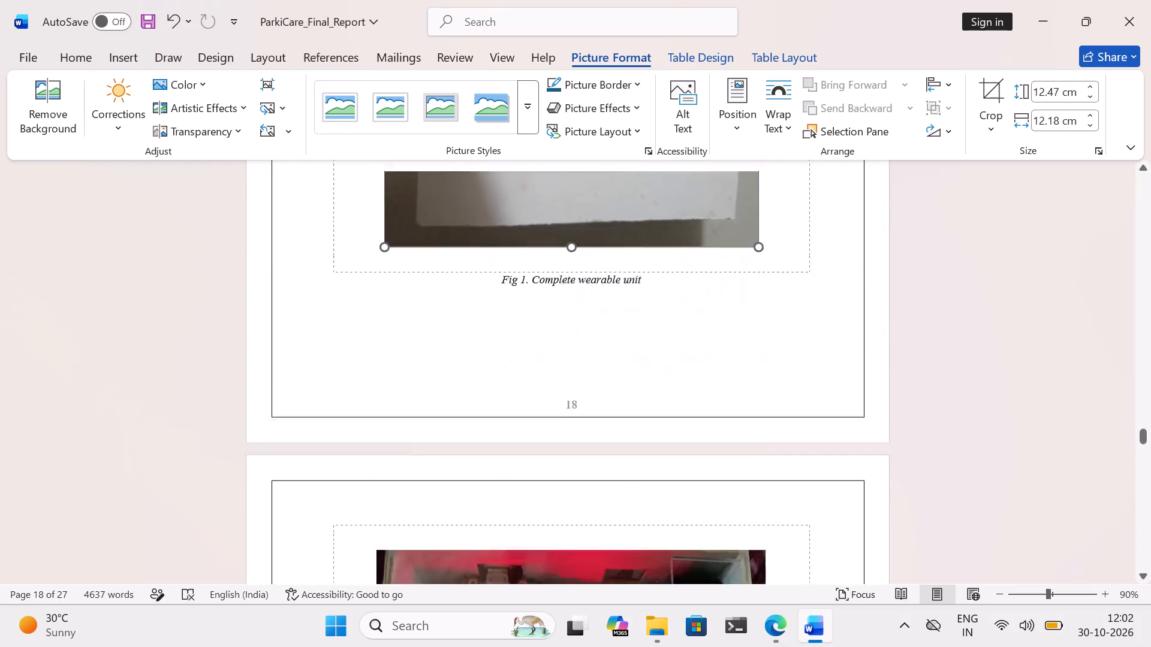
{"action": "scroll", "coordinate": [1041, 453], "scroll_direction": "up", "scroll_amount": 6}
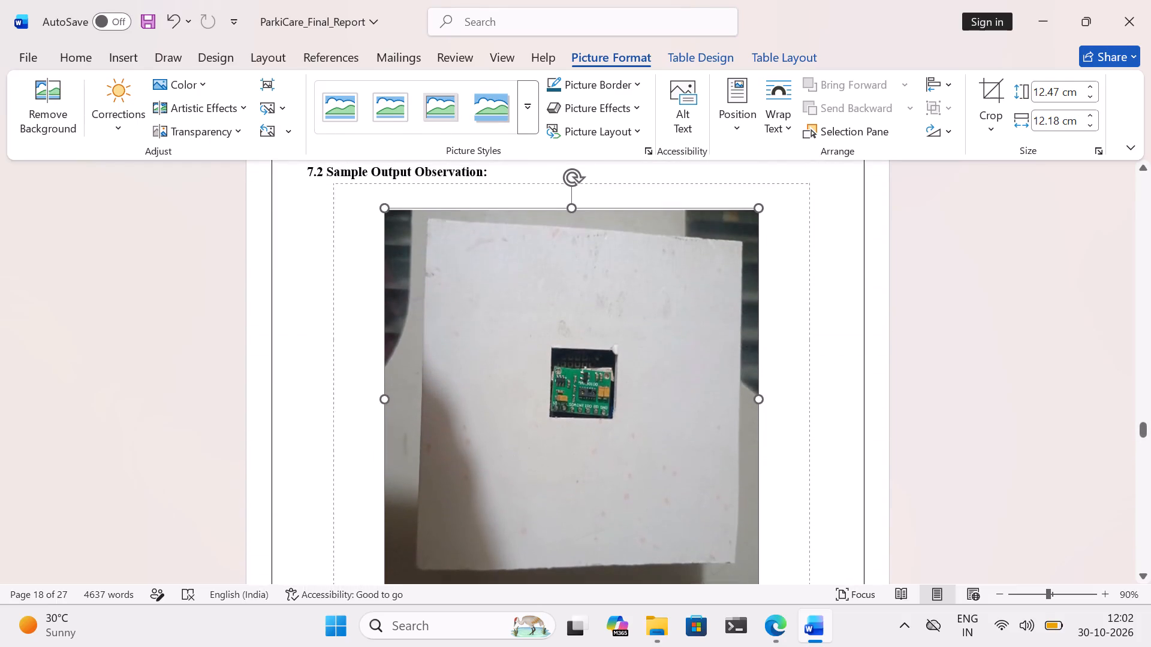
{"action": "scroll", "coordinate": [1041, 453], "scroll_direction": "up", "scroll_amount": 1}
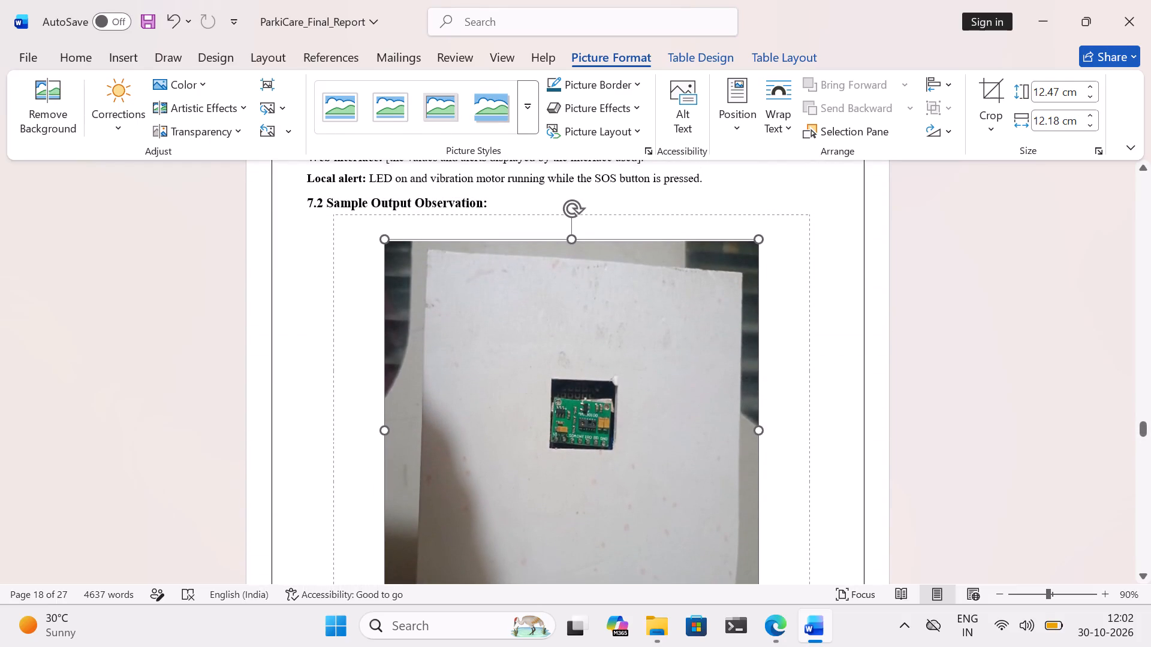
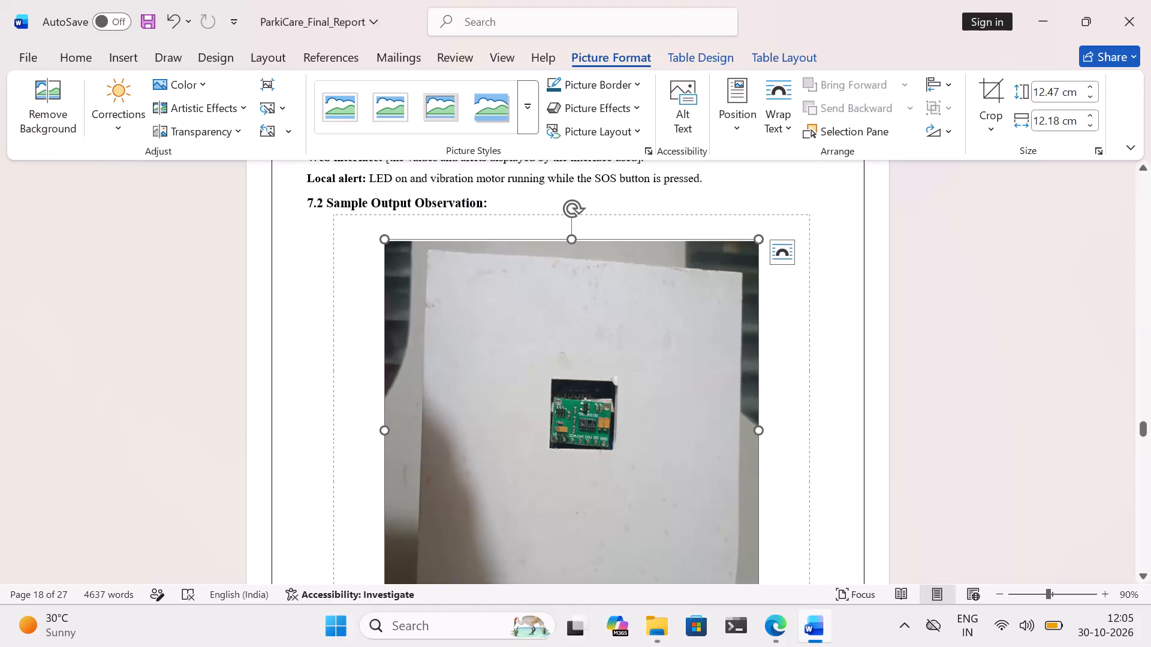
Place the insertion point in the empty picture frame above the Fig 8 web interface screenshot caption.
{"action": "scroll", "coordinate": [1019, 314], "scroll_direction": "down", "scroll_amount": 12}
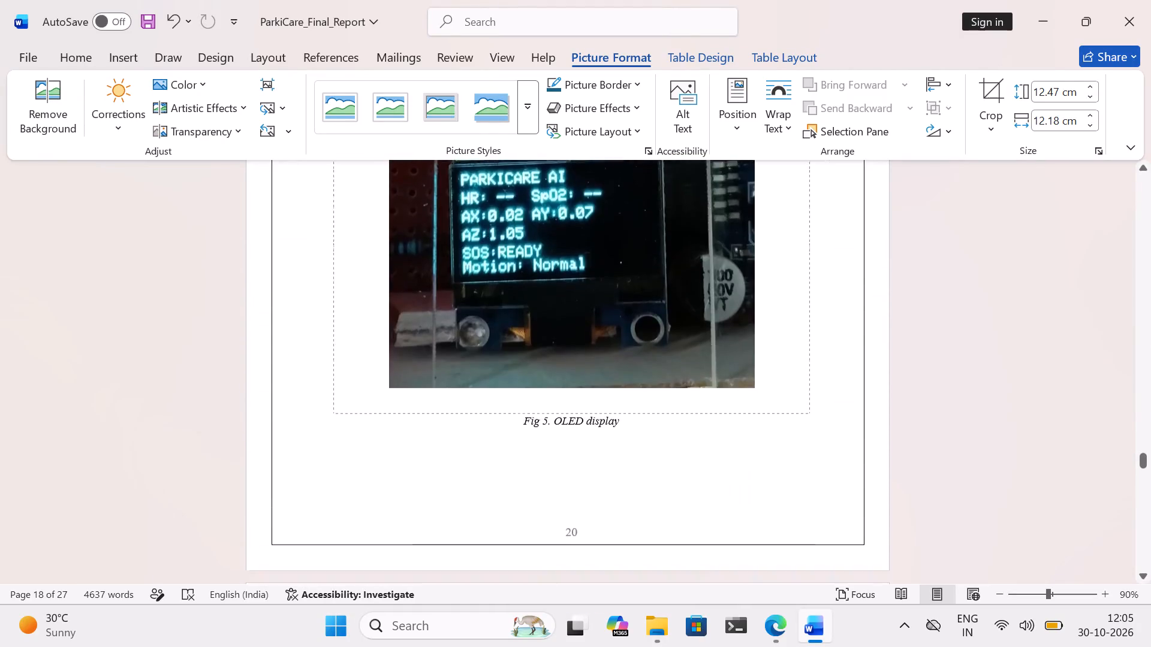
{"action": "scroll", "coordinate": [1019, 314], "scroll_direction": "down", "scroll_amount": 2}
{"action": "scroll", "coordinate": [1019, 314], "scroll_direction": "right", "scroll_amount": 1}
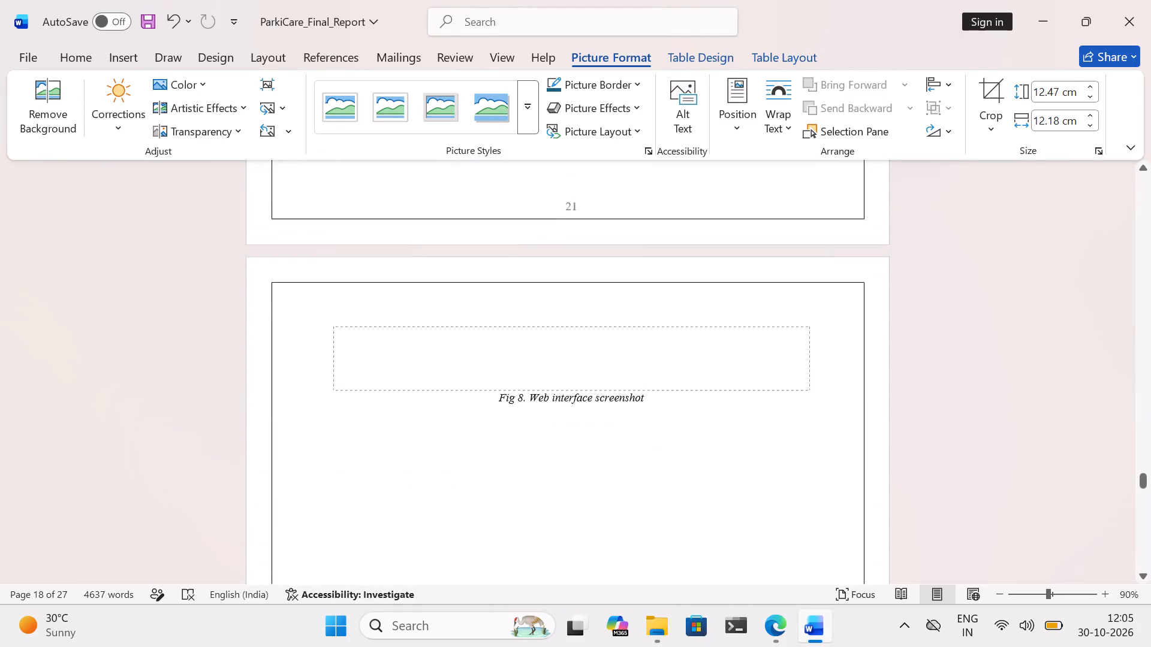
{"action": "scroll", "coordinate": [1019, 314], "scroll_direction": "right", "scroll_amount": 1}
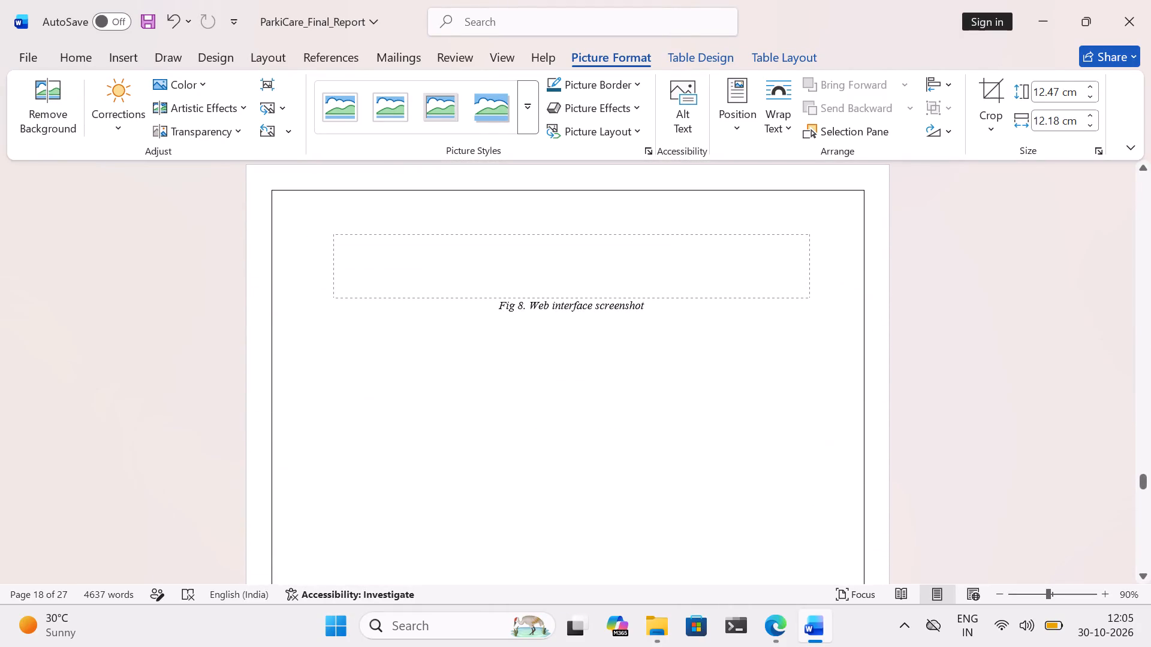
{"action": "left_click", "coordinate": [640, 277]}
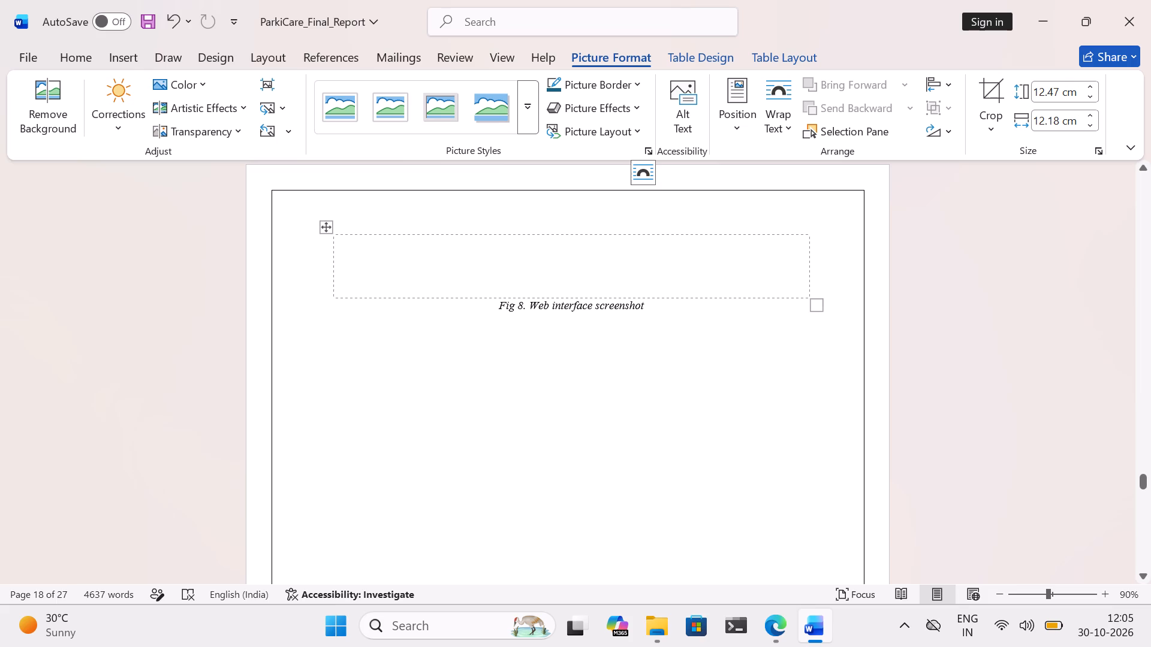
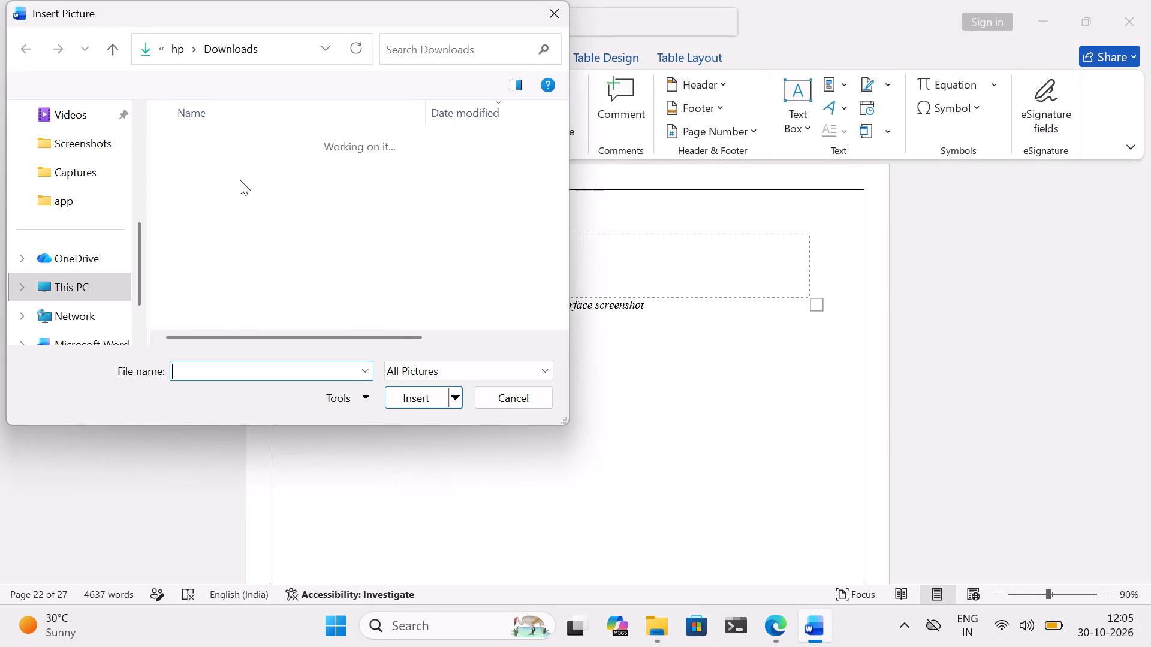
Insert the picture WhatsApp Image 2026-10-30 at 12.02.33 from Downloads into the frame above the Fig 8 caption.
{"action": "left_click", "coordinate": [285, 171]}
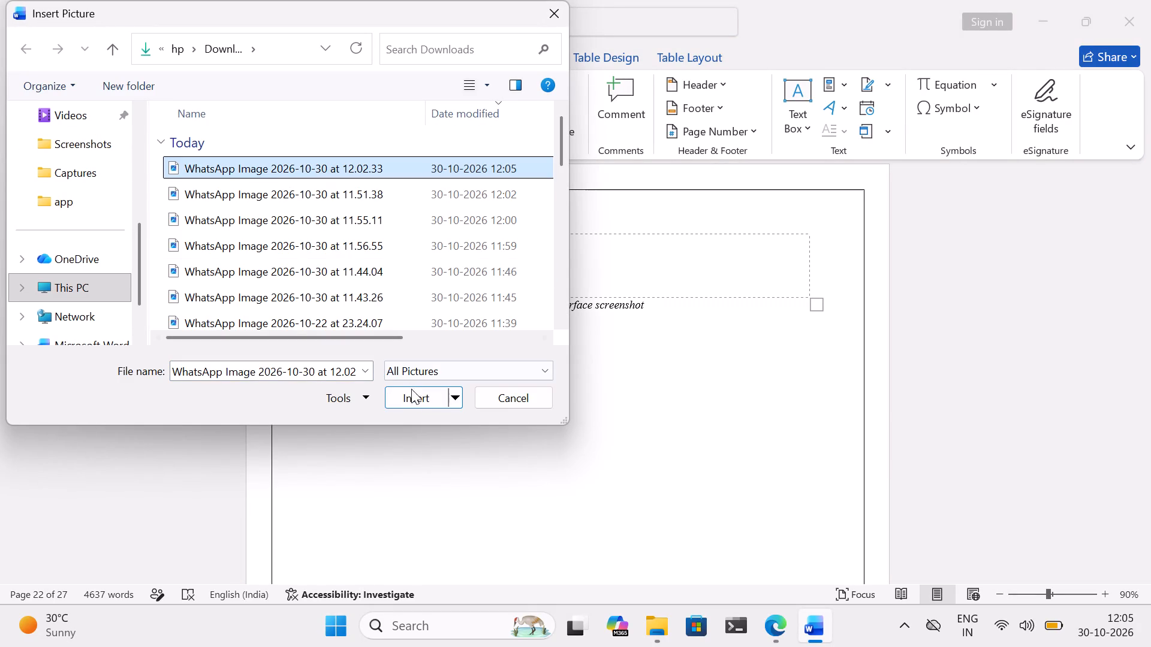
{"action": "left_click", "coordinate": [414, 394]}
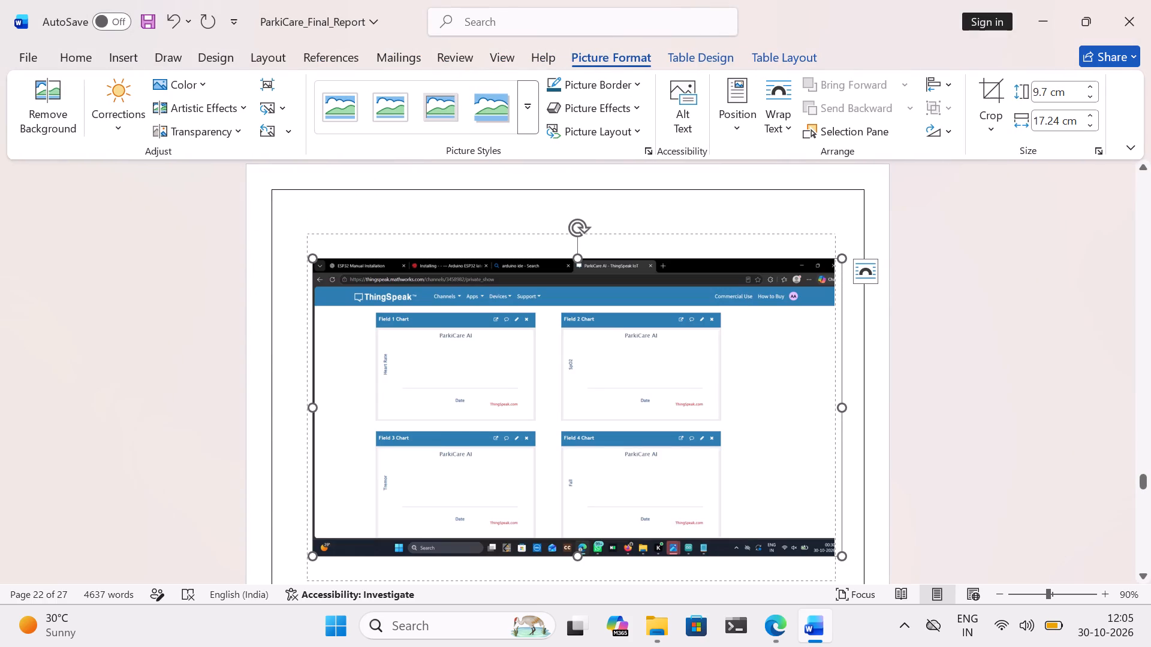
Shrink the ThingSpeak screenshot proportionally to about 9.3 cm by 16.53 cm, fitting it within the page border above the Fig 8 caption.
{"action": "left_click_drag", "start_coordinate": [838, 557], "coordinate": [849, 489]}
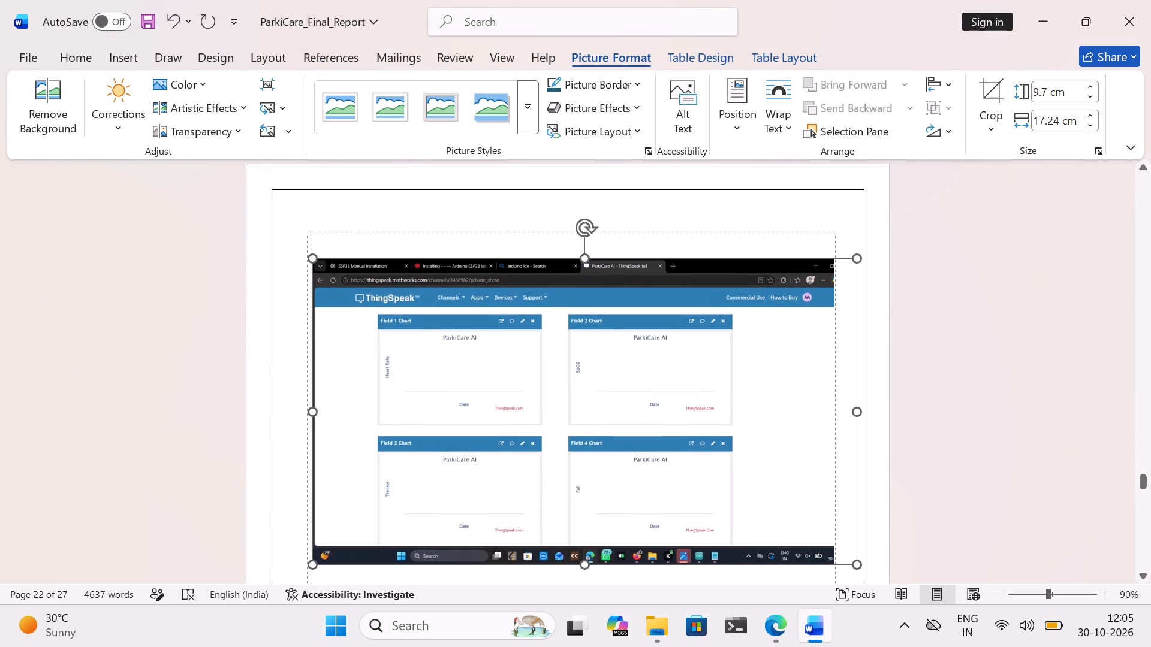
{"action": "left_click_drag", "start_coordinate": [849, 489], "coordinate": [820, 483]}
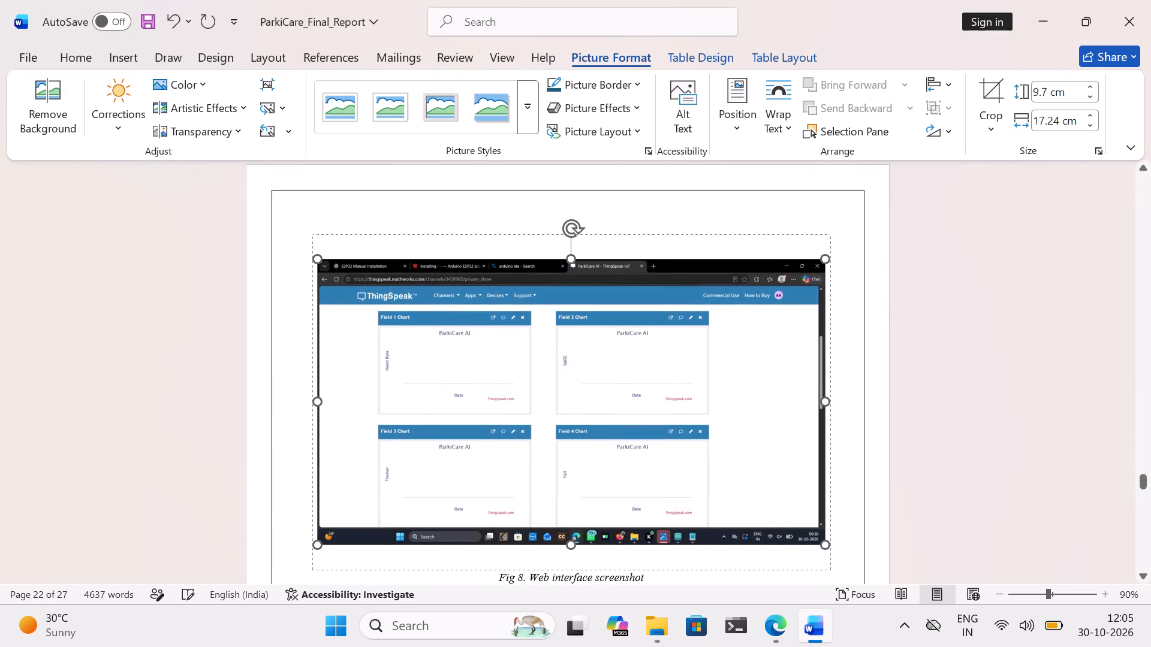
{"action": "left_click_drag", "start_coordinate": [655, 455], "coordinate": [654, 403]}
{"action": "scroll", "coordinate": [893, 440], "scroll_direction": "down", "scroll_amount": 1}
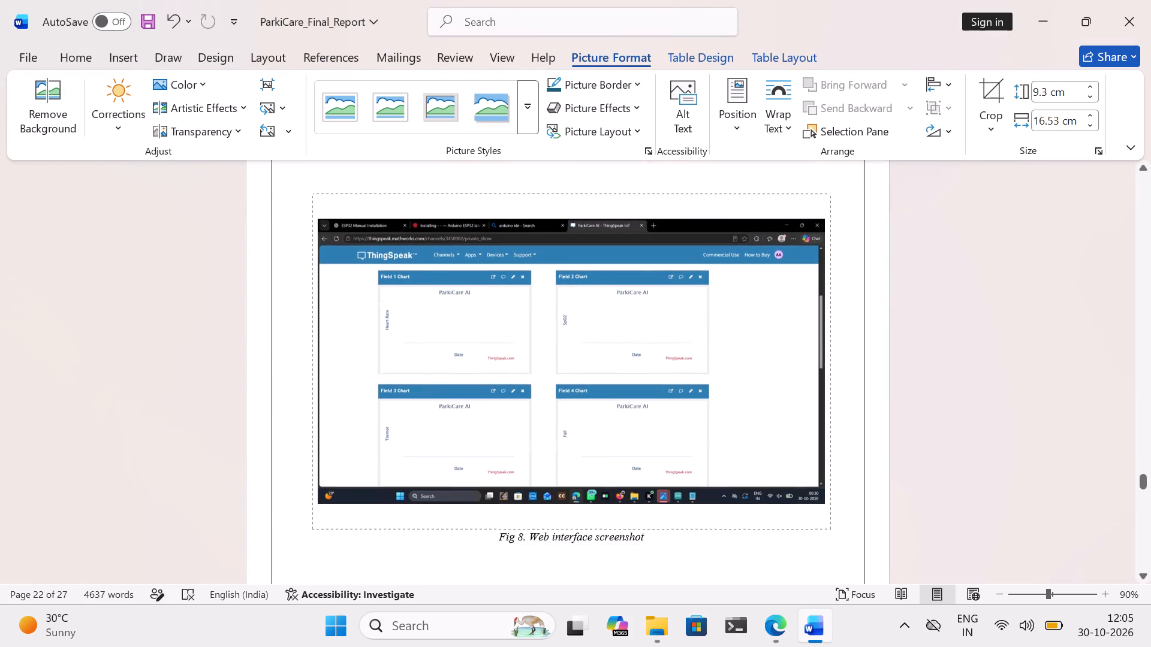
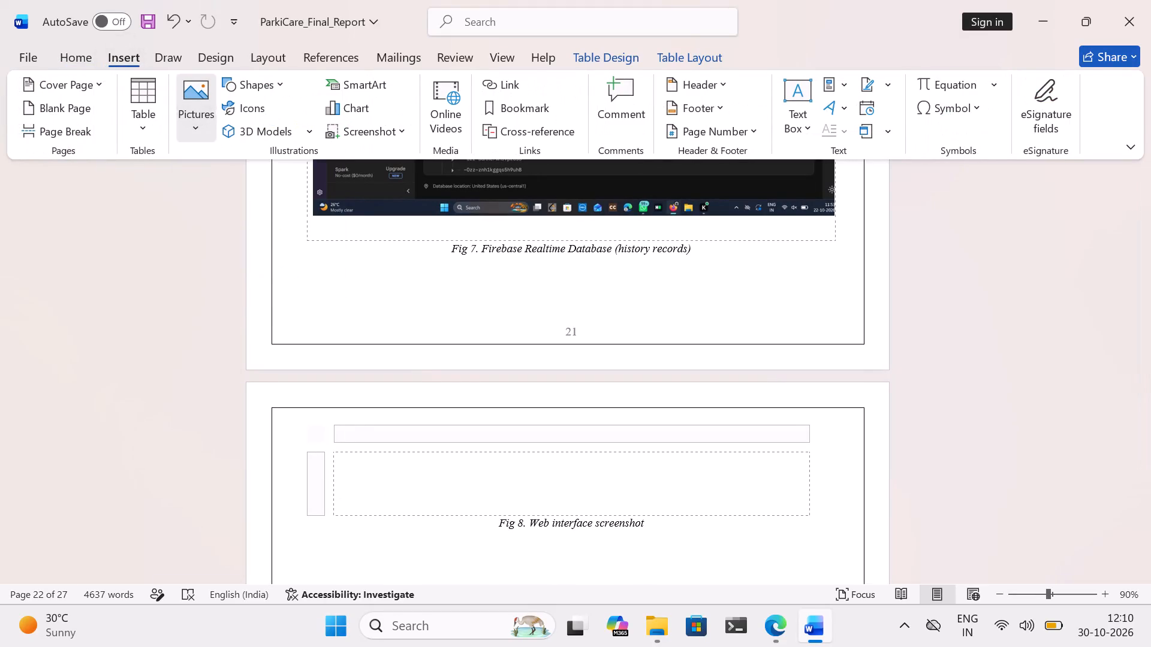
Insert the picture WhatsApp Image 2026-10-30 at 12.09.56 from Downloads into the empty frame above the Fig 8 caption.
{"action": "left_click", "coordinate": [382, 161]}
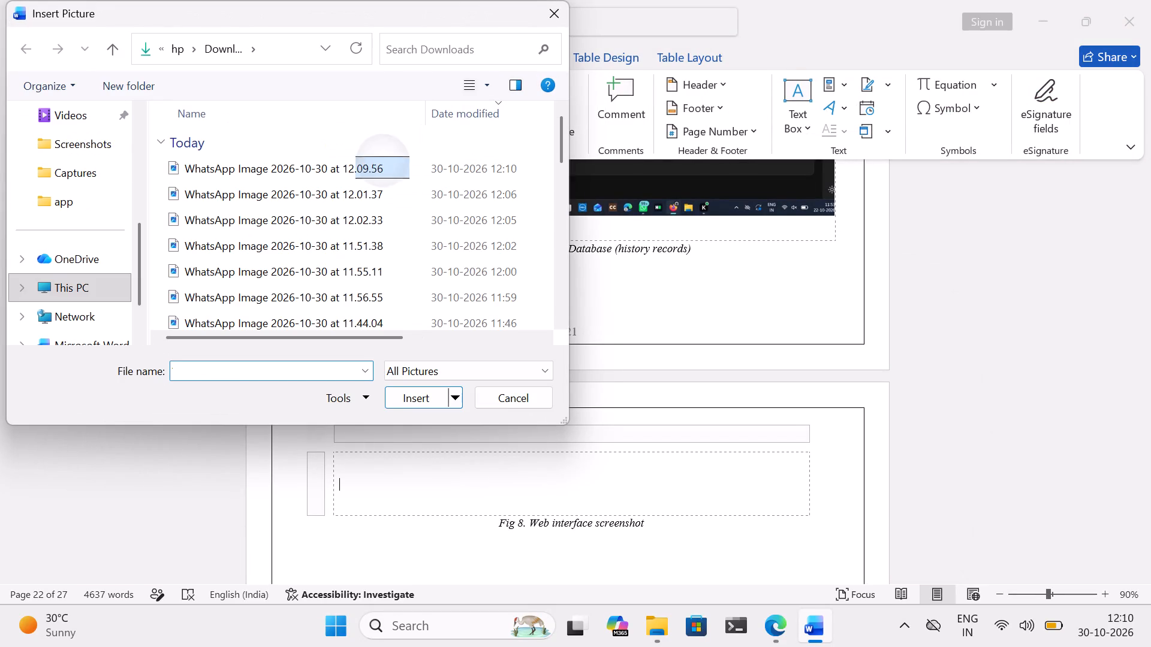
{"action": "left_click", "coordinate": [425, 400]}
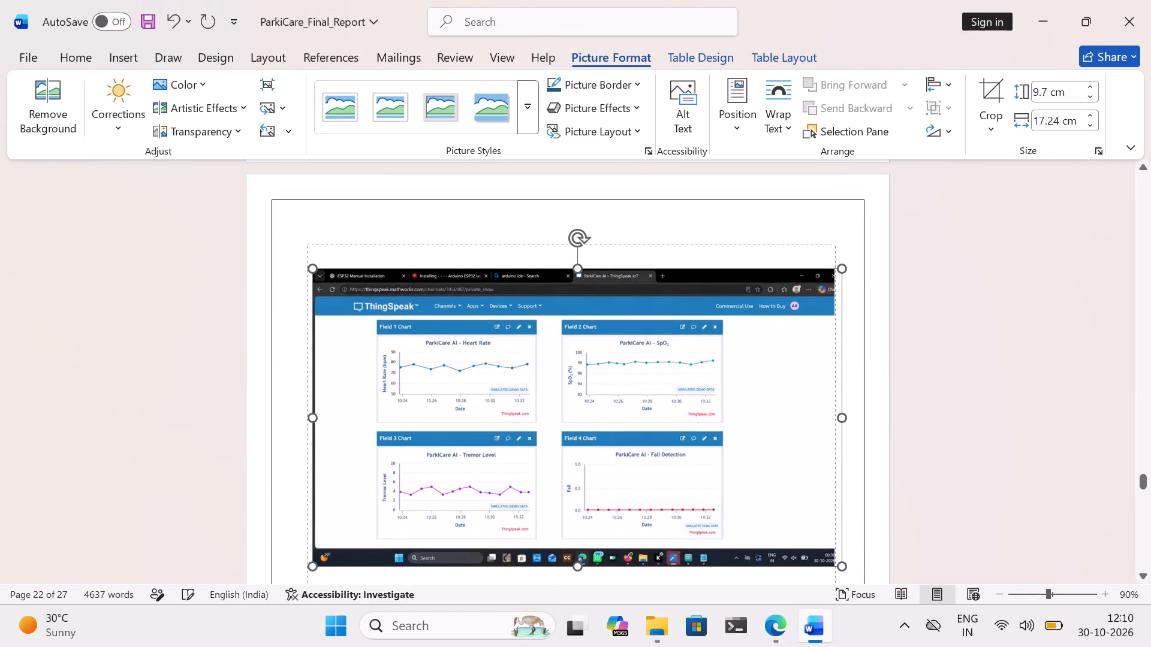
Shrink the ThingSpeak charts screenshot above the Fig 8 caption proportionally to about 9.03 cm by 16.06 cm.
{"action": "scroll", "coordinate": [963, 458], "scroll_direction": "down", "scroll_amount": 1}
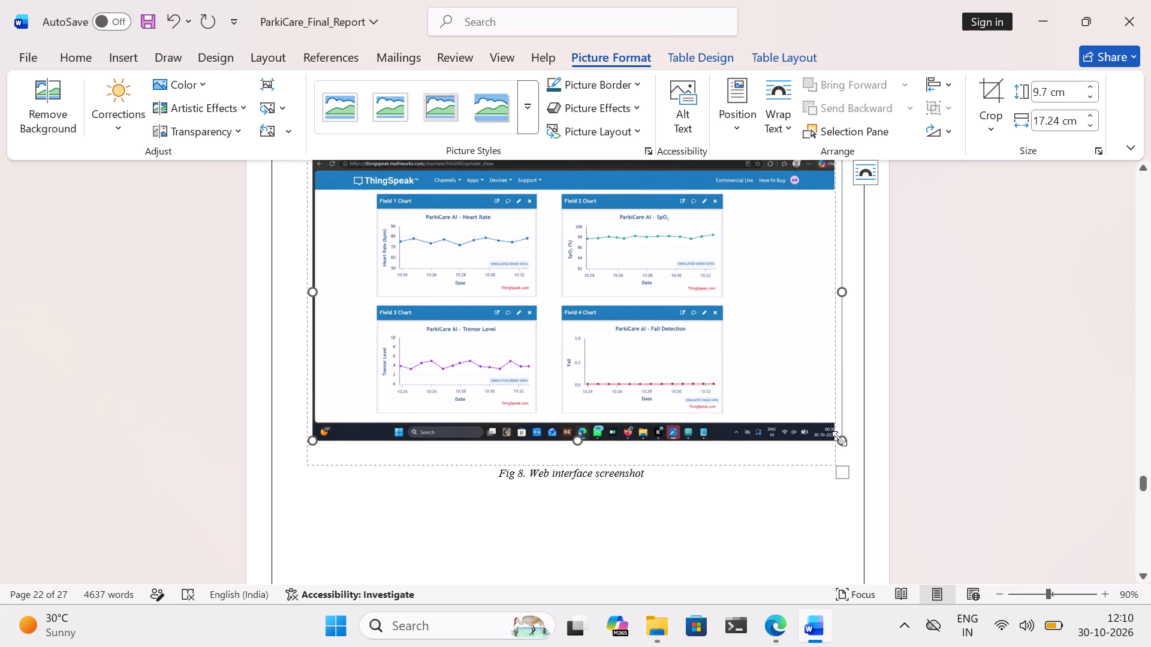
{"action": "left_click_drag", "start_coordinate": [839, 439], "coordinate": [806, 414]}
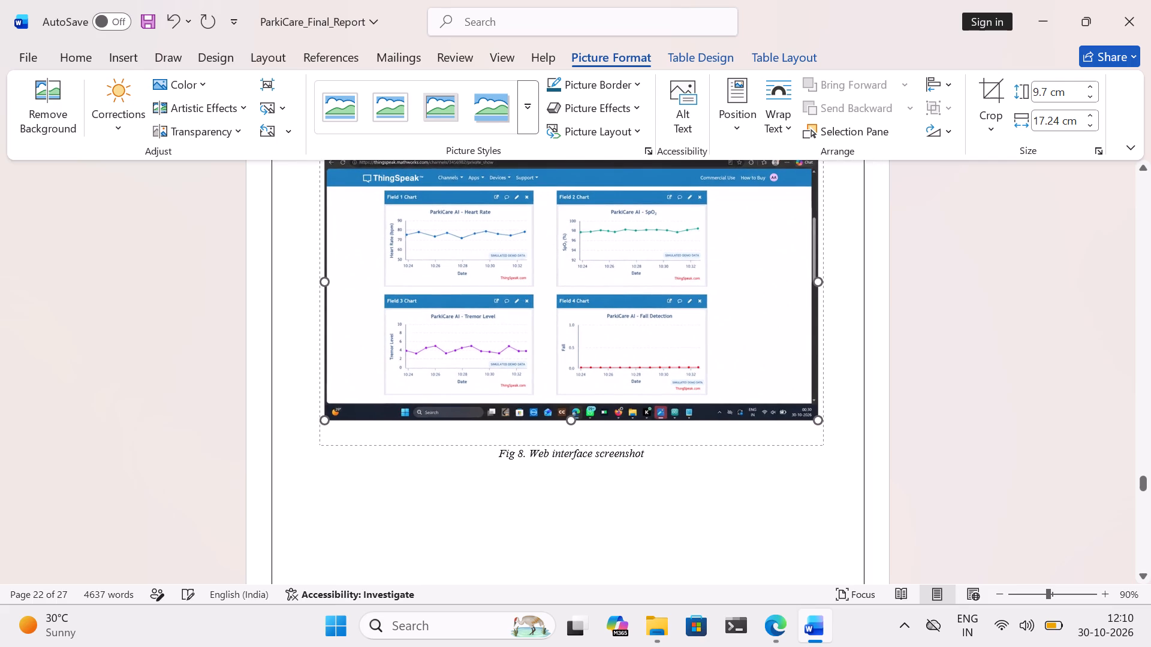
{"action": "scroll", "coordinate": [1094, 469], "scroll_direction": "down", "scroll_amount": 2}
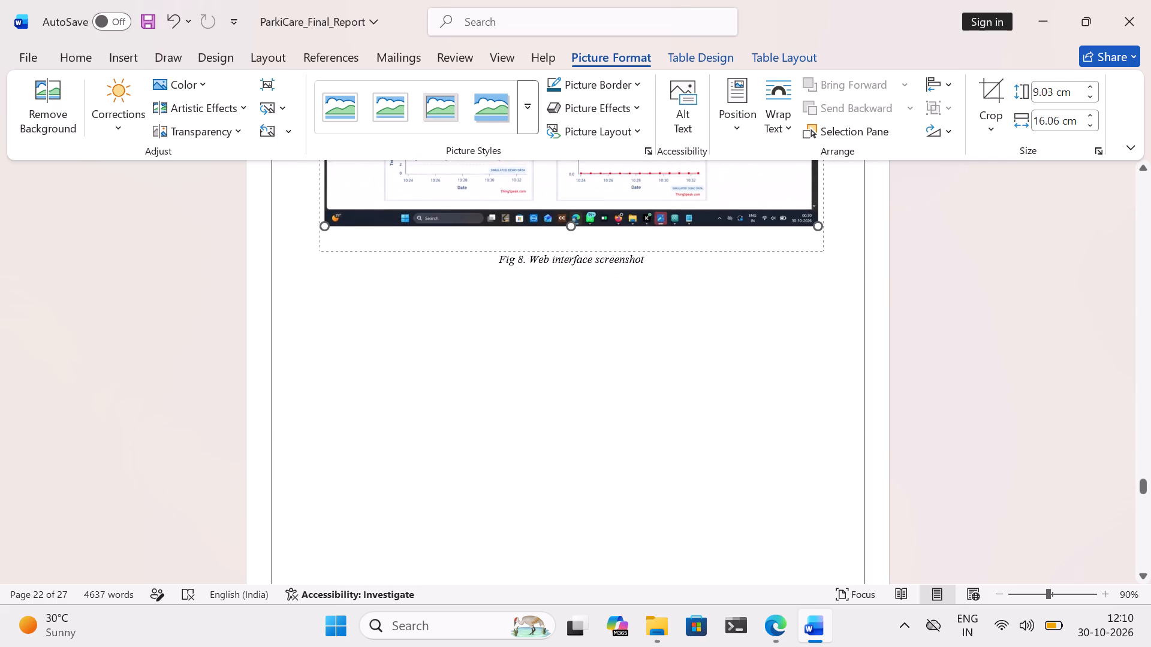
{"action": "left_click", "coordinate": [1058, 393]}
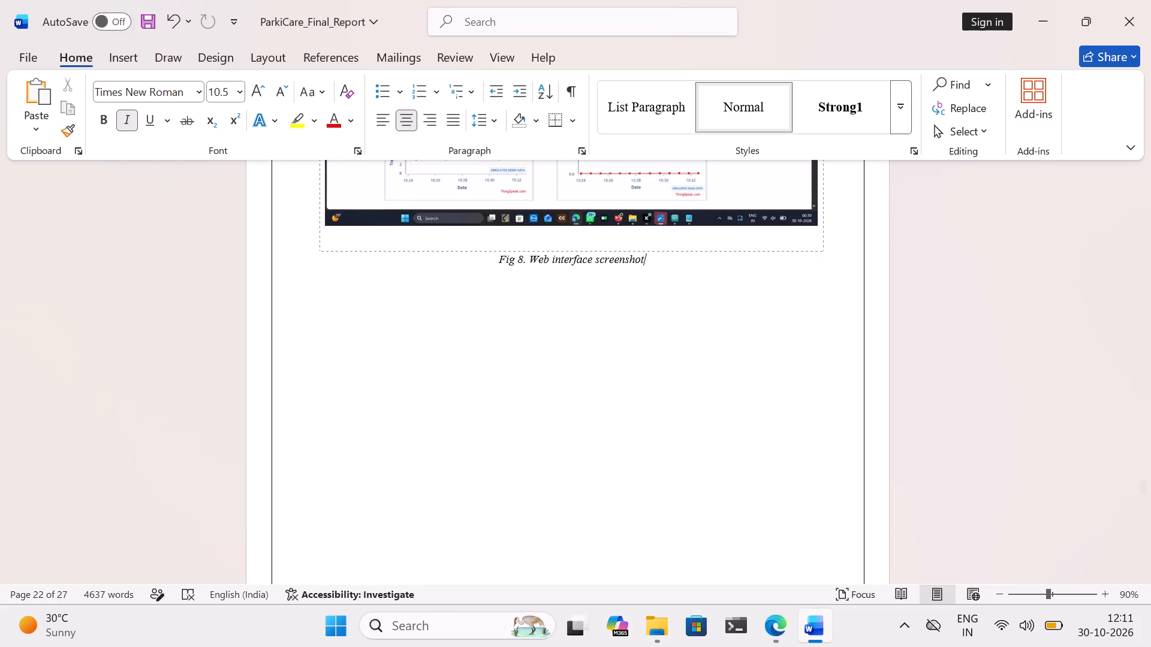
Review the placed figures and their captions from Fig 8 back to the first picture under 7.2 Sample Output Observation.
{"action": "scroll", "coordinate": [1068, 273], "scroll_direction": "up", "scroll_amount": 3}
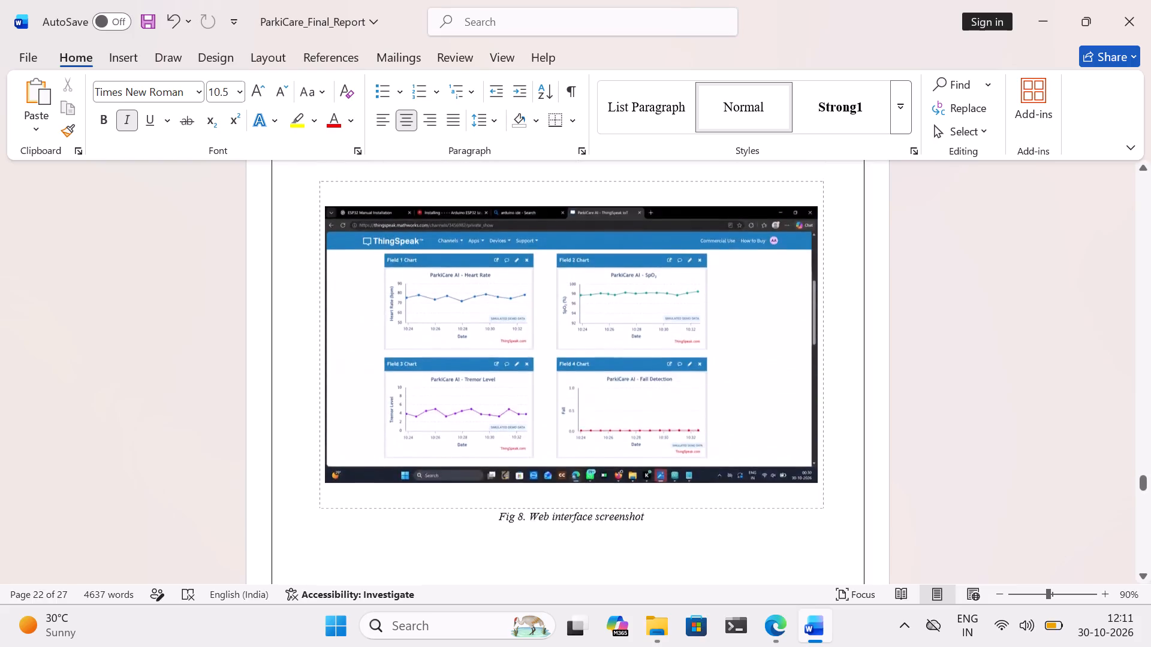
{"action": "scroll", "coordinate": [1068, 273], "scroll_direction": "up", "scroll_amount": 6}
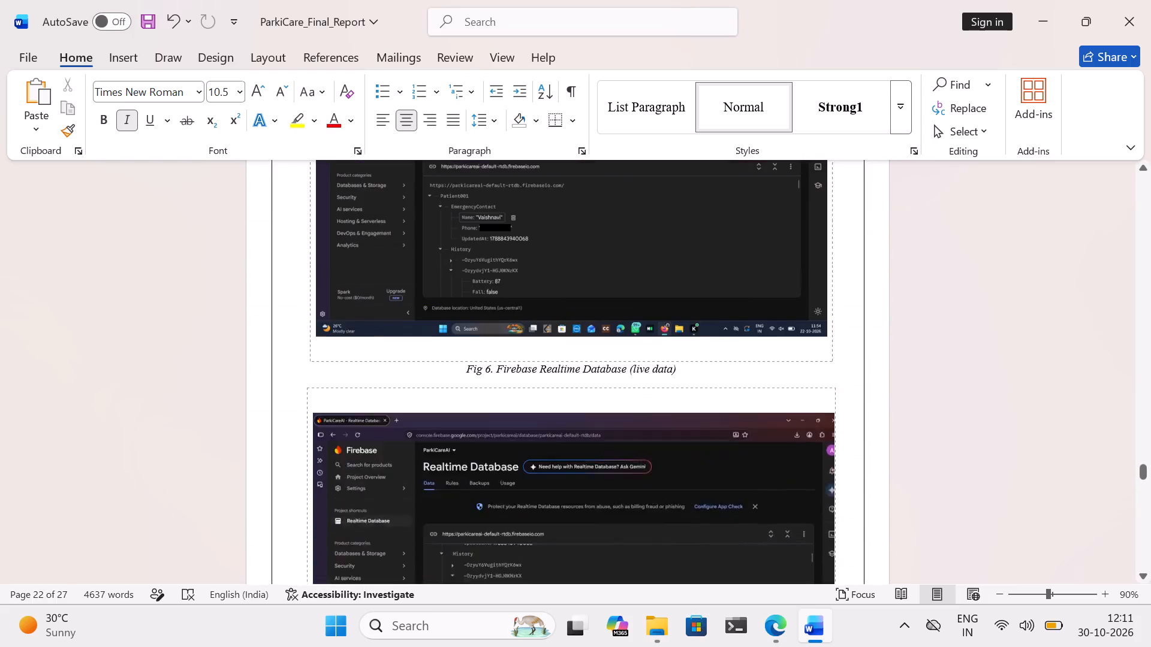
{"action": "scroll", "coordinate": [1068, 273], "scroll_direction": "up", "scroll_amount": 9}
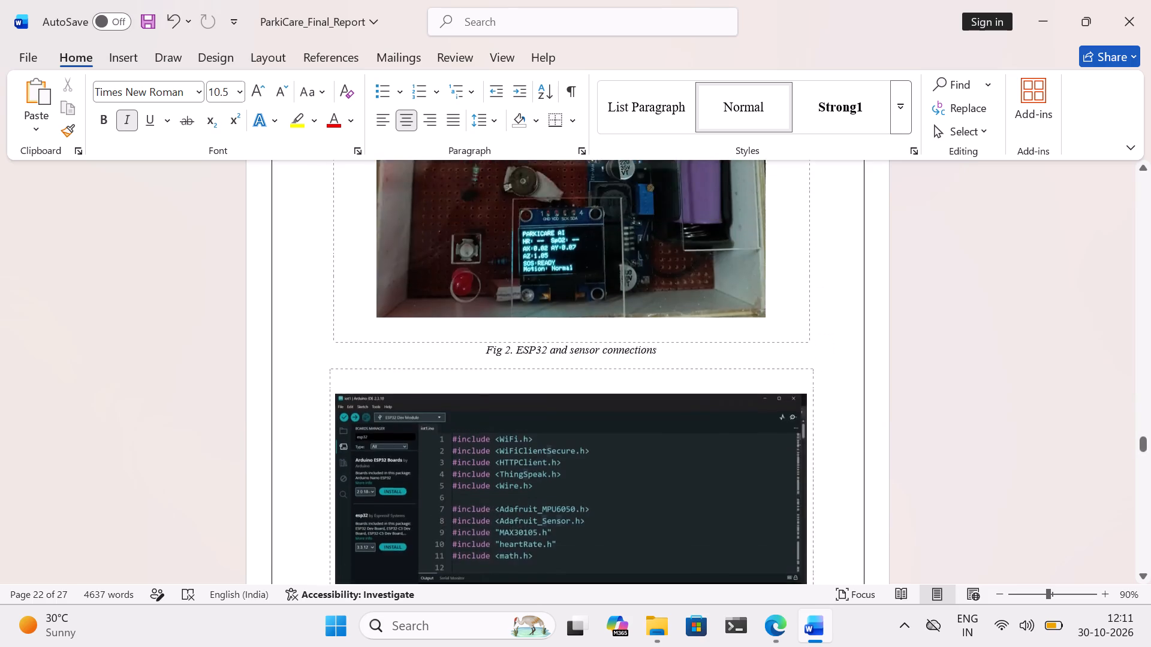
{"action": "scroll", "coordinate": [1068, 273], "scroll_direction": "up", "scroll_amount": 2}
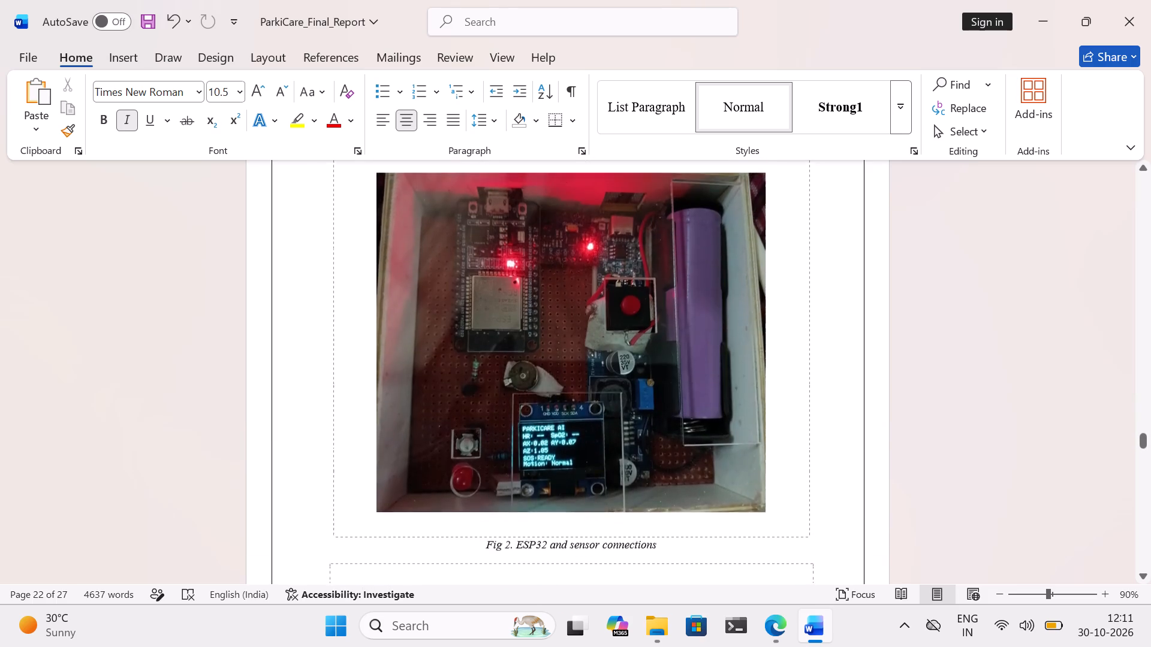
{"action": "scroll", "coordinate": [1068, 273], "scroll_direction": "up", "scroll_amount": 5}
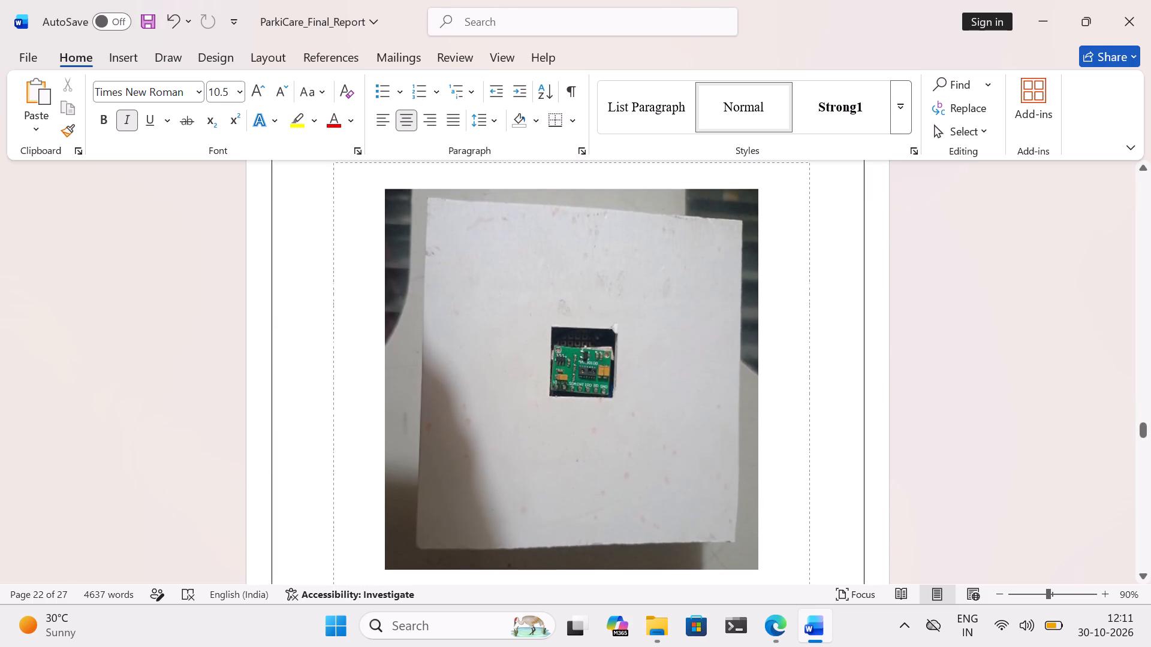
{"action": "scroll", "coordinate": [1068, 273], "scroll_direction": "up", "scroll_amount": 1}
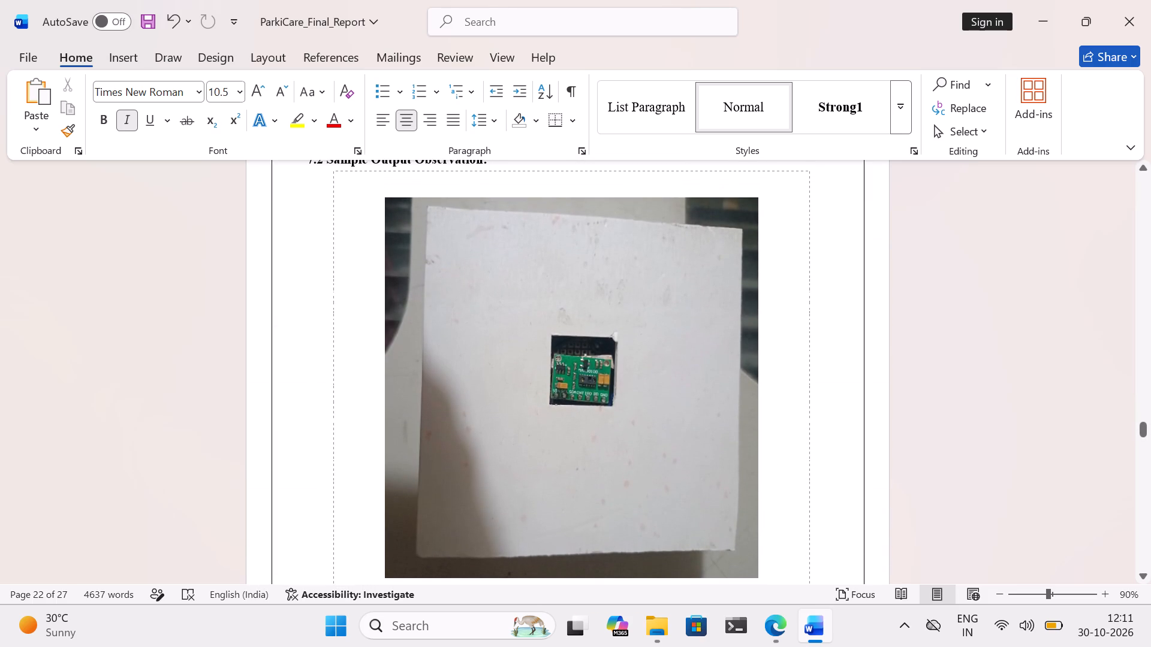
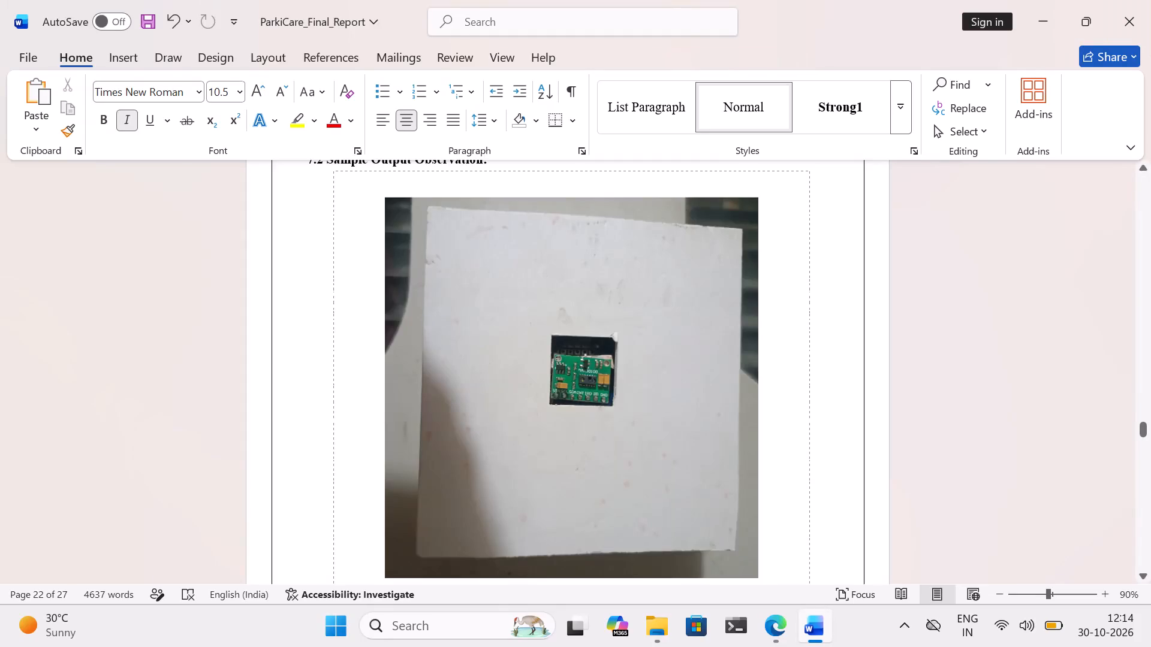
Review the report from section 6.4 through the Fig 8 screenshot, checking figures and captions, and return to the 7. OUTPUT heading.
{"action": "scroll", "coordinate": [1074, 302], "scroll_direction": "up", "scroll_amount": 5}
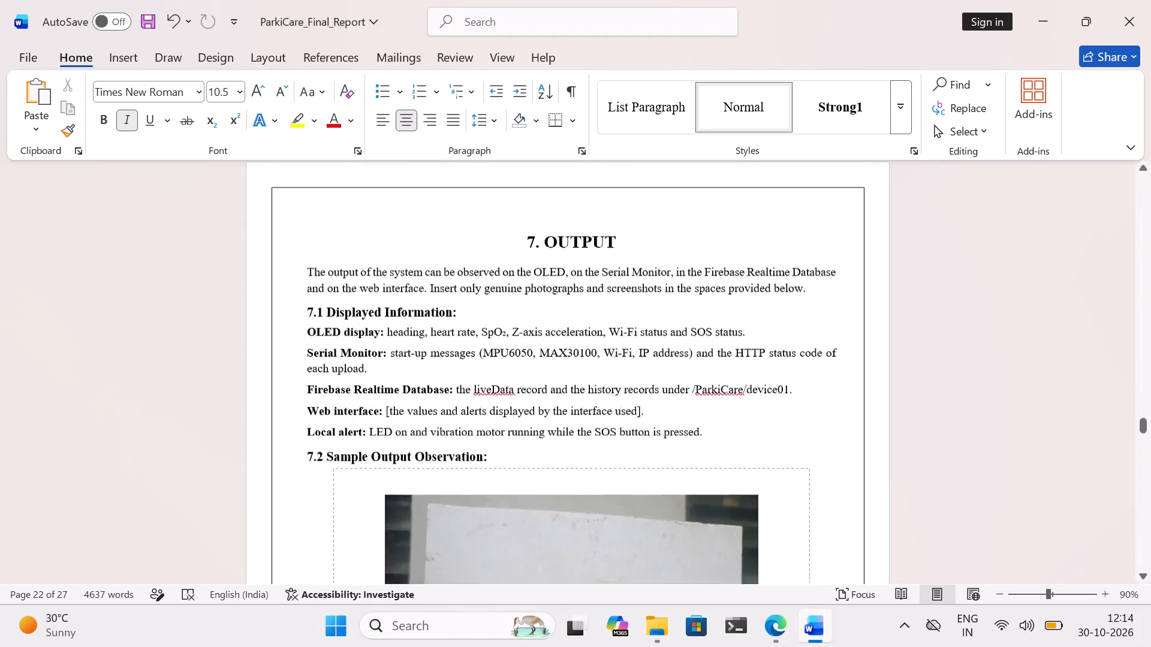
{"action": "scroll", "coordinate": [1074, 302], "scroll_direction": "up", "scroll_amount": 6}
{"action": "scroll", "coordinate": [1074, 302], "scroll_direction": "down", "scroll_amount": 7}
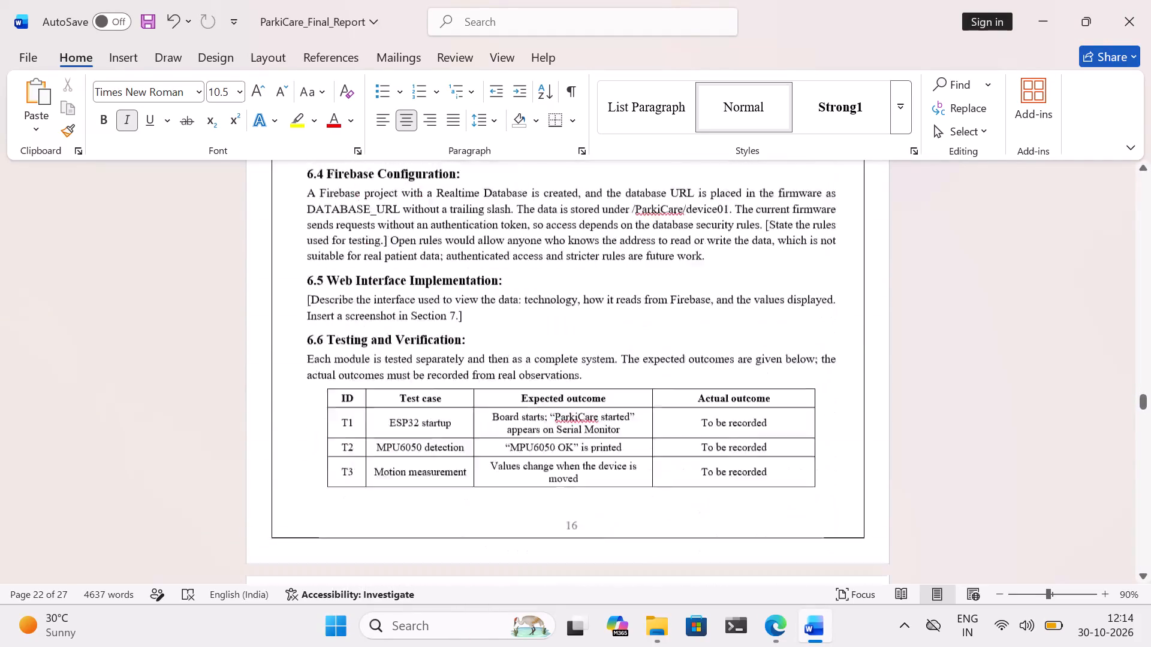
{"action": "scroll", "coordinate": [1074, 302], "scroll_direction": "down", "scroll_amount": 12}
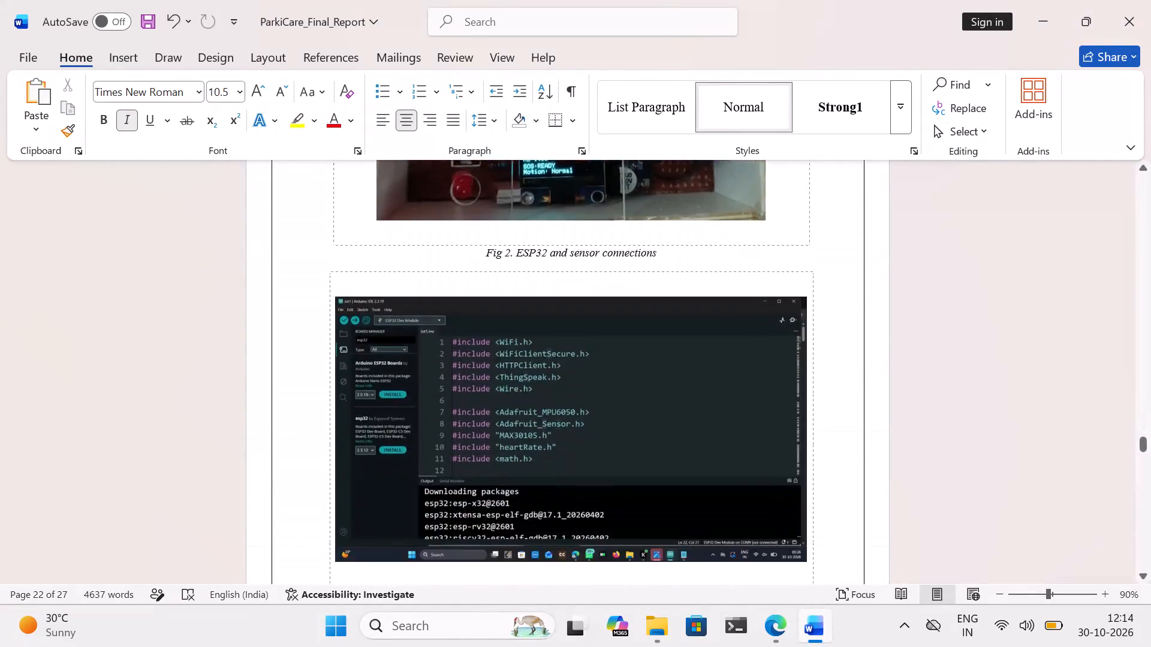
{"action": "scroll", "coordinate": [1074, 302], "scroll_direction": "down", "scroll_amount": 9}
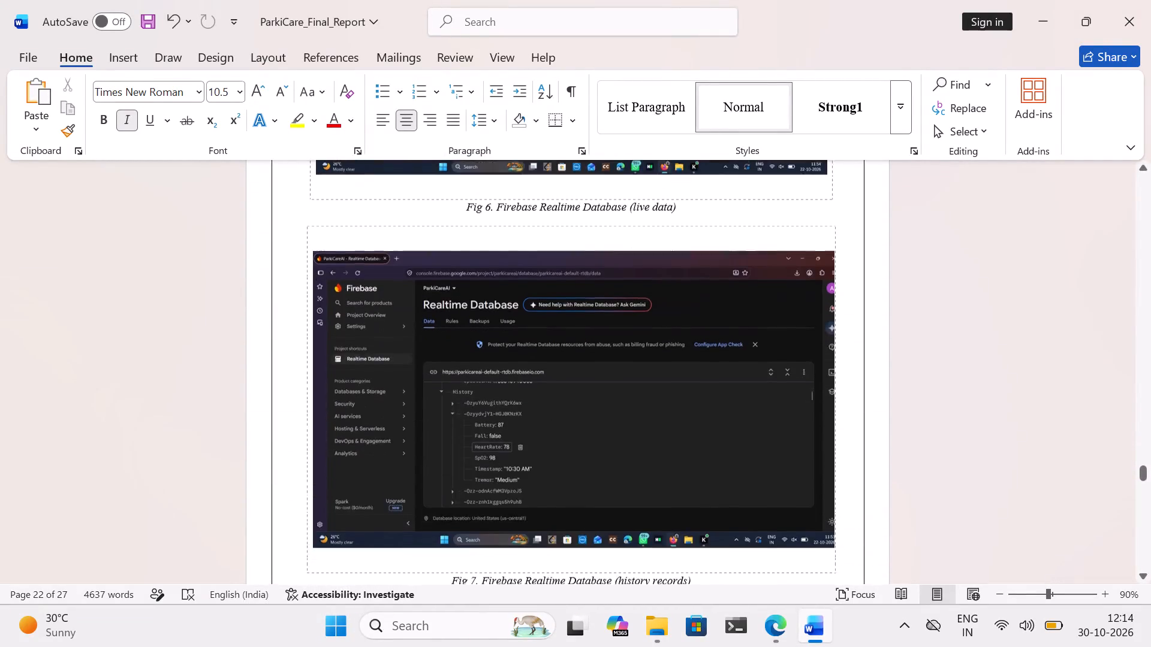
{"action": "scroll", "coordinate": [1074, 302], "scroll_direction": "down", "scroll_amount": 6}
{"action": "scroll", "coordinate": [1074, 302], "scroll_direction": "up", "scroll_amount": 1}
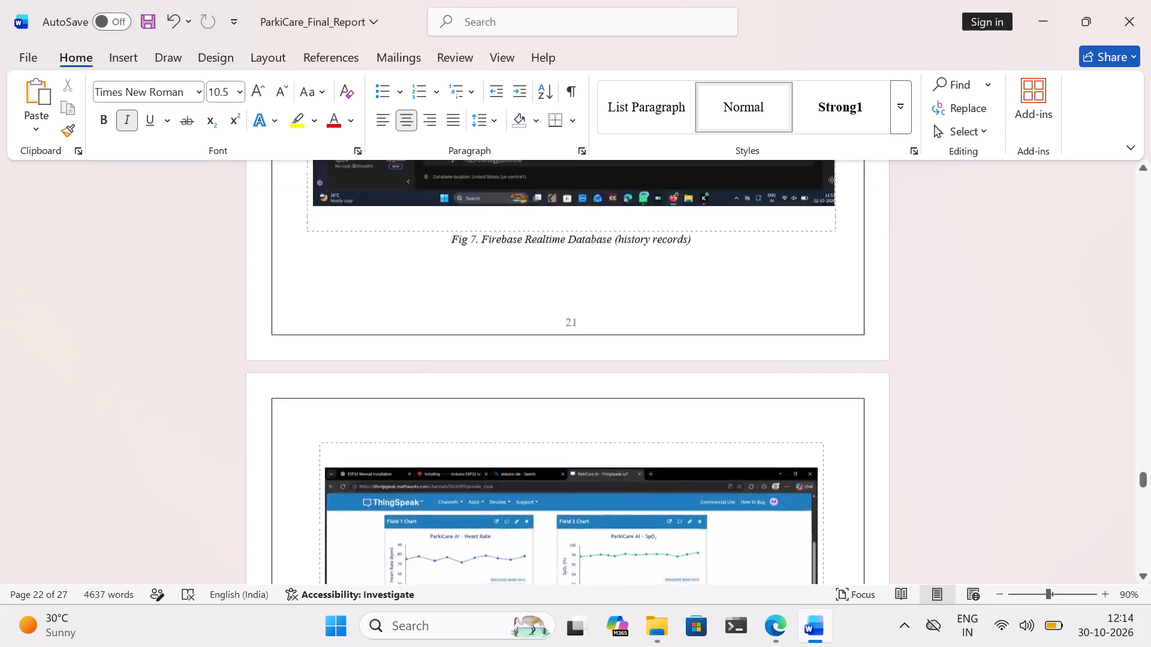
{"action": "scroll", "coordinate": [1074, 302], "scroll_direction": "up", "scroll_amount": 6}
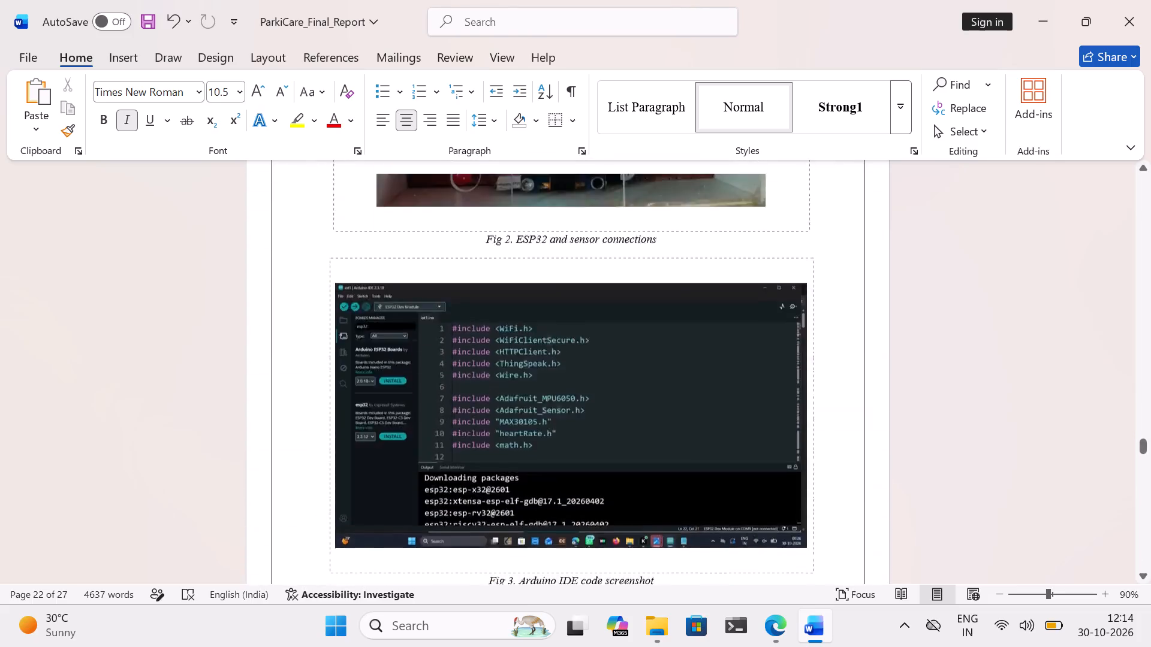
{"action": "scroll", "coordinate": [1074, 302], "scroll_direction": "up", "scroll_amount": 7}
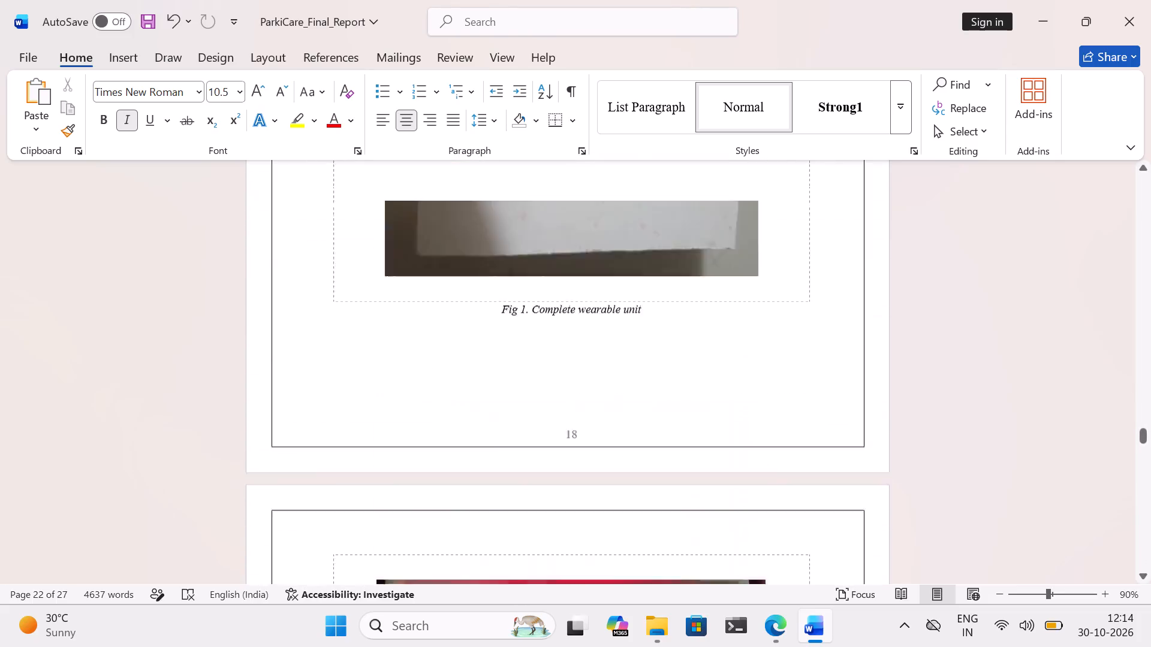
{"action": "scroll", "coordinate": [1074, 302], "scroll_direction": "up", "scroll_amount": 6}
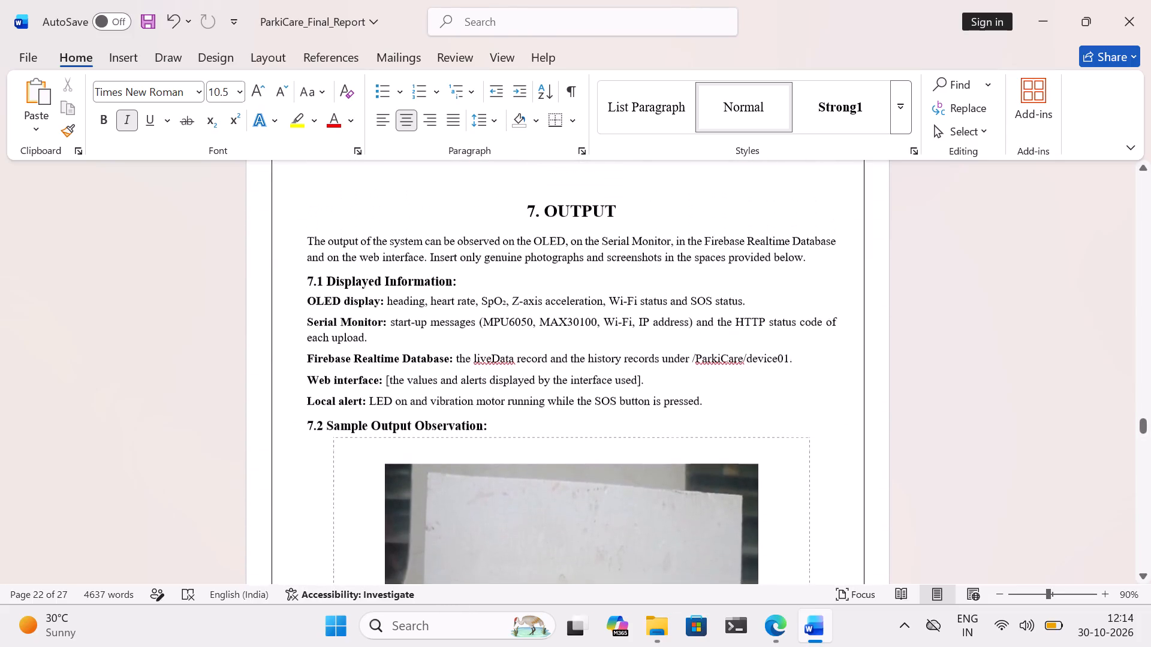
Select the sensor photograph directly under the 7.2 Sample Output Observation heading.
{"action": "scroll", "coordinate": [1074, 302], "scroll_direction": "up", "scroll_amount": 1}
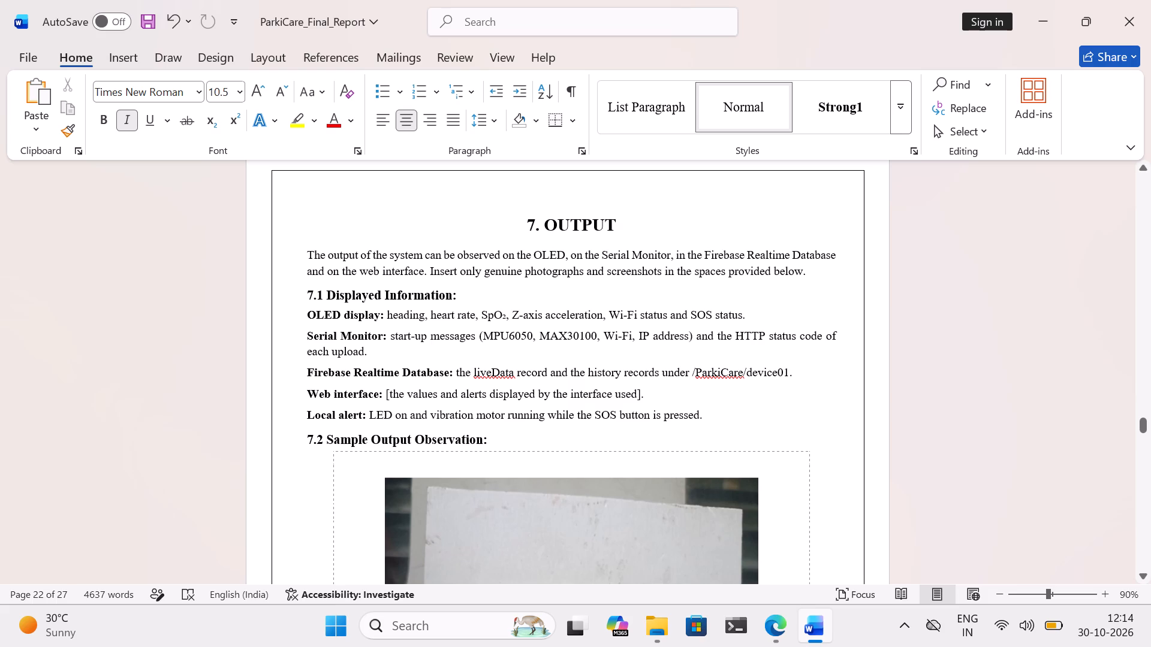
{"action": "scroll", "coordinate": [671, 385], "scroll_direction": "down", "scroll_amount": 2}
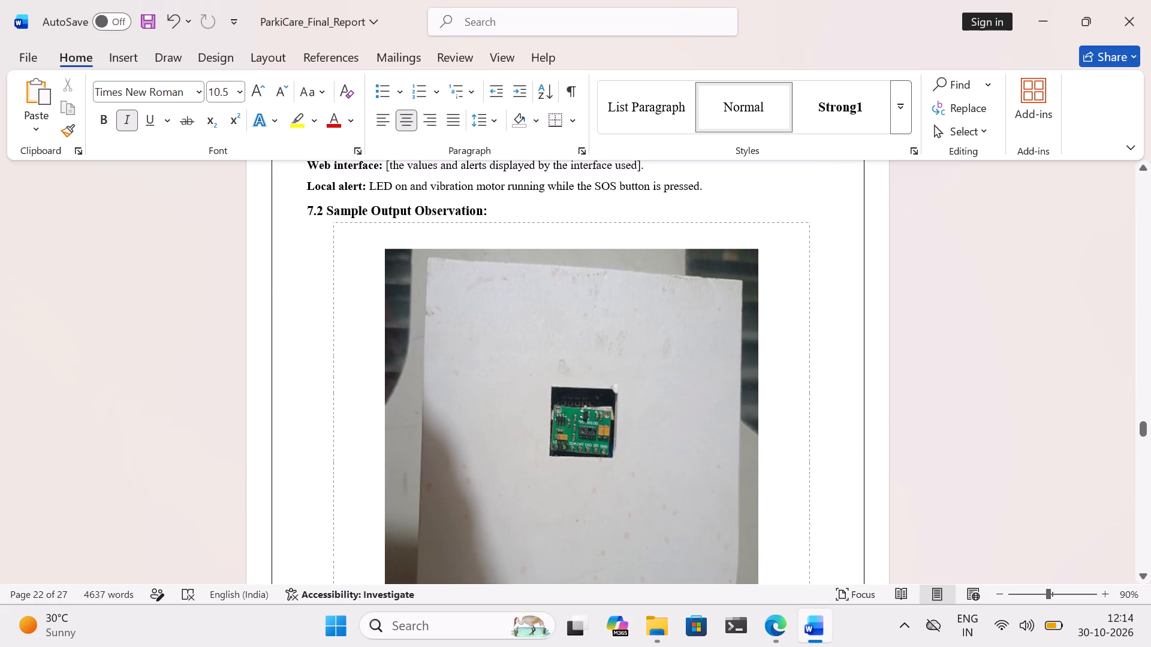
{"action": "left_click", "coordinate": [693, 412]}
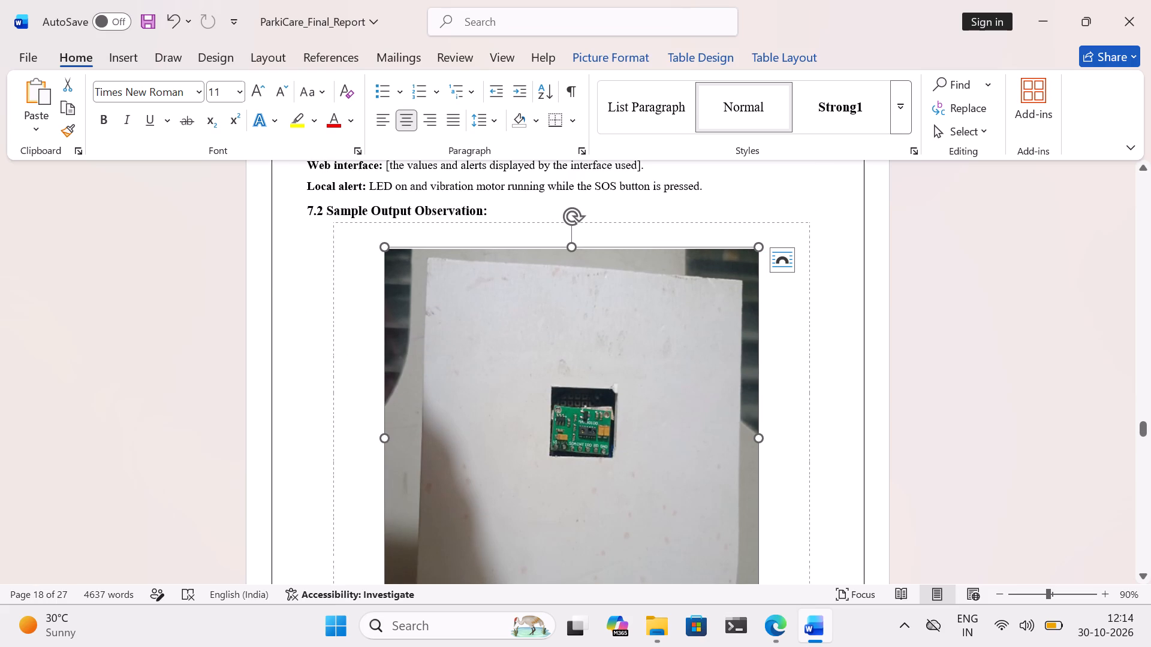
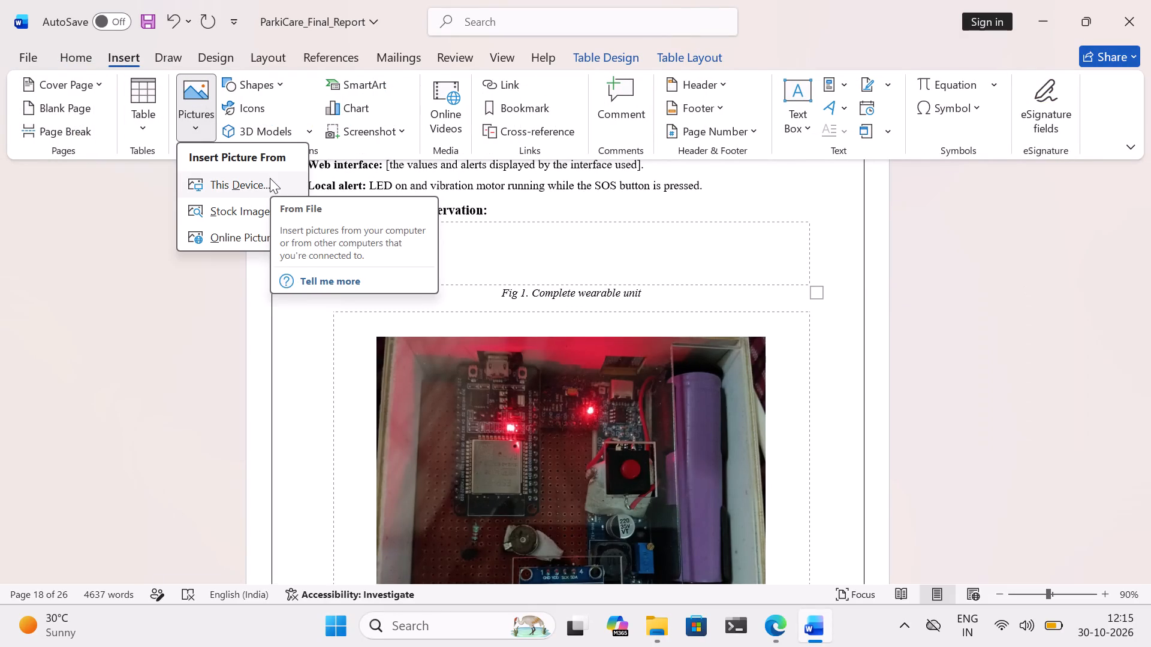
{"action": "left_click", "coordinate": [270, 178]}
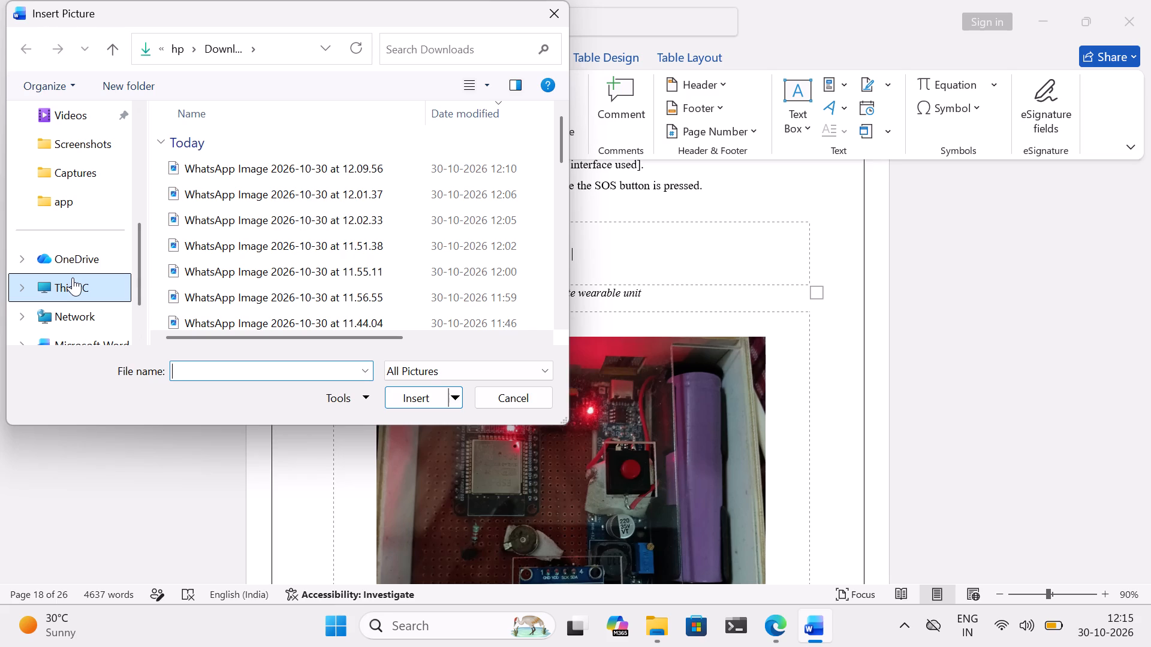
{"action": "left_click", "coordinate": [68, 144]}
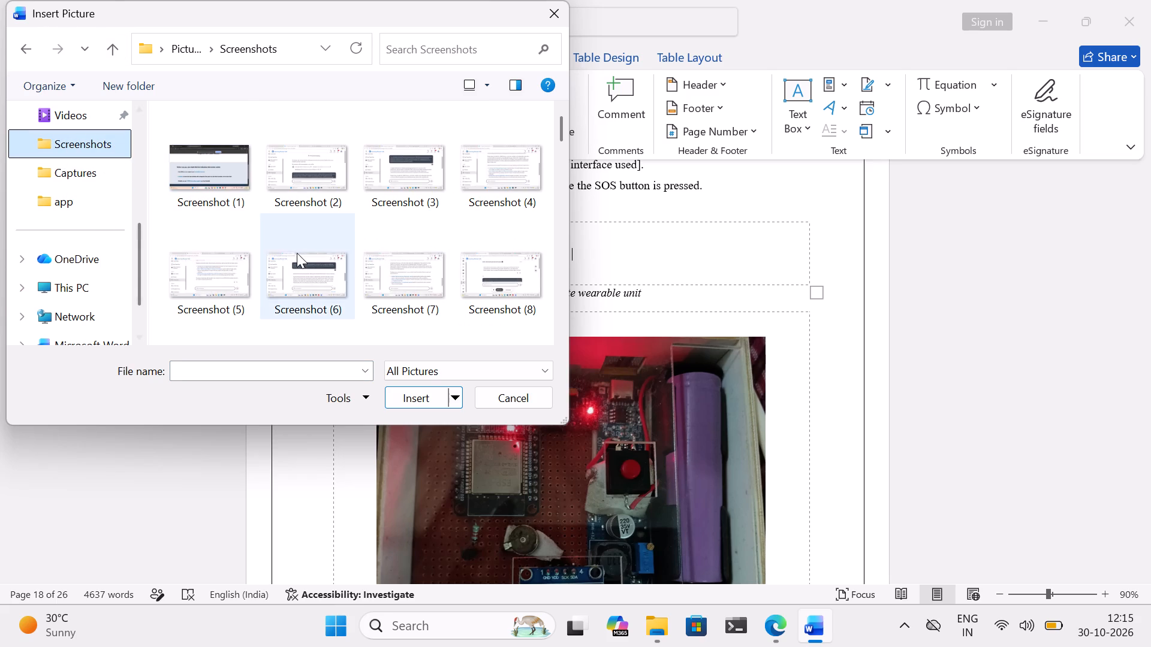
{"action": "scroll", "coordinate": [297, 253], "scroll_direction": "down", "scroll_amount": 6}
{"action": "scroll", "coordinate": [297, 253], "scroll_direction": "down", "scroll_amount": 20}
{"action": "scroll", "coordinate": [297, 253], "scroll_direction": "down", "scroll_amount": 20}
{"action": "scroll", "coordinate": [297, 253], "scroll_direction": "down", "scroll_amount": 20}
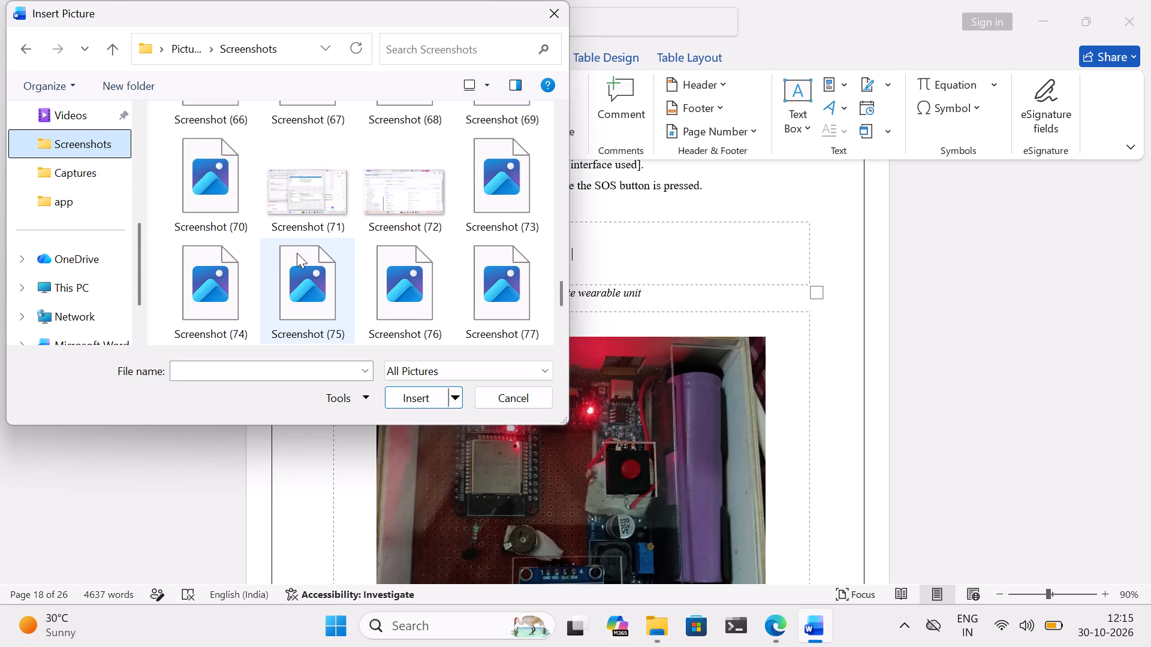
{"action": "scroll", "coordinate": [297, 253], "scroll_direction": "down", "scroll_amount": 14}
{"action": "scroll", "coordinate": [297, 253], "scroll_direction": "down", "scroll_amount": 16}
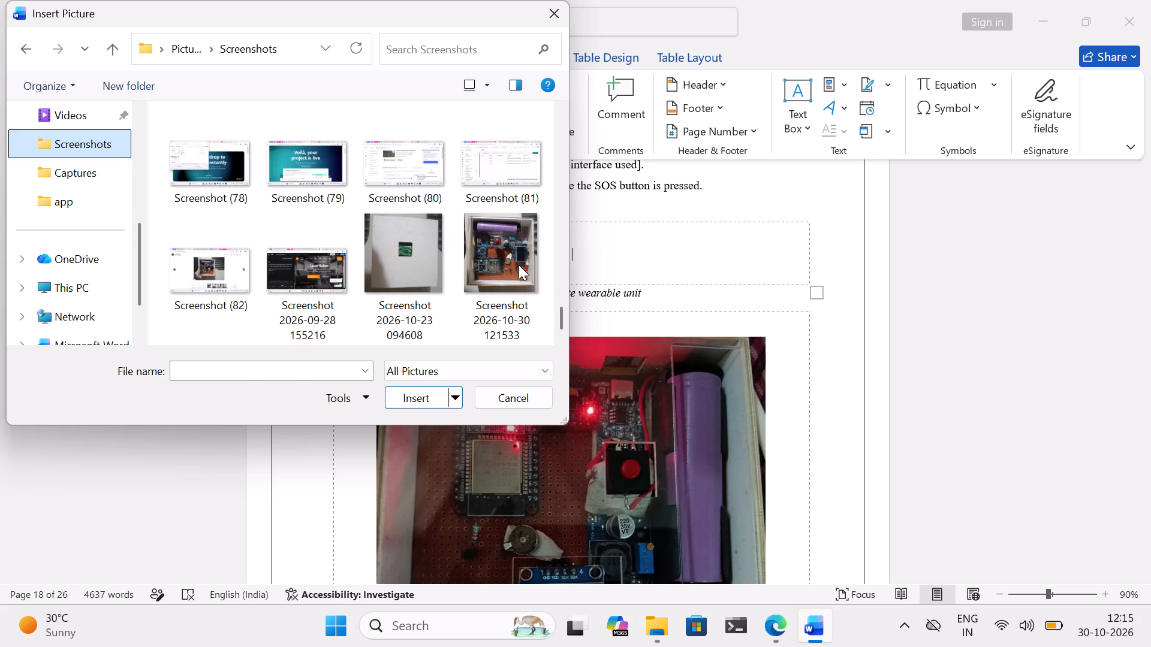
{"action": "left_click", "coordinate": [519, 265]}
{"action": "left_click", "coordinate": [411, 401]}
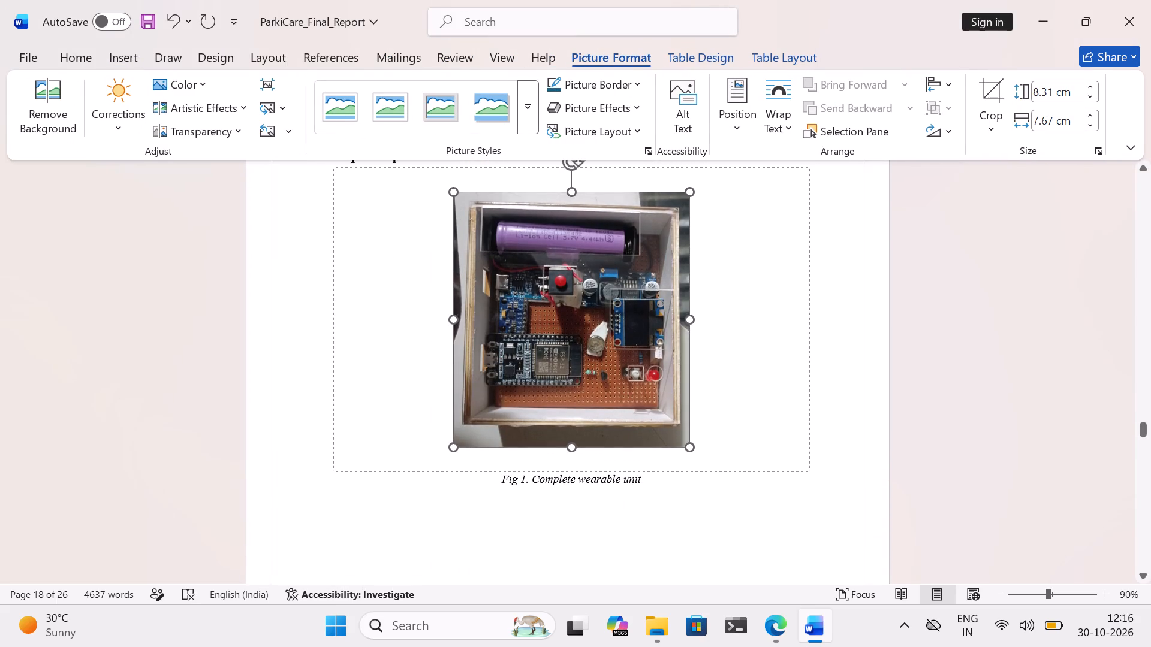
Enlarge the Fig 1 complete wearable unit photo to about 11.8 cm high and 10.9 cm wide.
{"action": "left_click_drag", "start_coordinate": [694, 451], "coordinate": [773, 554]}
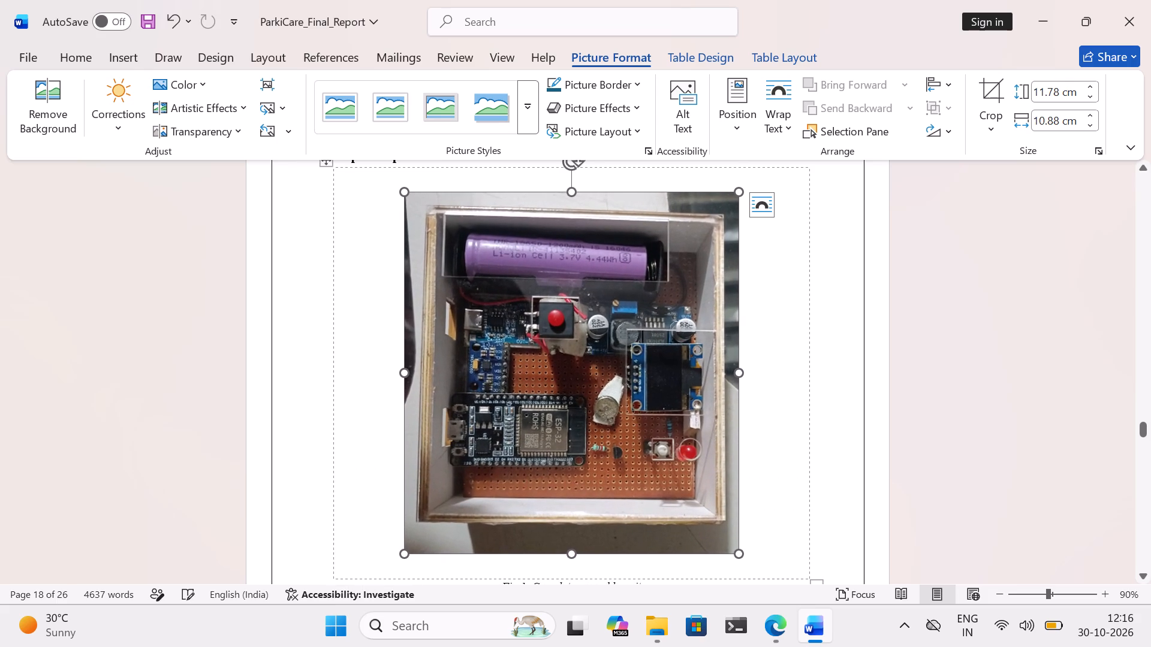
Review the report's pages from Fig 1 down to the References chapter, and go back through to the cover page.
{"action": "scroll", "coordinate": [1075, 392], "scroll_direction": "down", "scroll_amount": 11}
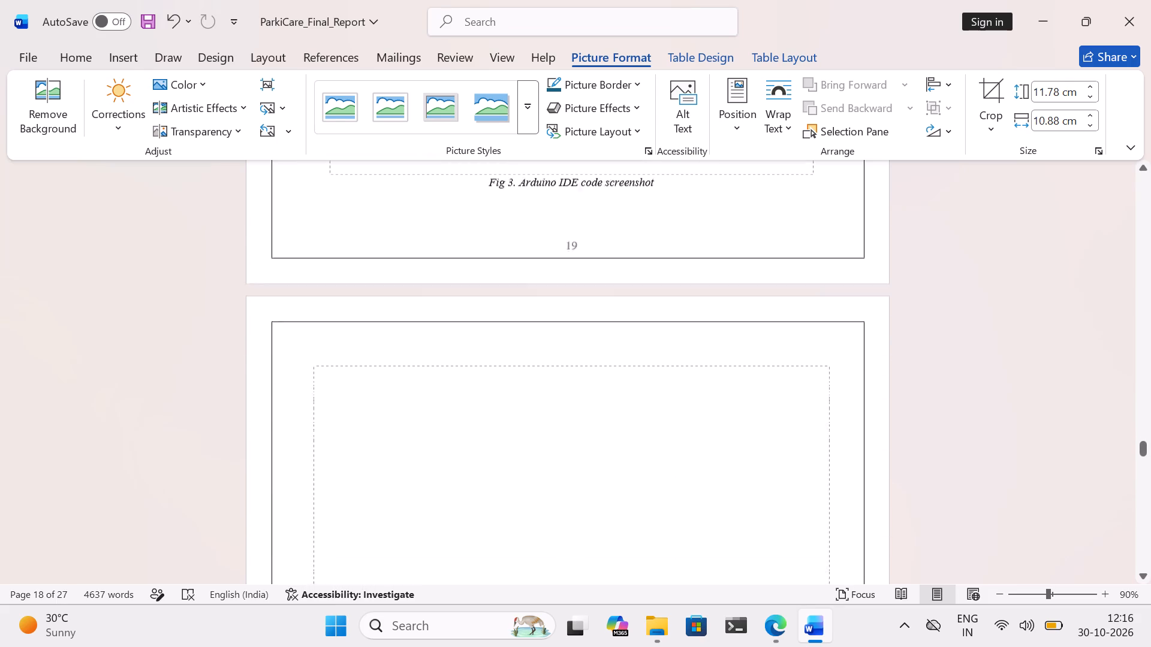
{"action": "scroll", "coordinate": [1075, 392], "scroll_direction": "down", "scroll_amount": 18}
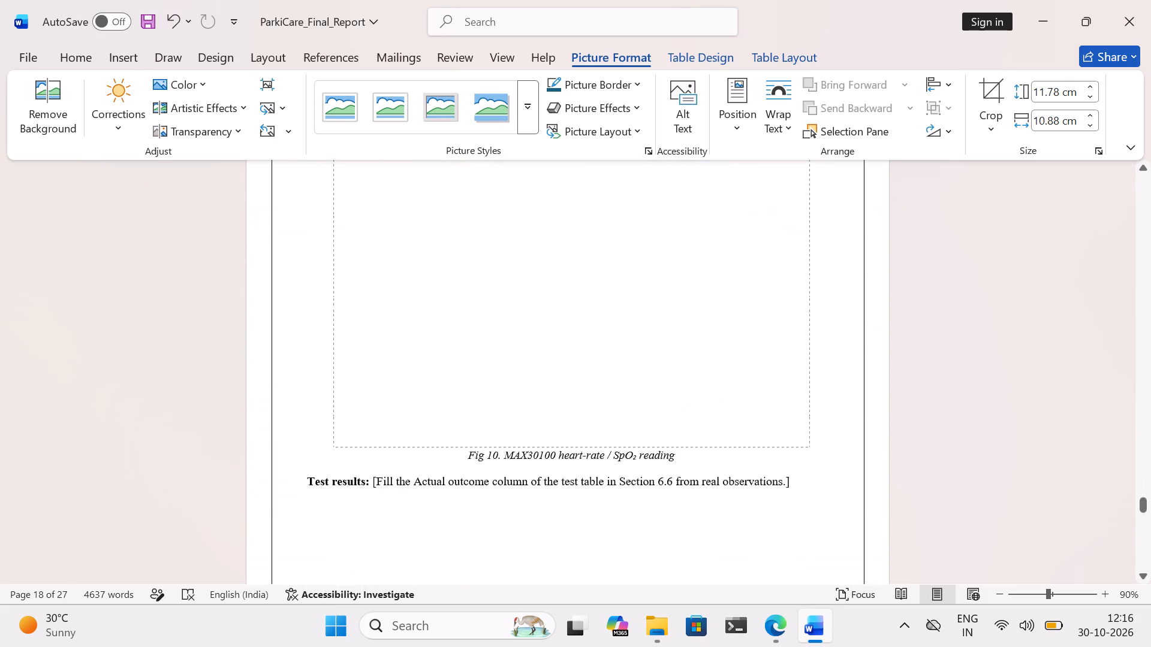
{"action": "scroll", "coordinate": [1075, 392], "scroll_direction": "down", "scroll_amount": 7}
{"action": "scroll", "coordinate": [1075, 392], "scroll_direction": "up", "scroll_amount": 9}
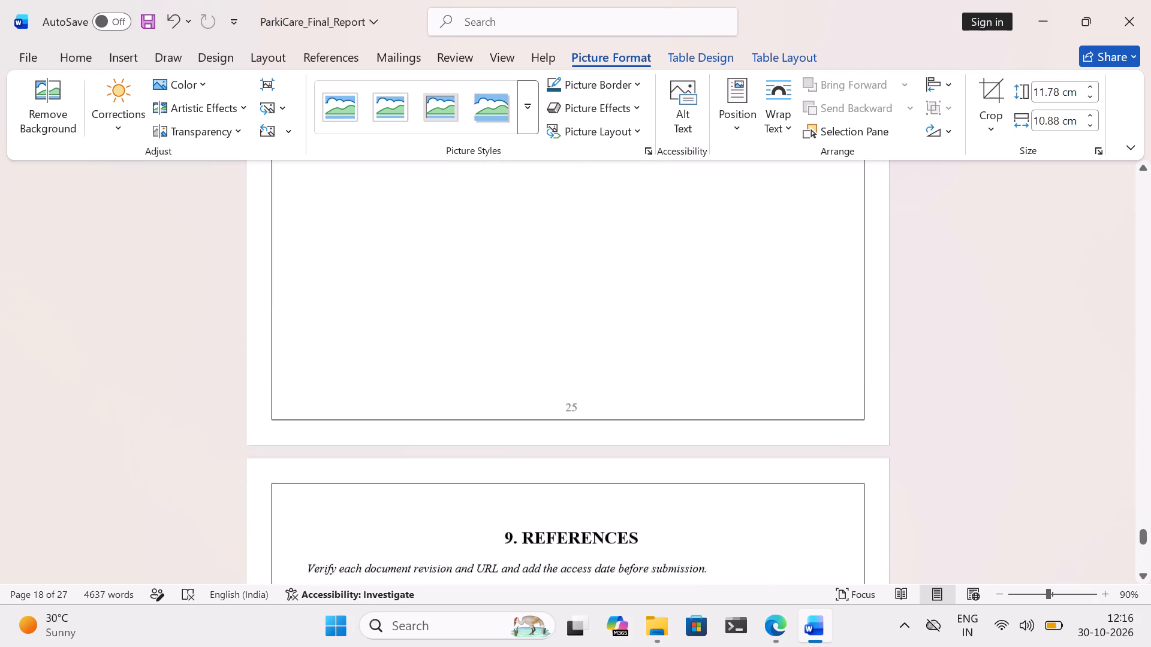
{"action": "scroll", "coordinate": [1075, 392], "scroll_direction": "up", "scroll_amount": 17}
{"action": "scroll", "coordinate": [1075, 392], "scroll_direction": "up", "scroll_amount": 8}
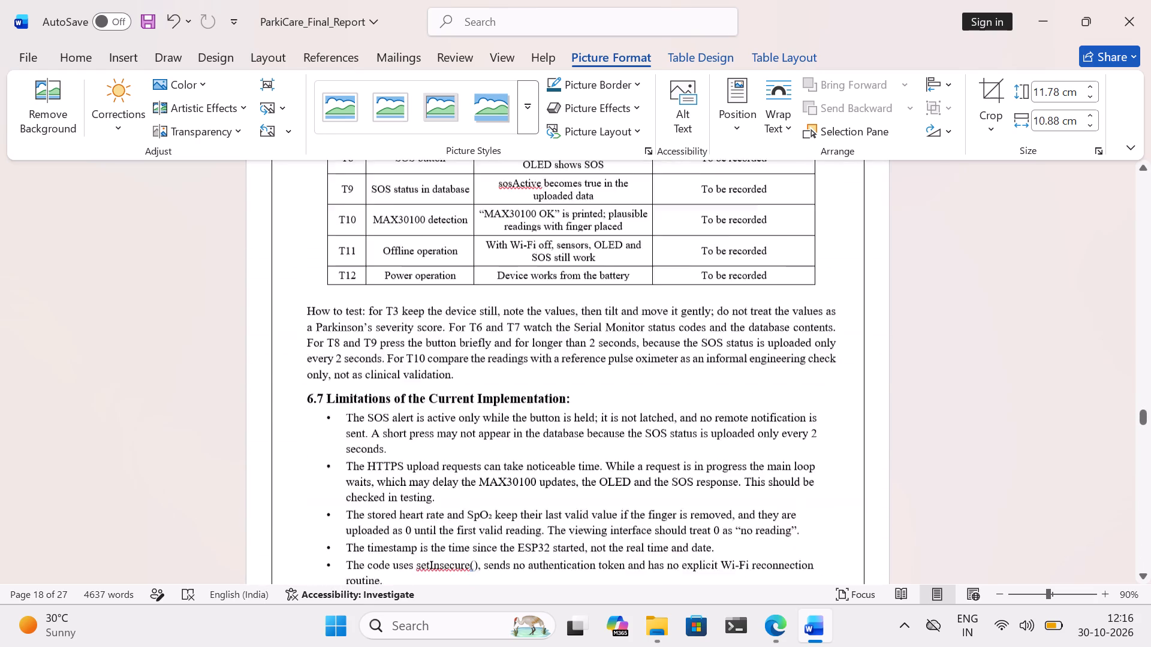
{"action": "scroll", "coordinate": [1075, 392], "scroll_direction": "up", "scroll_amount": 15}
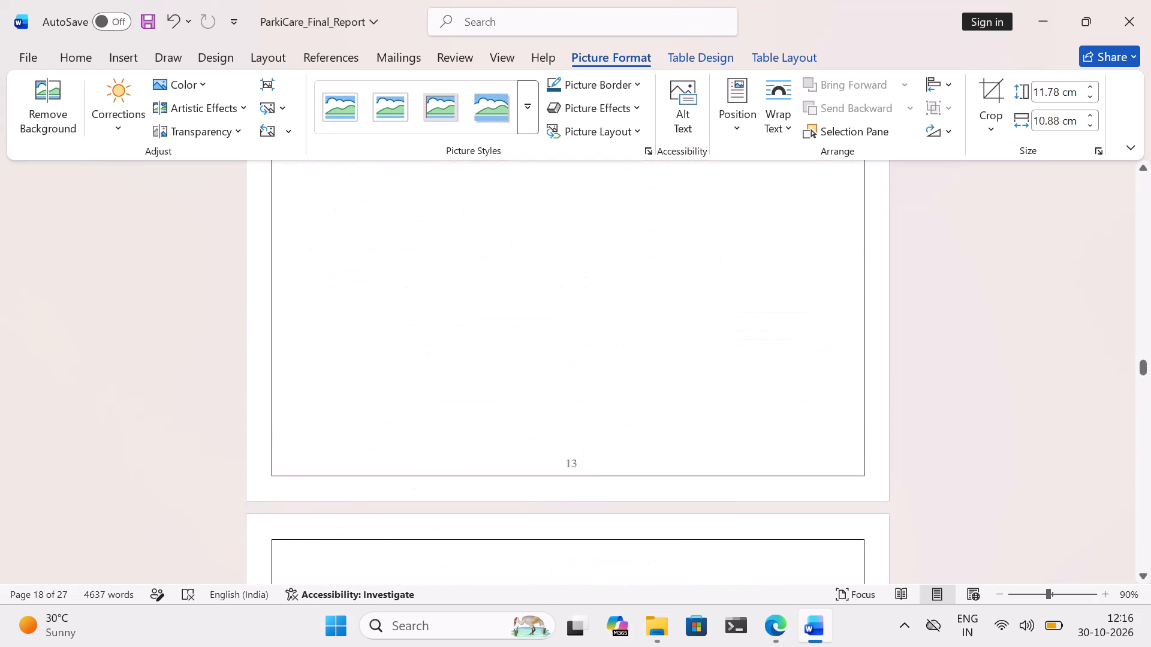
{"action": "scroll", "coordinate": [1075, 392], "scroll_direction": "up", "scroll_amount": 18}
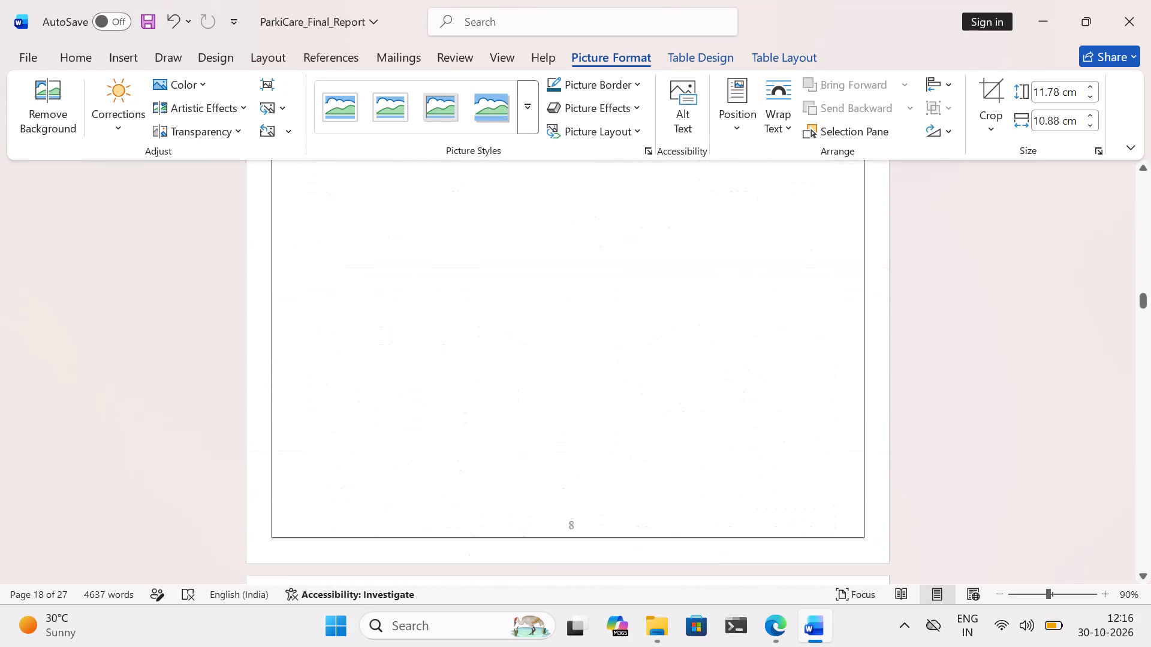
{"action": "scroll", "coordinate": [1075, 392], "scroll_direction": "up", "scroll_amount": 10}
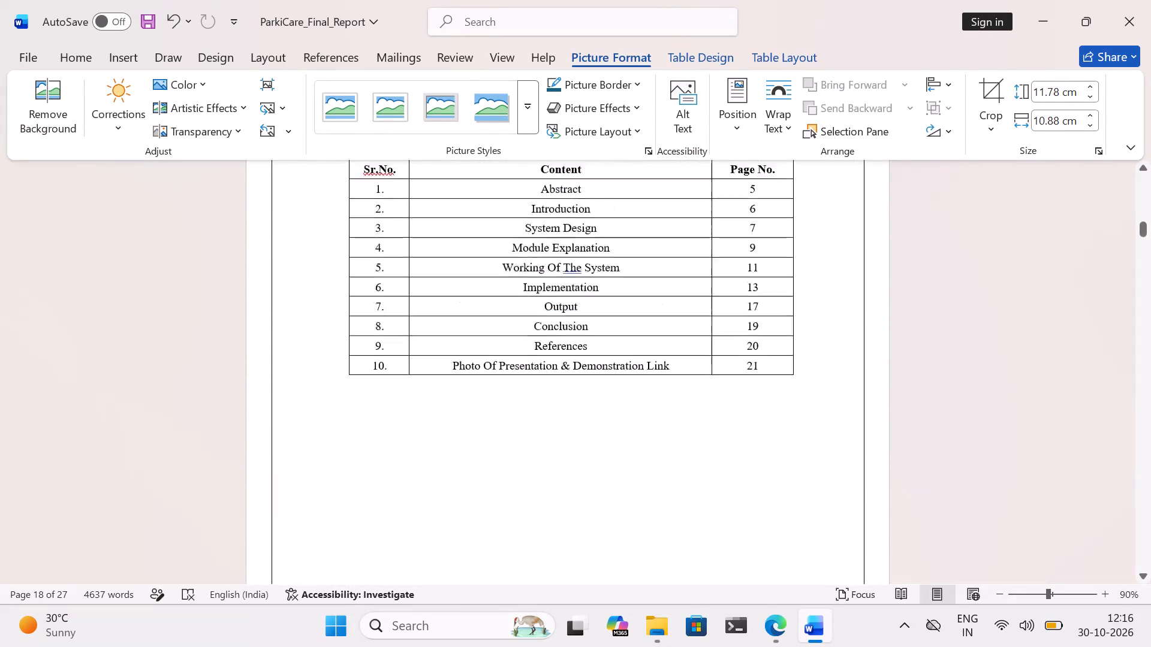
{"action": "scroll", "coordinate": [1075, 392], "scroll_direction": "up", "scroll_amount": 10}
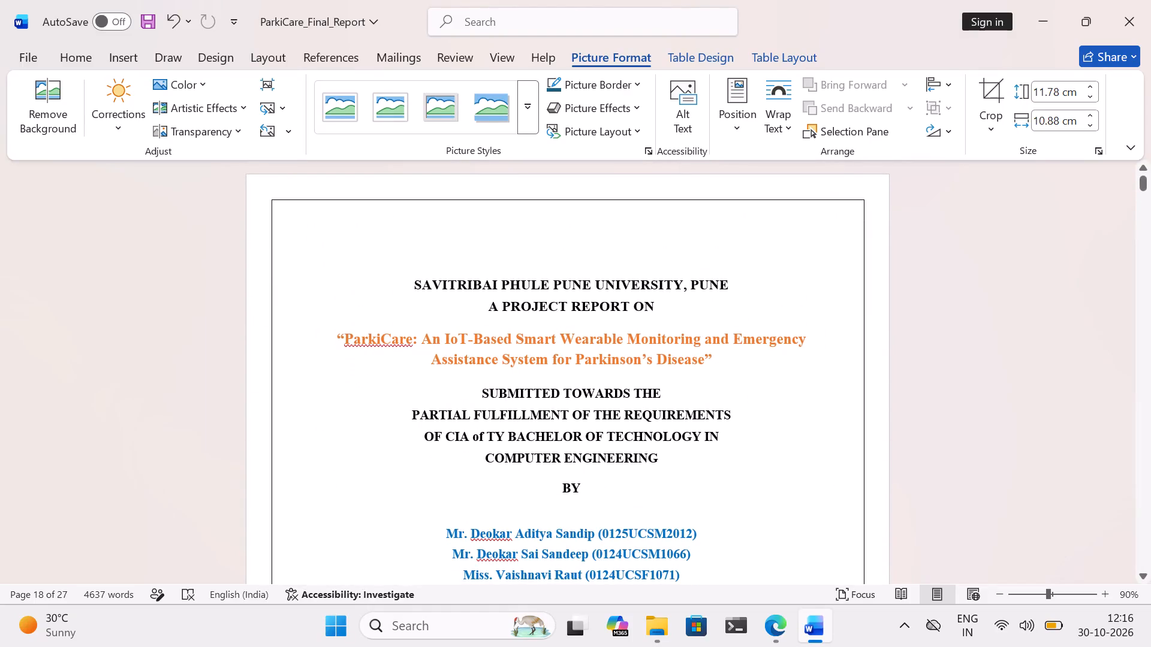
Save the ParkiCare final report.
{"action": "key", "text": "ctrl+s"}
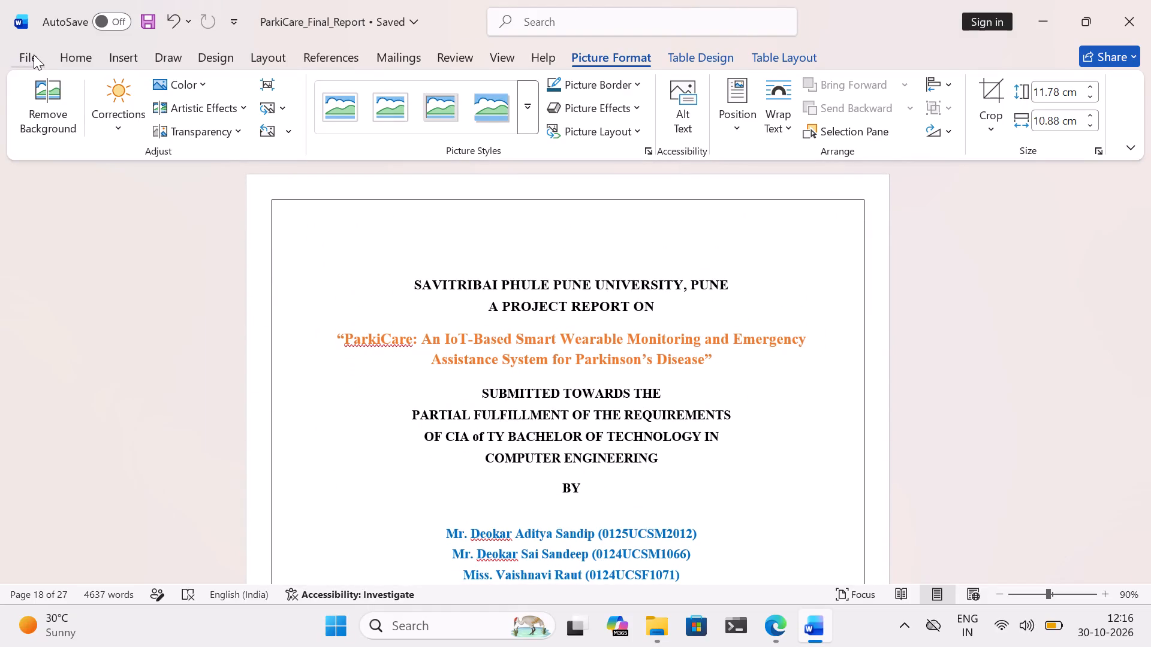
Open the file management view for the ParkiCare final report.
{"action": "left_click", "coordinate": [36, 55]}
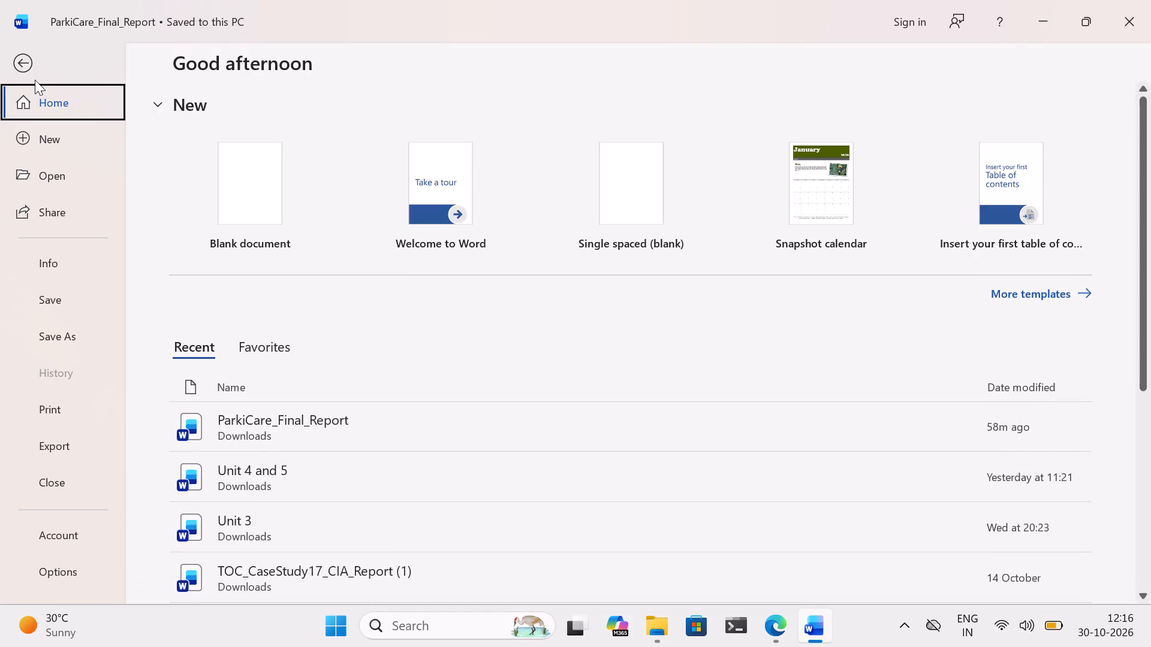
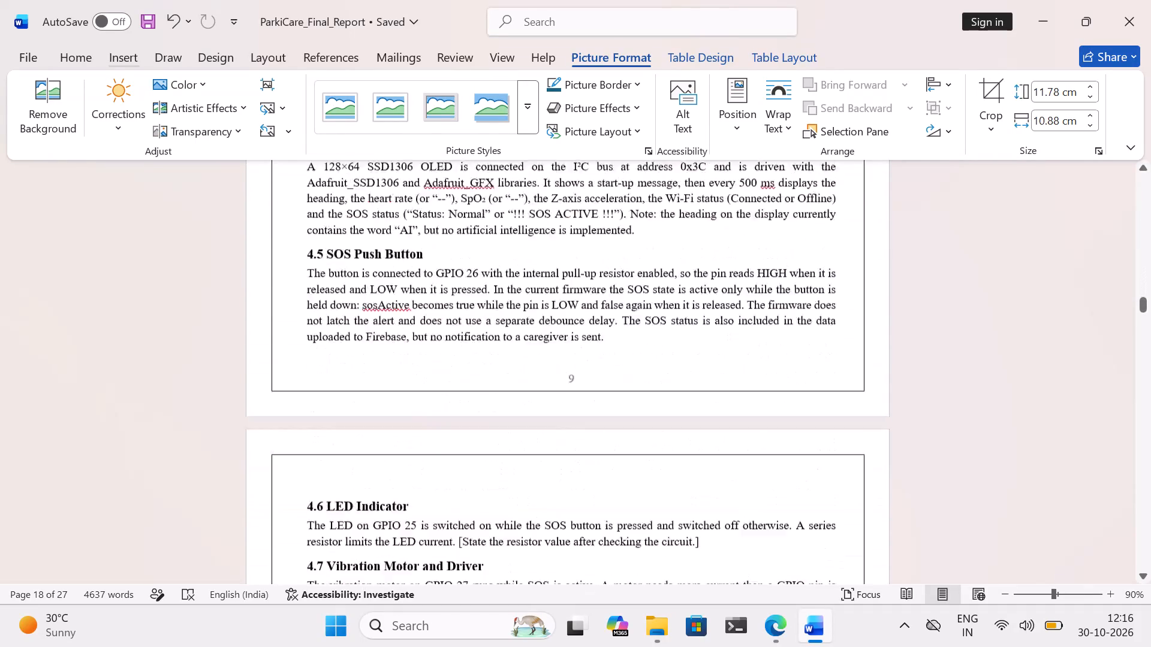
Review the report from the hardware sections through implementation and testing to the Fig 1 and Fig 2 device photos in the Output chapter.
{"action": "scroll", "coordinate": [457, 404], "scroll_direction": "down", "scroll_amount": 7}
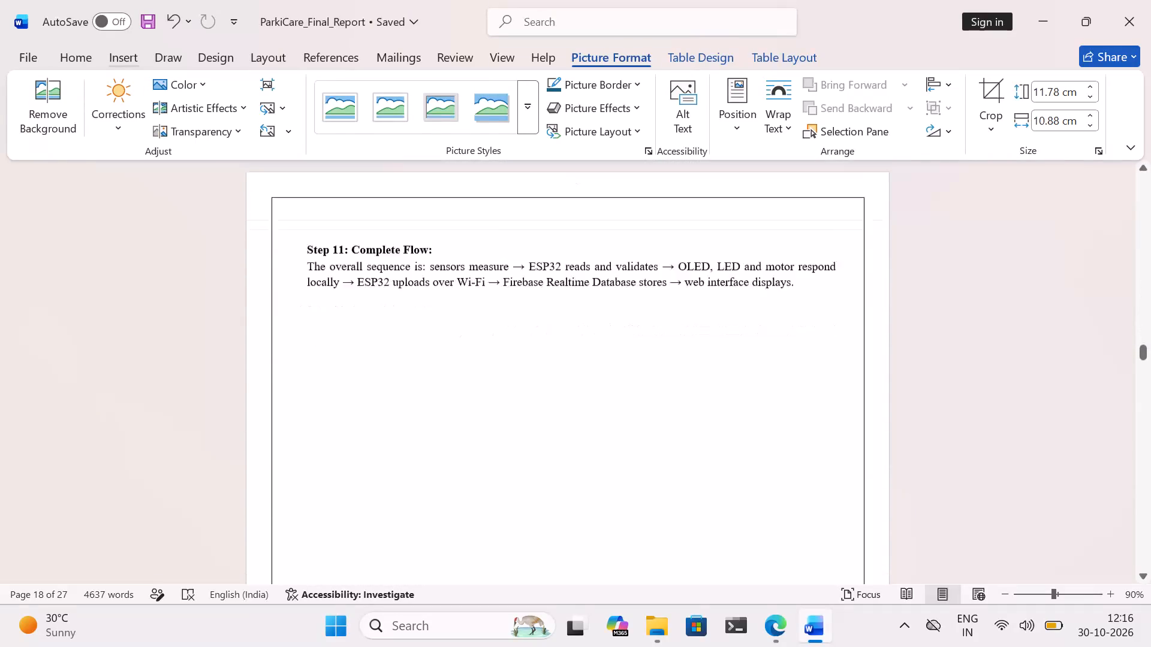
{"action": "scroll", "coordinate": [457, 404], "scroll_direction": "down", "scroll_amount": 8}
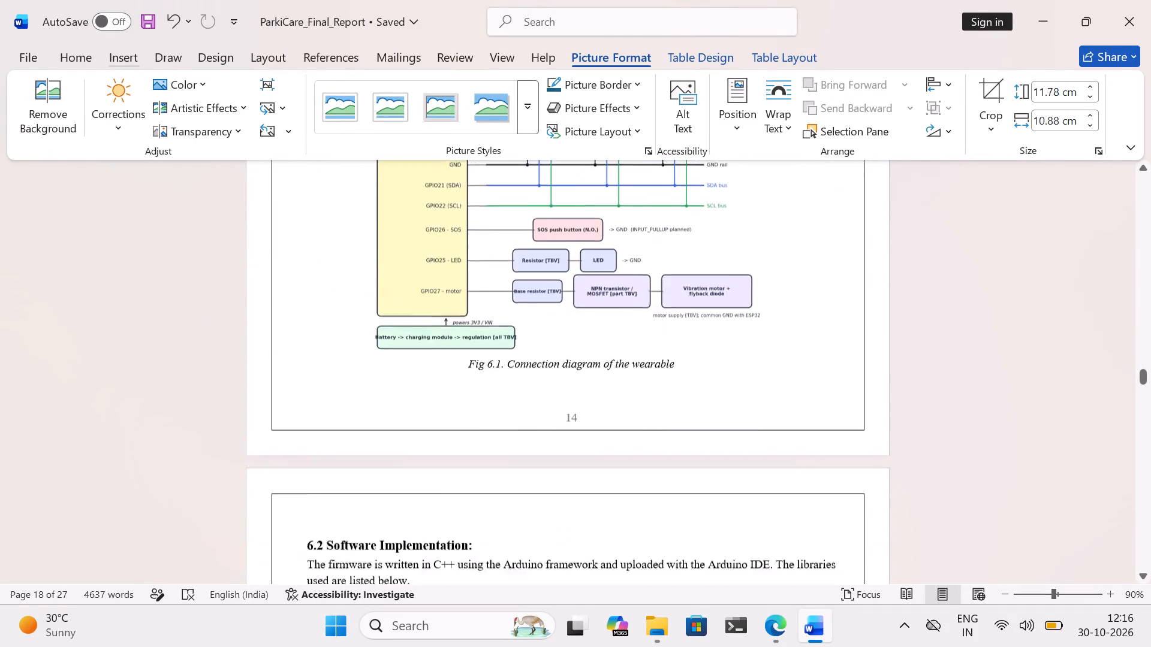
{"action": "scroll", "coordinate": [457, 404], "scroll_direction": "down", "scroll_amount": 11}
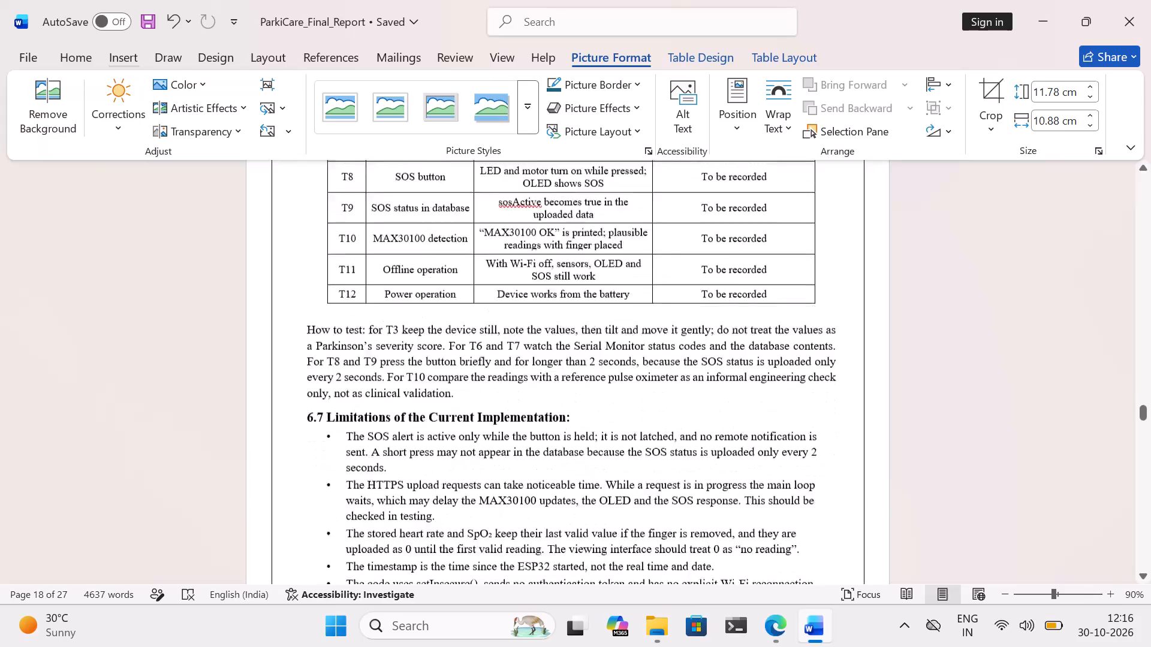
{"action": "scroll", "coordinate": [457, 404], "scroll_direction": "down", "scroll_amount": 2}
{"action": "scroll", "coordinate": [457, 404], "scroll_direction": "right", "scroll_amount": 1}
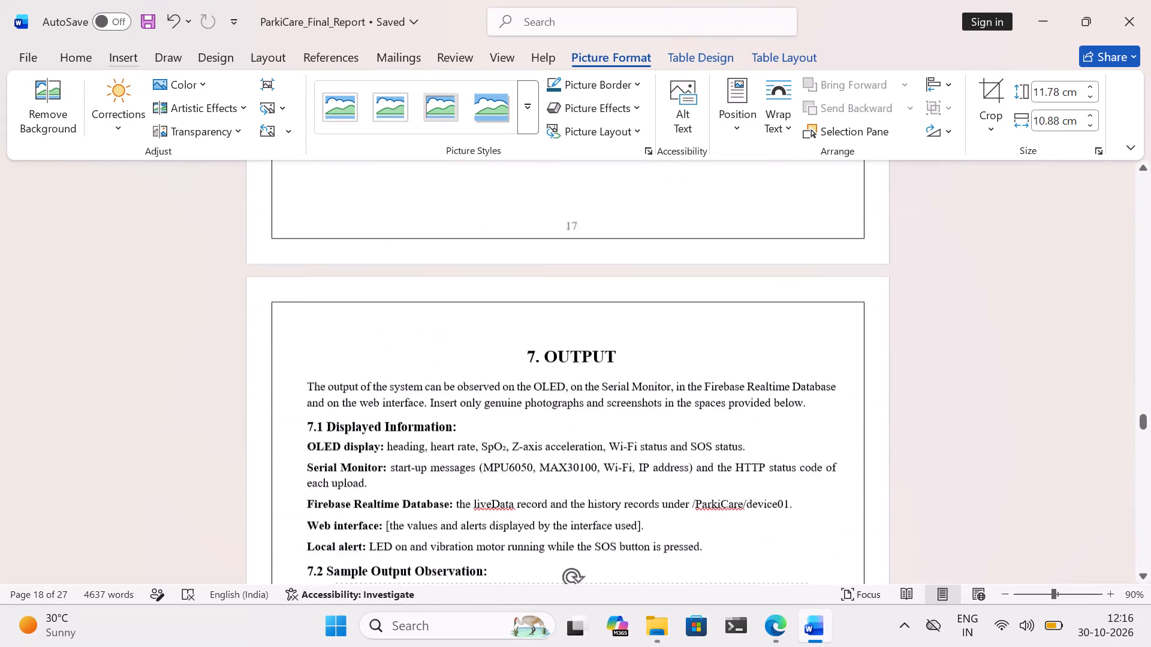
{"action": "scroll", "coordinate": [457, 404], "scroll_direction": "right", "scroll_amount": 1}
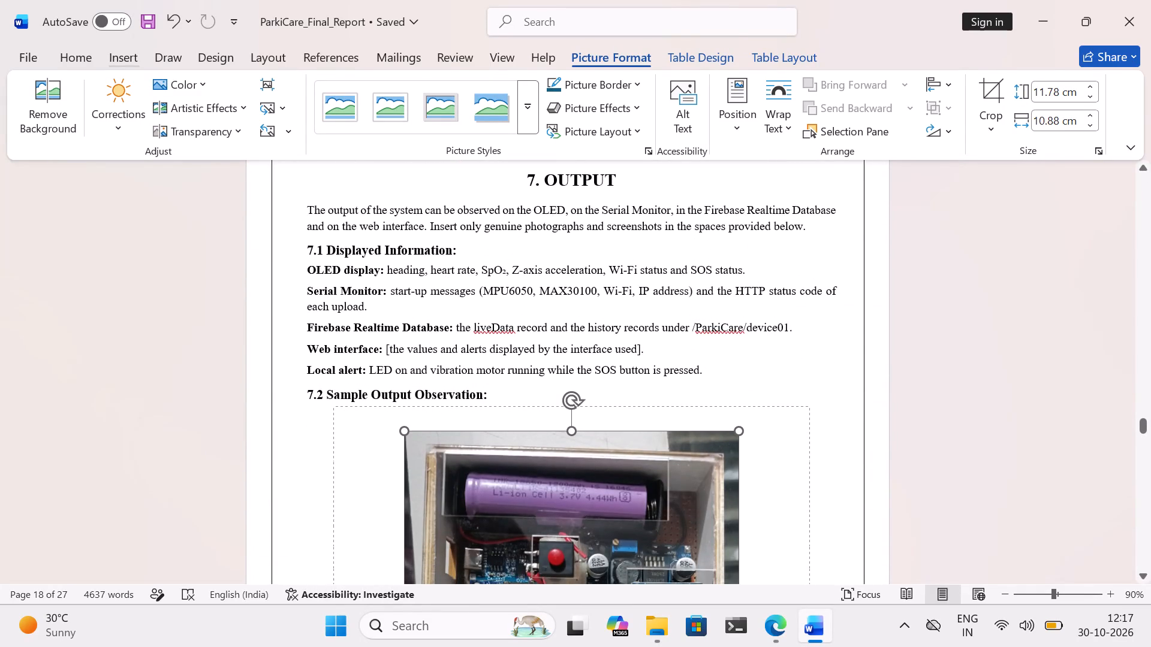
{"action": "scroll", "coordinate": [355, 440], "scroll_direction": "down", "scroll_amount": 6}
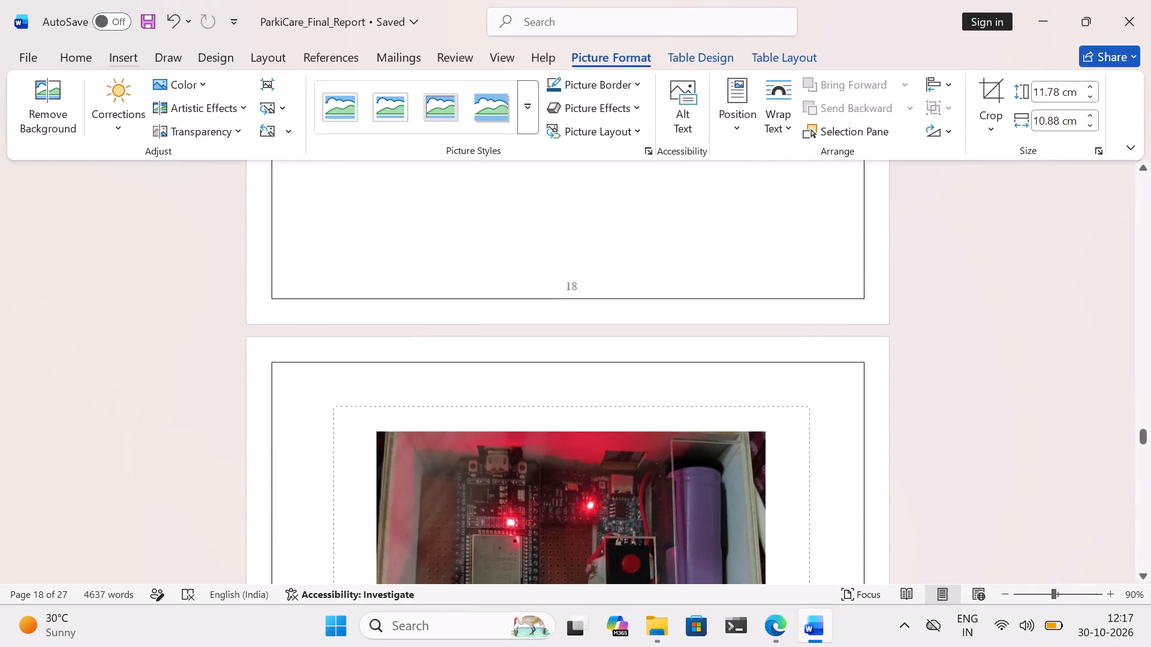
{"action": "scroll", "coordinate": [355, 440], "scroll_direction": "down", "scroll_amount": 3}
{"action": "scroll", "coordinate": [355, 440], "scroll_direction": "up", "scroll_amount": 1}
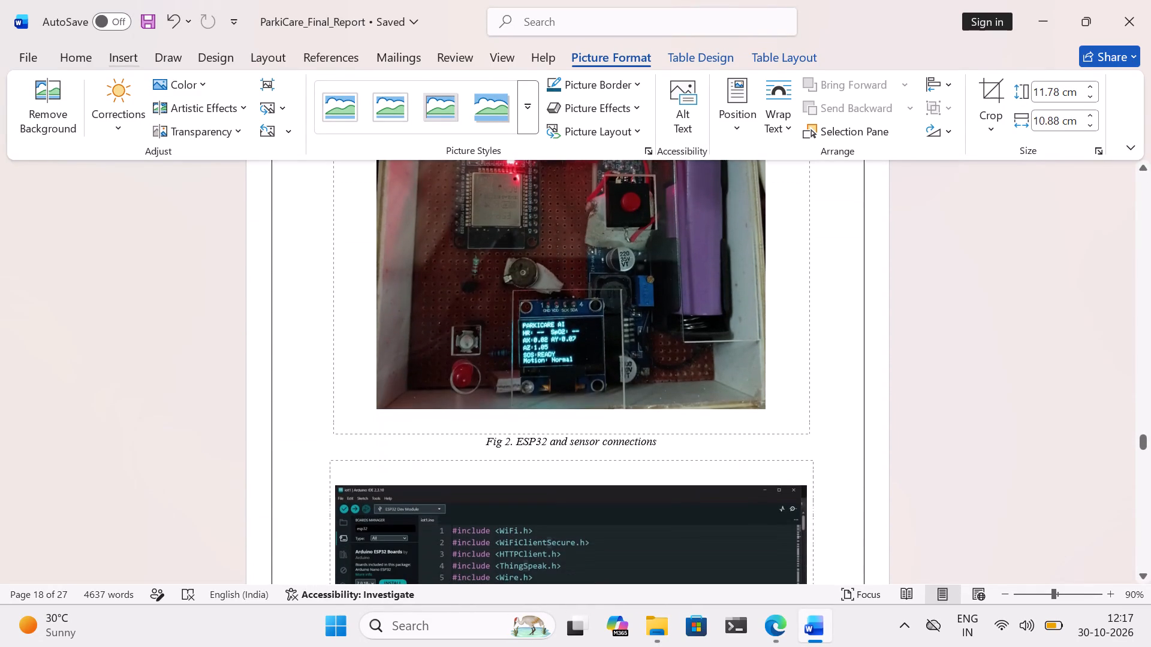
{"action": "scroll", "coordinate": [355, 440], "scroll_direction": "up", "scroll_amount": 2}
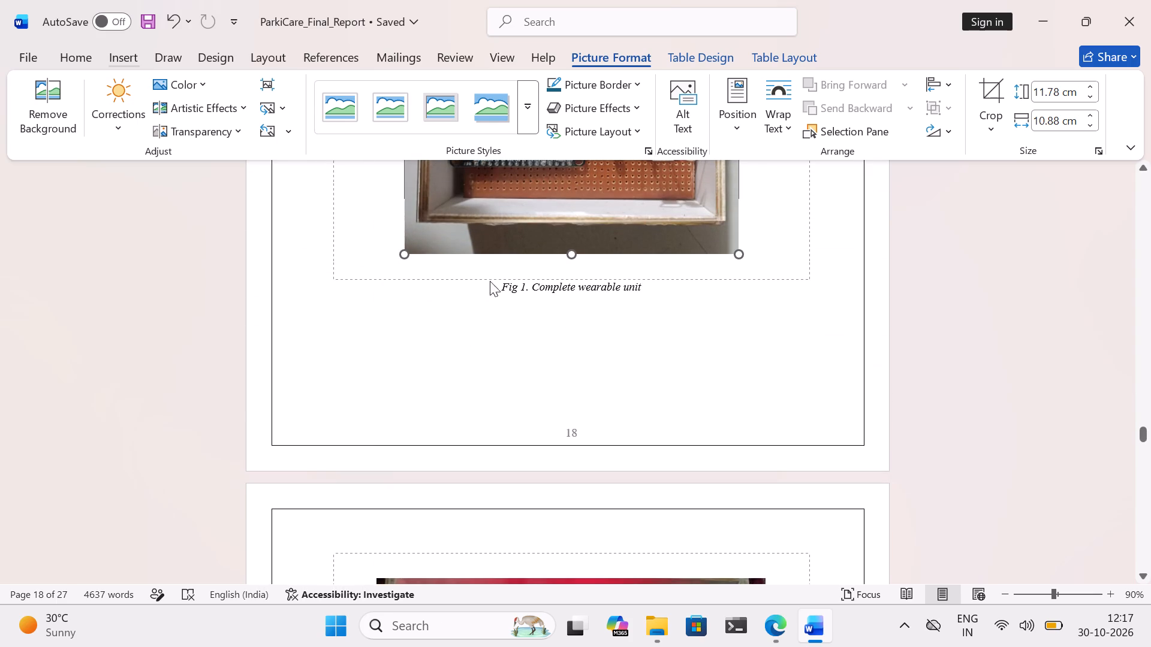
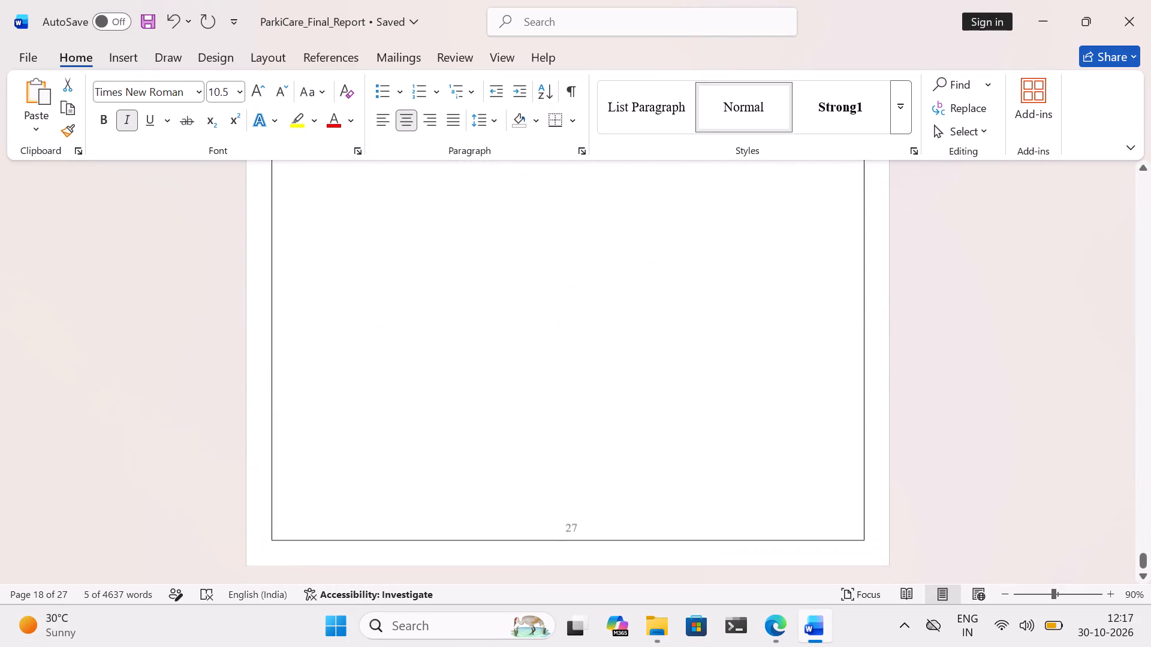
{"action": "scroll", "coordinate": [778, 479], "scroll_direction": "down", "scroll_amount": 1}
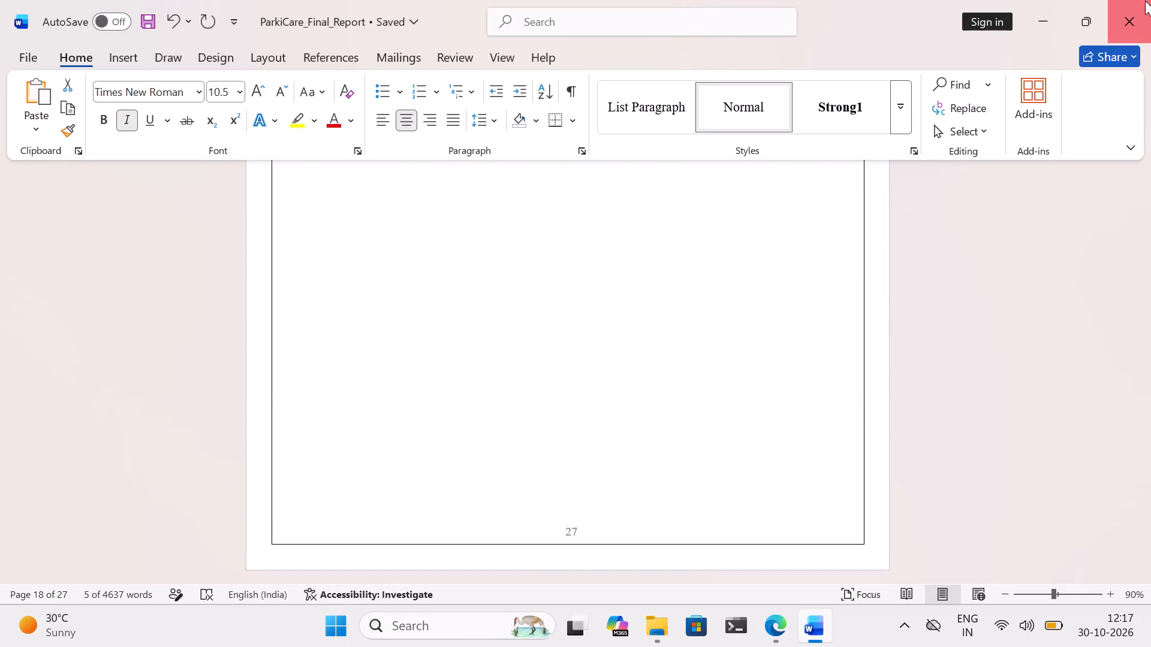